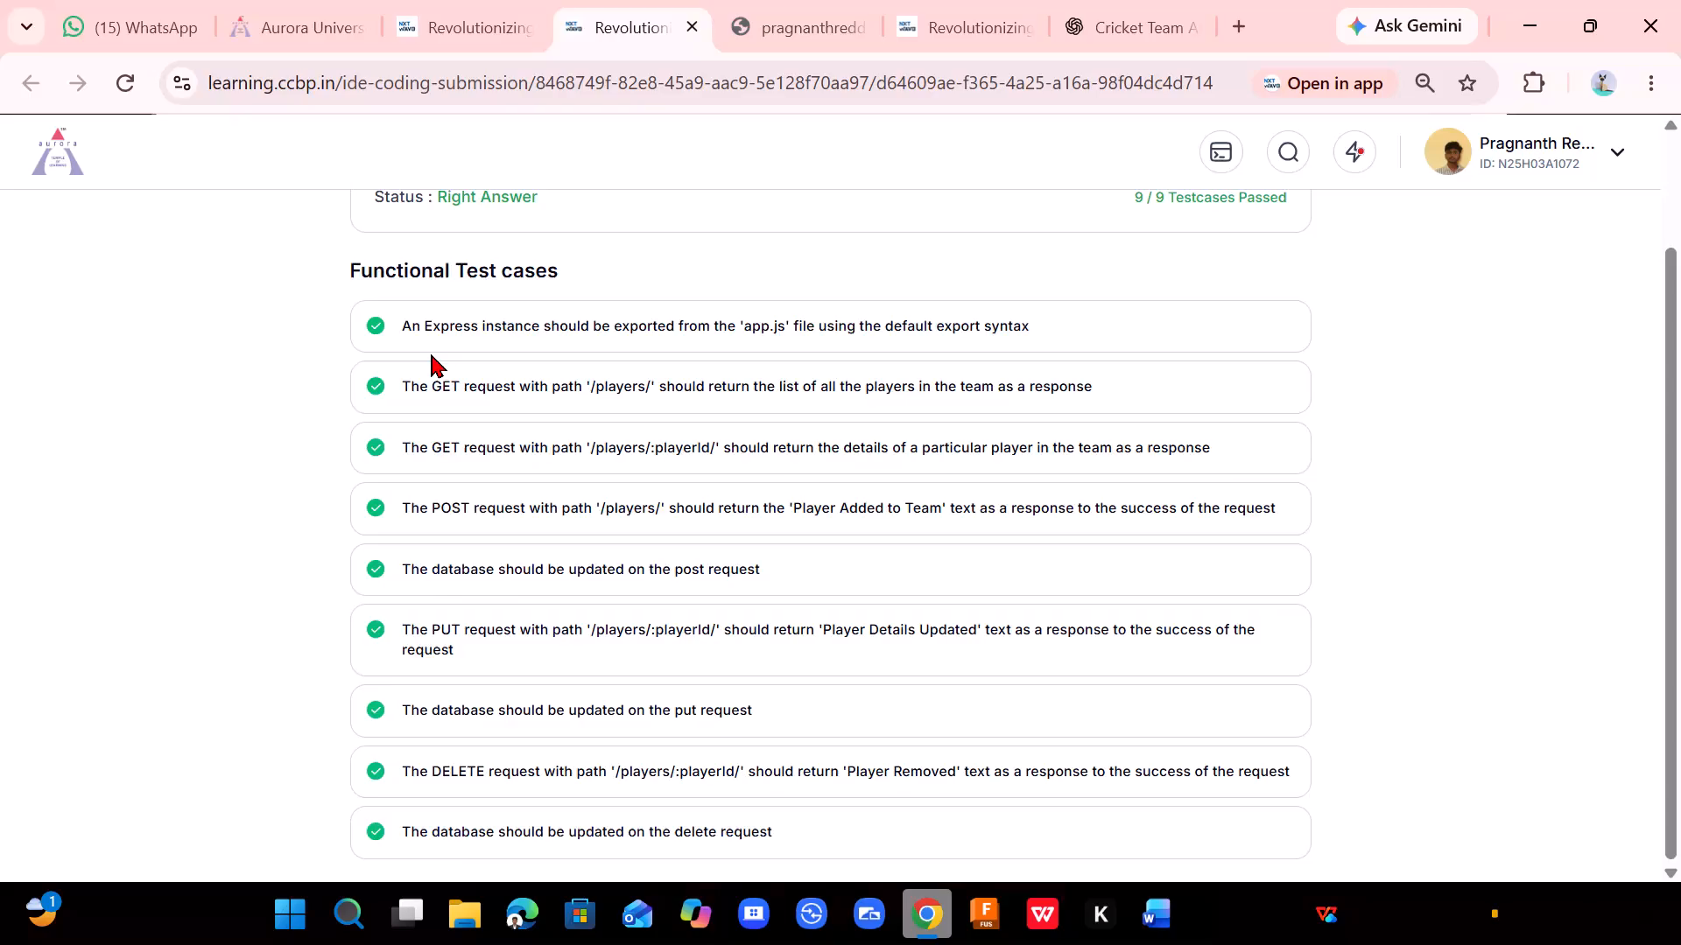
Replace the Date after 100 Days submission screenshot in the Word document with a screen capture of the Cricket Team submission details.
{"action": "scroll", "coordinate": [431, 353], "scroll_direction": "up", "scroll_amount": 8}
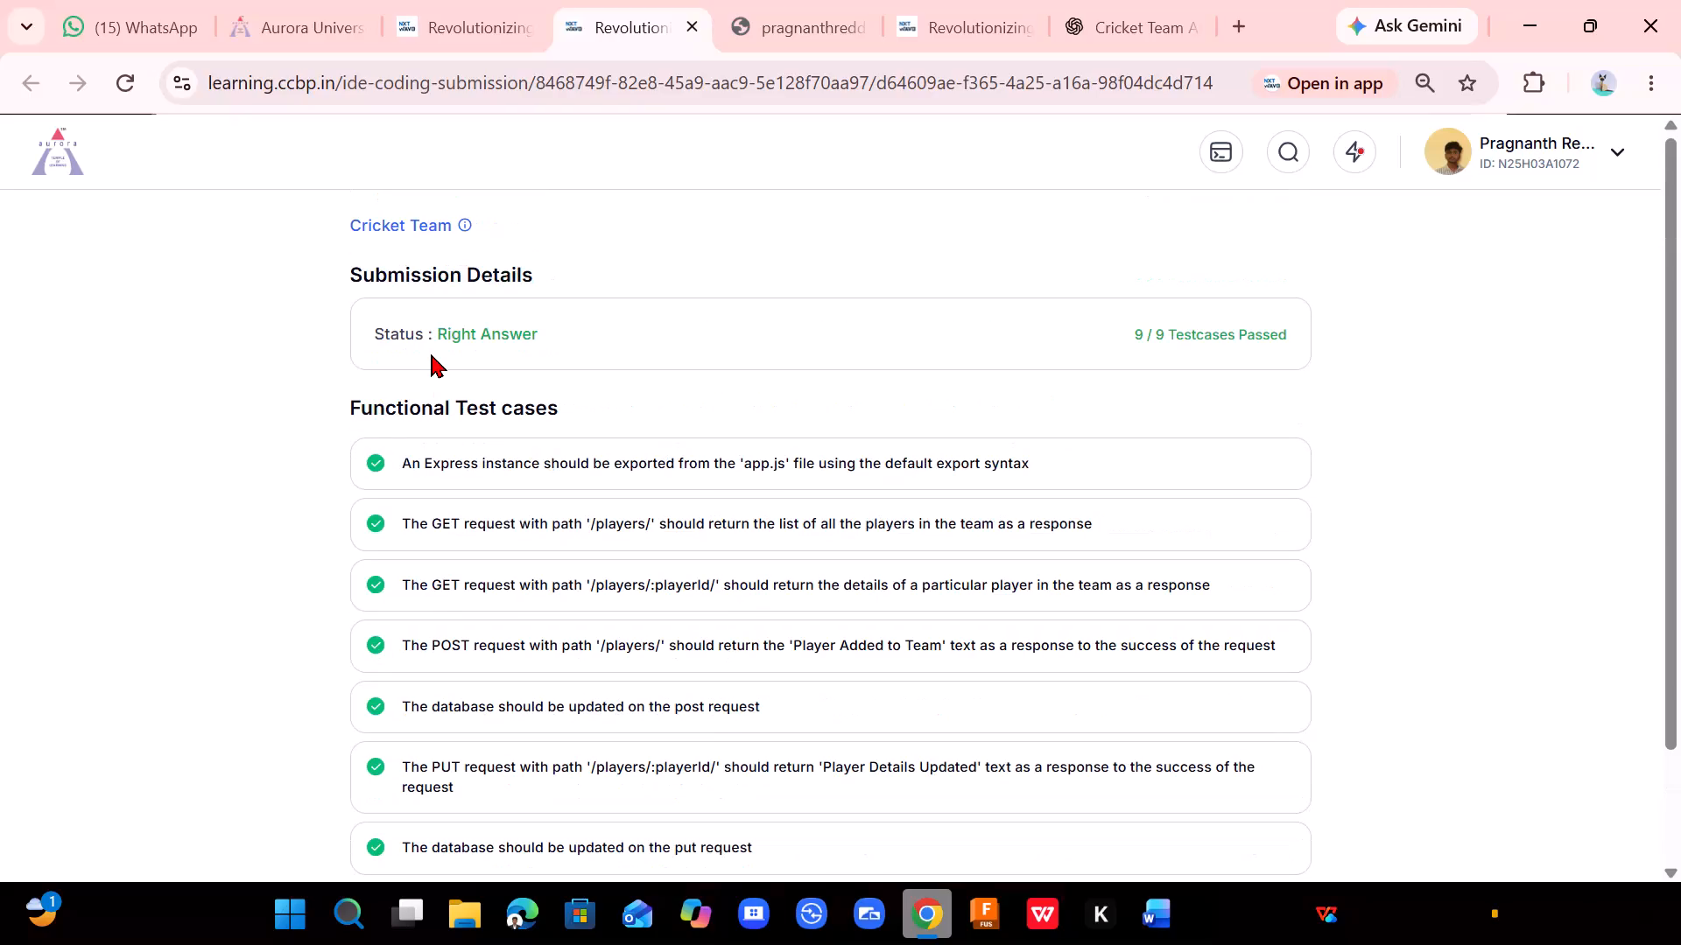
{"action": "key", "text": "shift+super+s"}
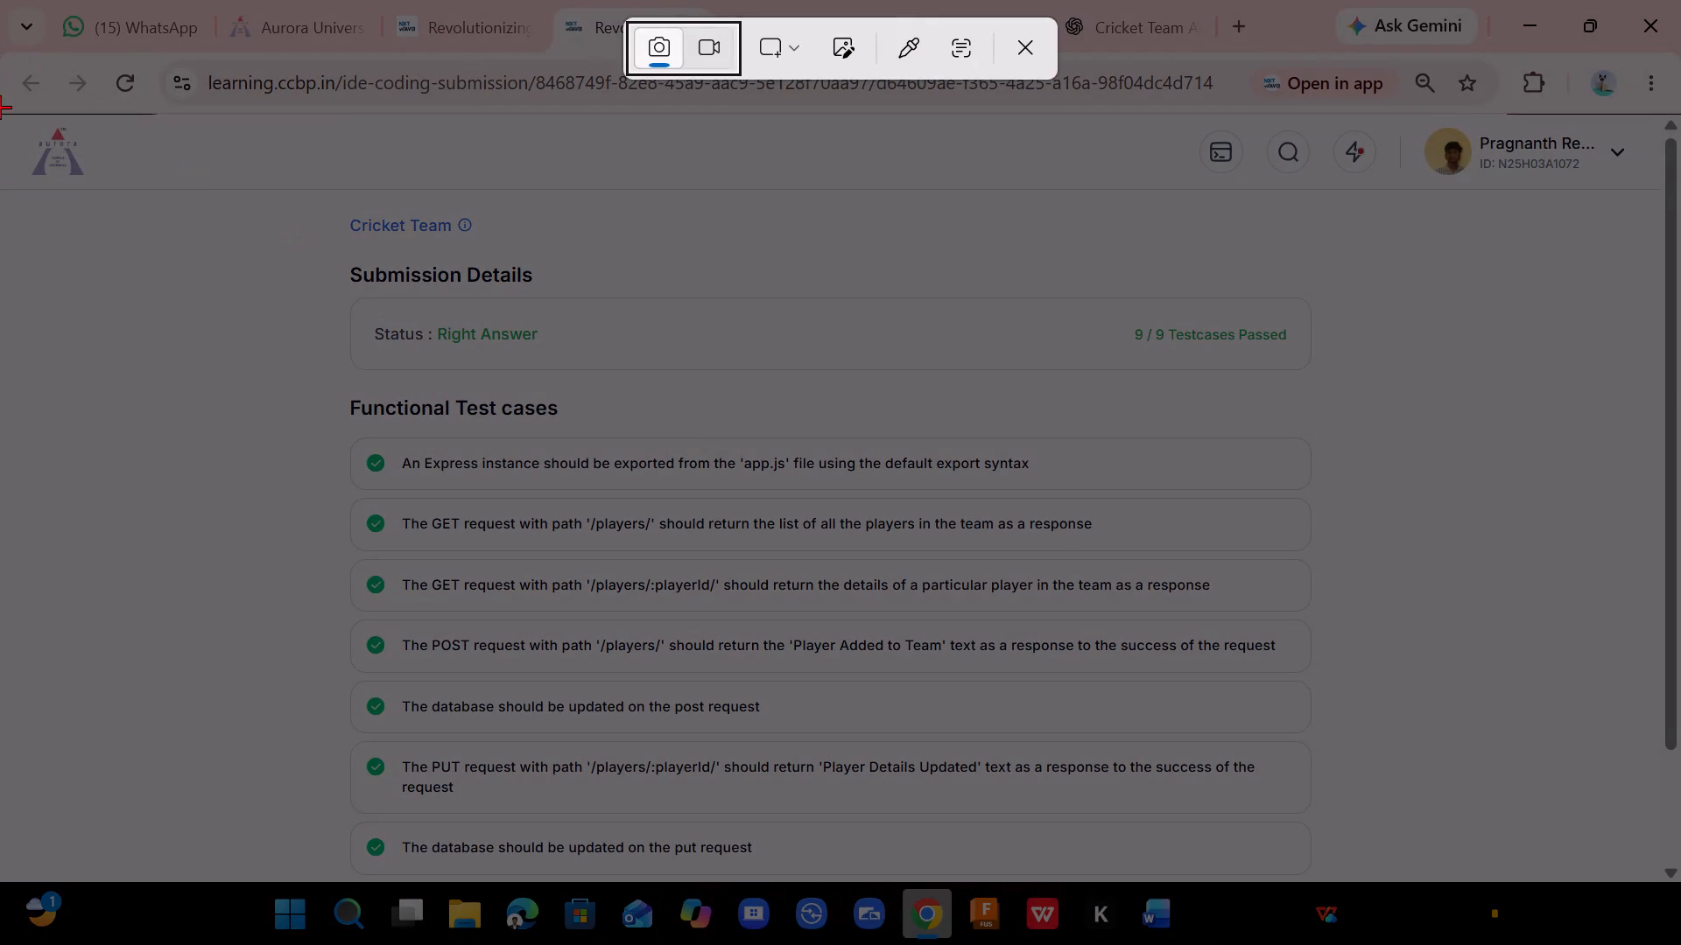
{"action": "left_click_drag", "start_coordinate": [0, 108], "coordinate": [1680, 883]}
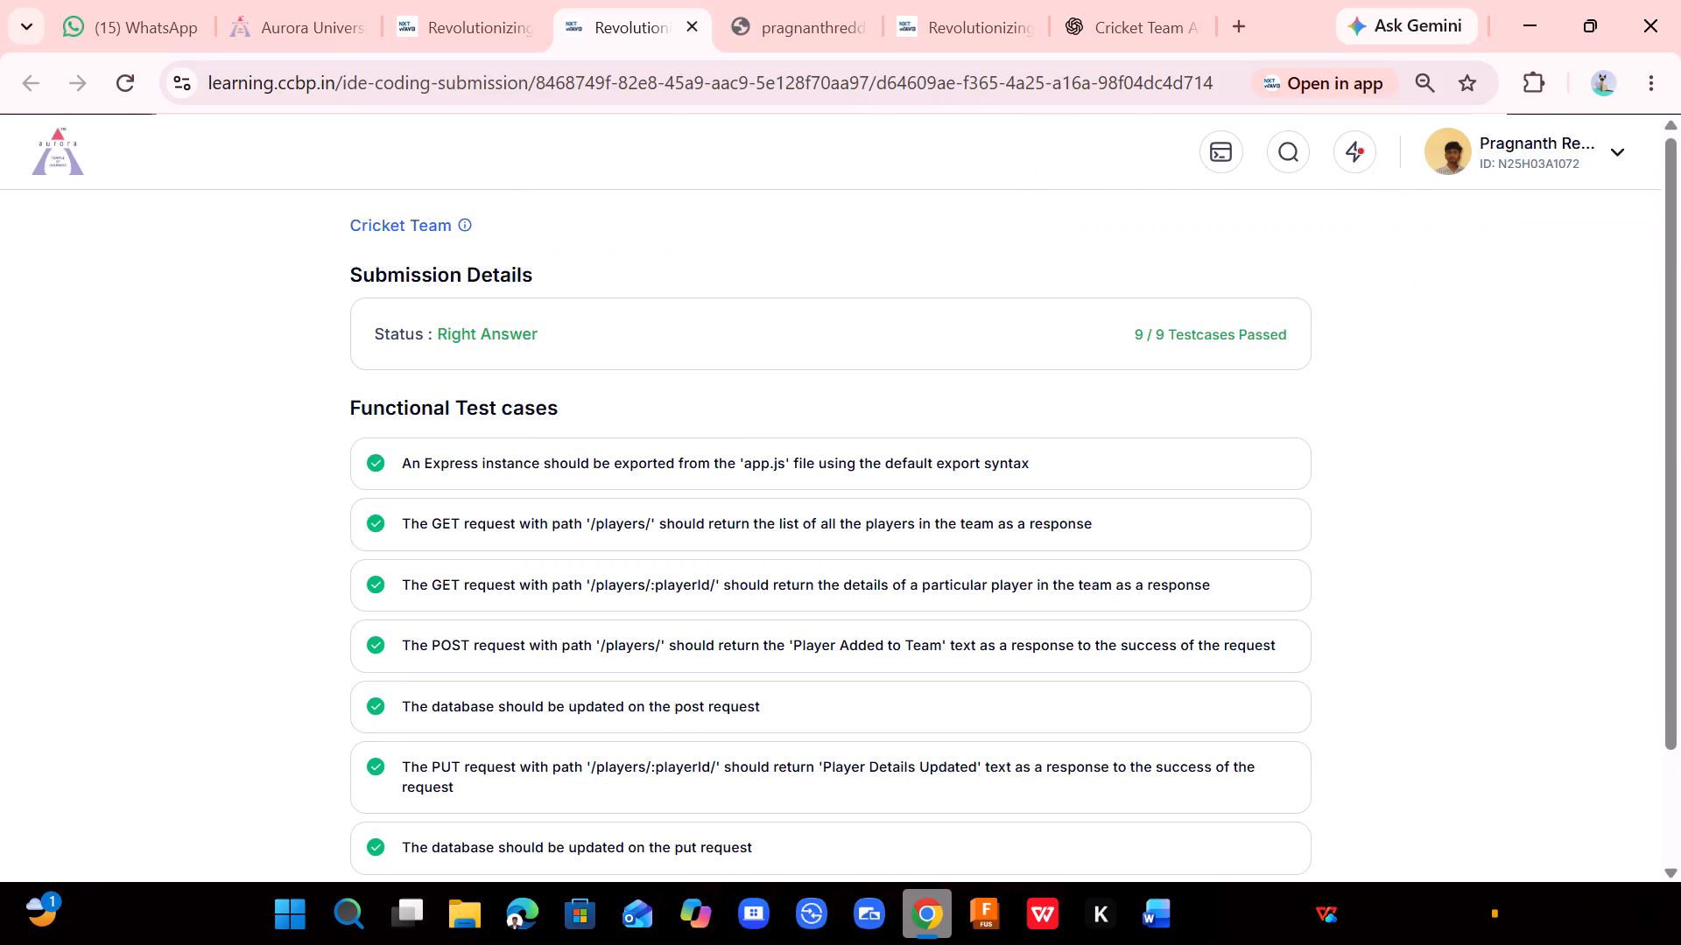
{"action": "left_click", "coordinate": [1155, 922]}
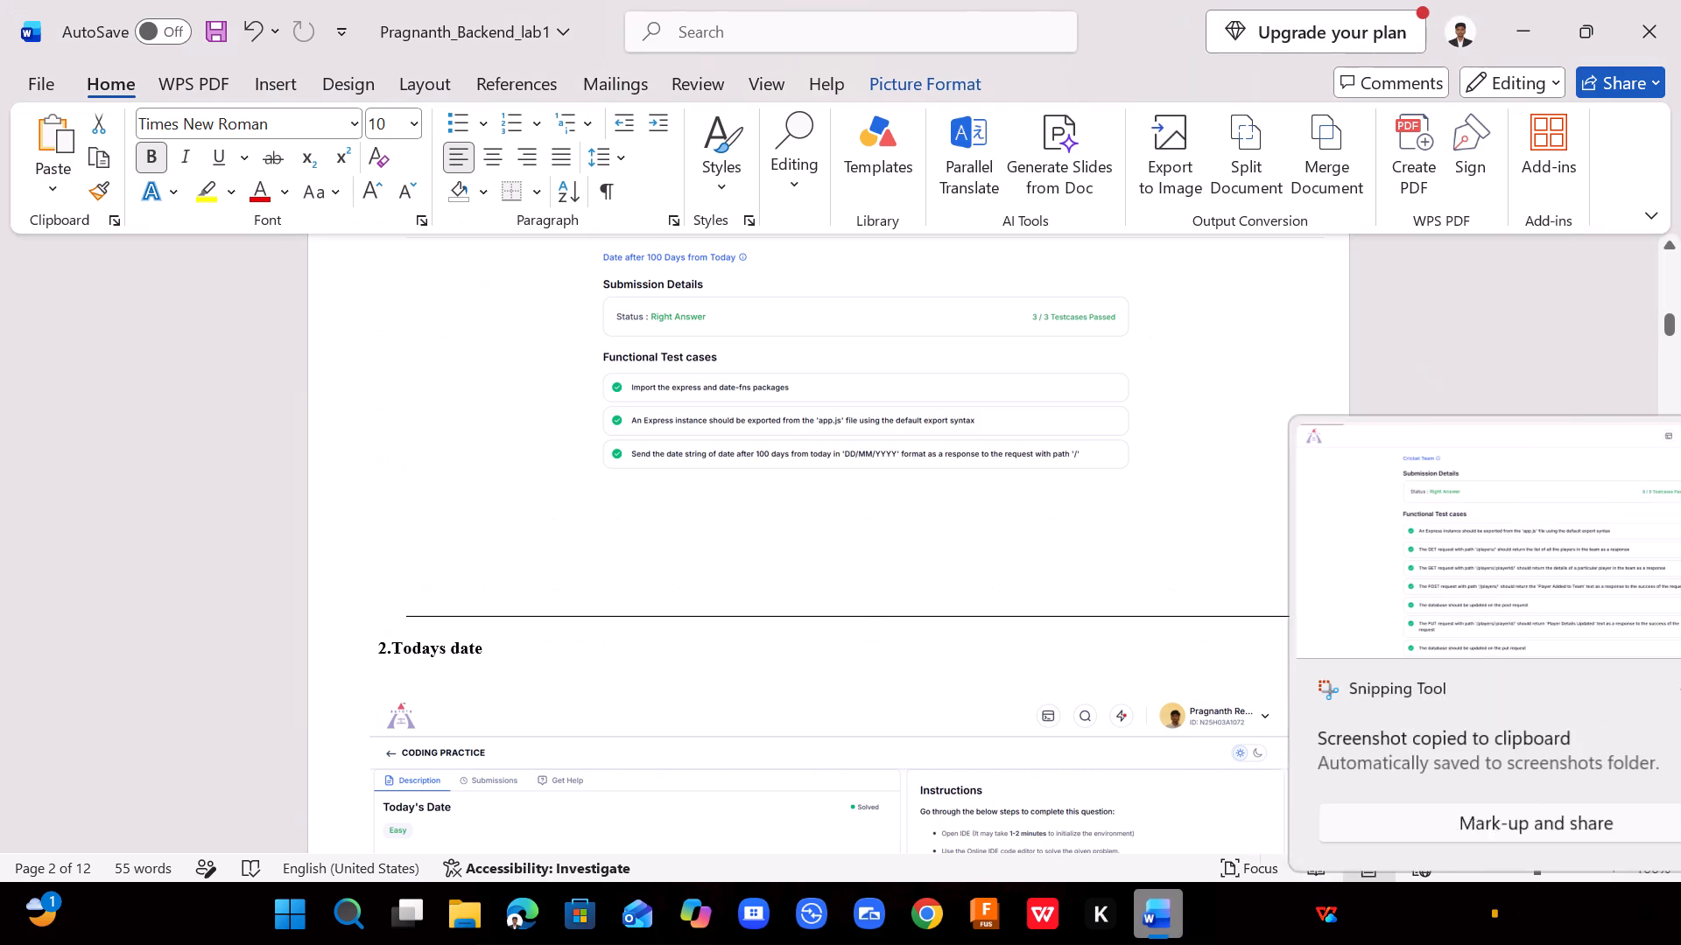
{"action": "left_click", "coordinate": [836, 521]}
{"action": "key", "text": "ctrl+v"}
{"action": "left_click", "coordinate": [836, 521]}
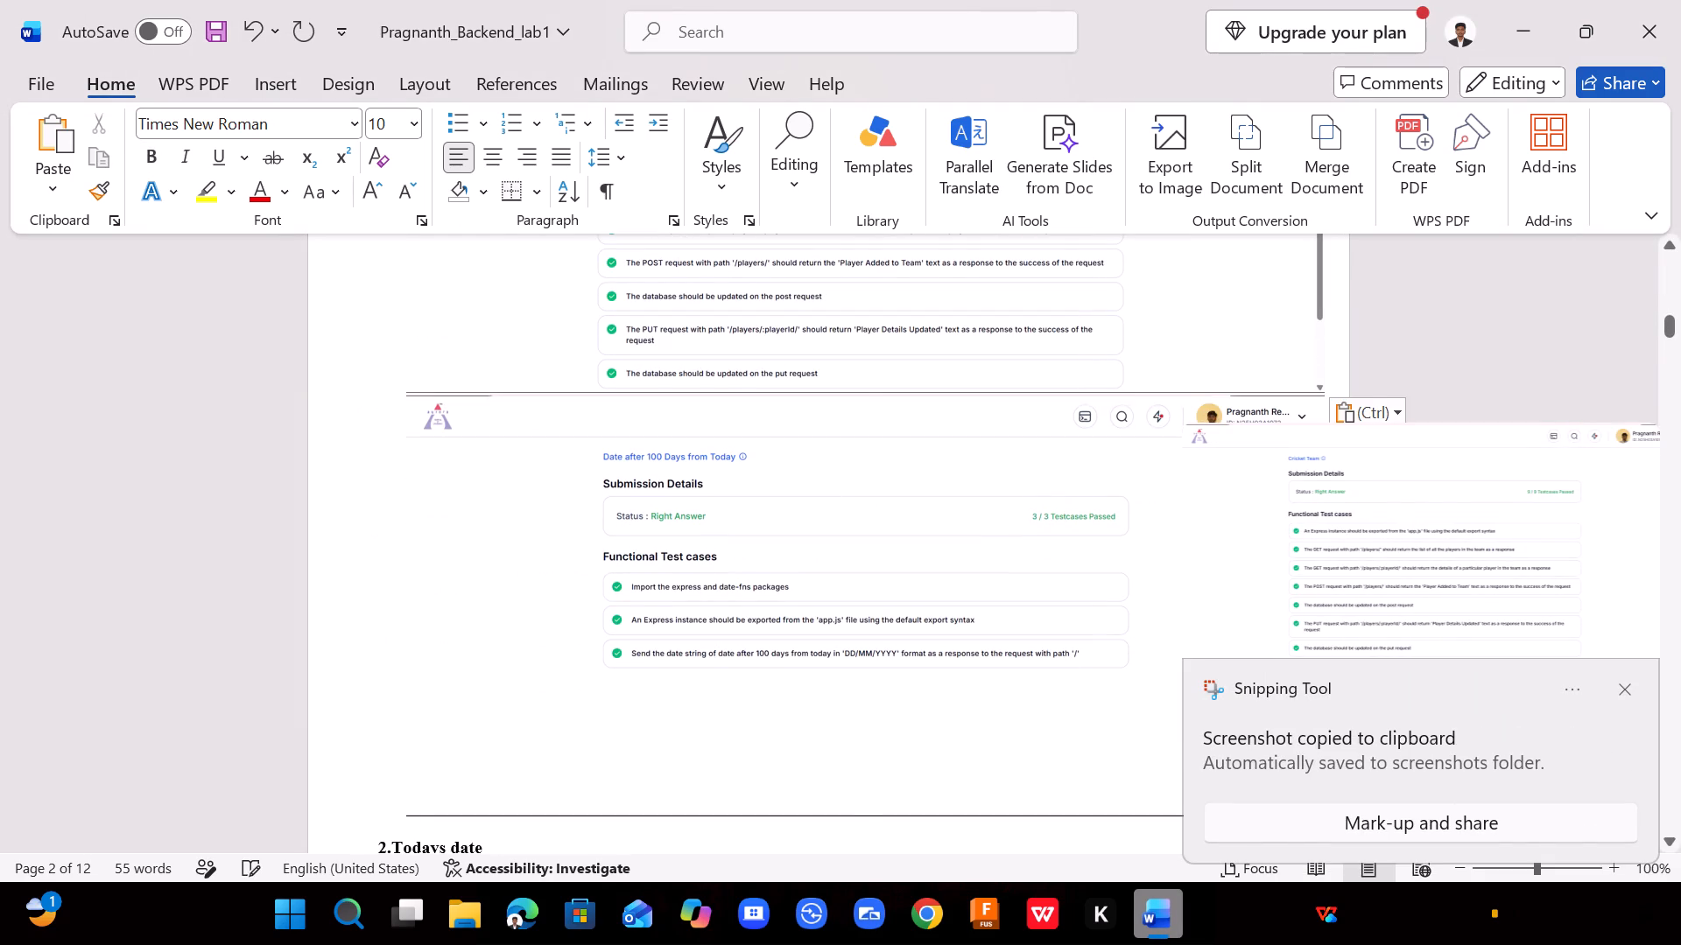
{"action": "key", "text": "BackSpace"}
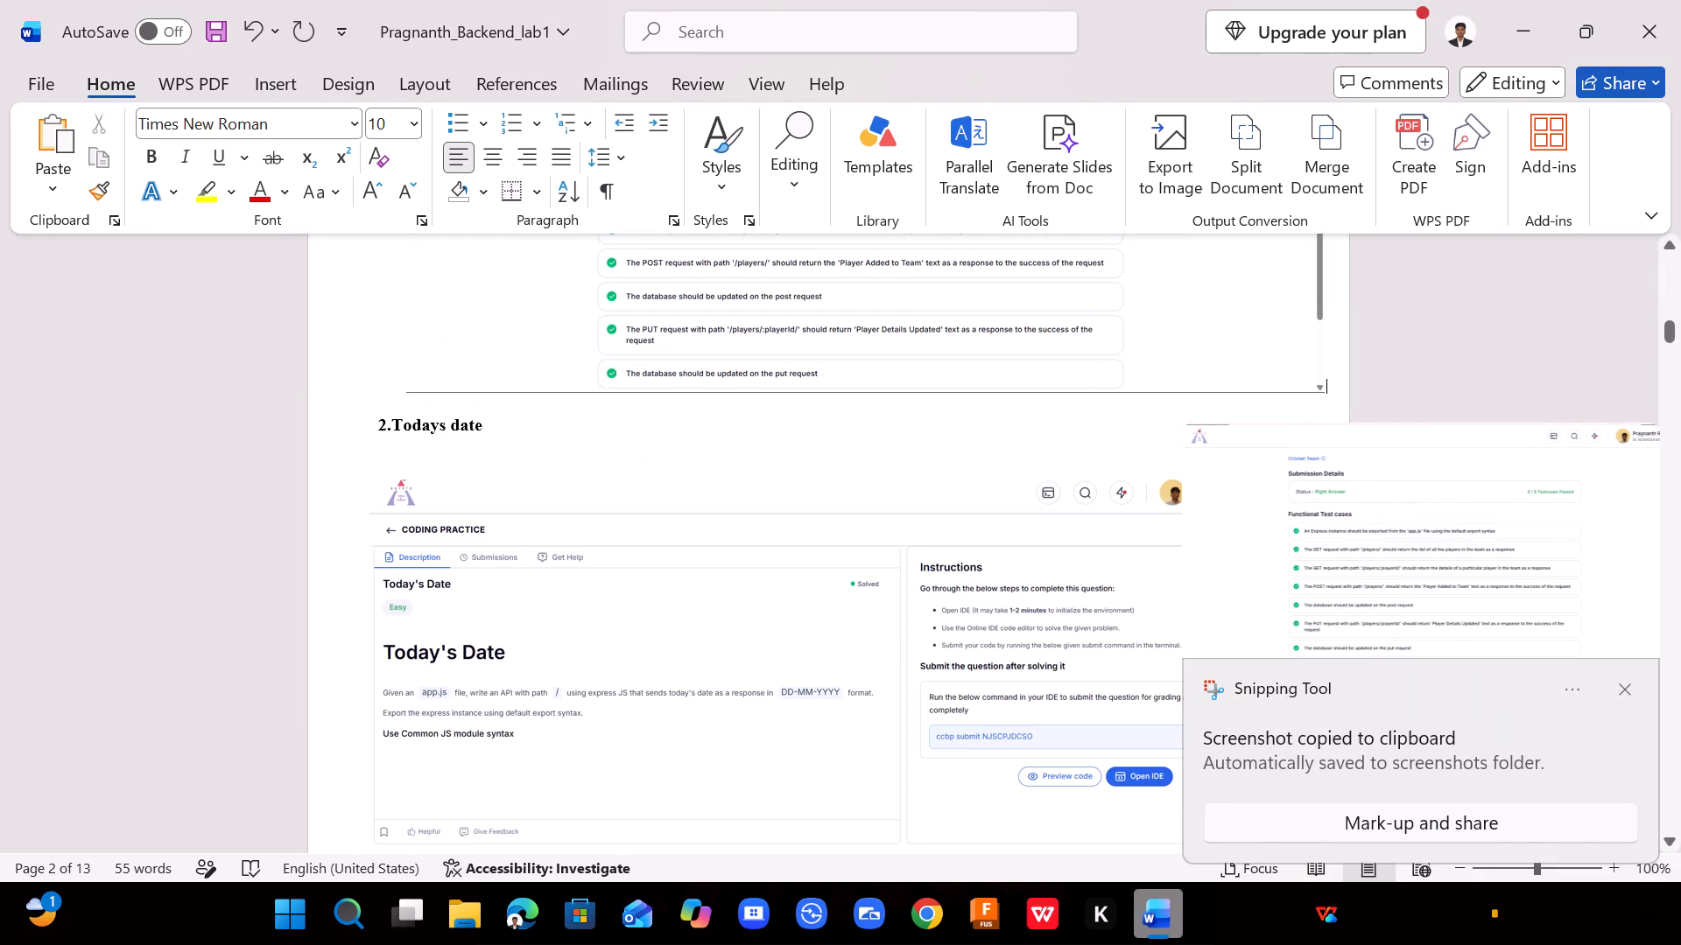
Replace the Today's Date question screenshot in the Word document with a screen capture of the Movies coding practice question page from Chrome.
{"action": "left_click", "coordinate": [644, 631]}
{"action": "left_click", "coordinate": [925, 944]}
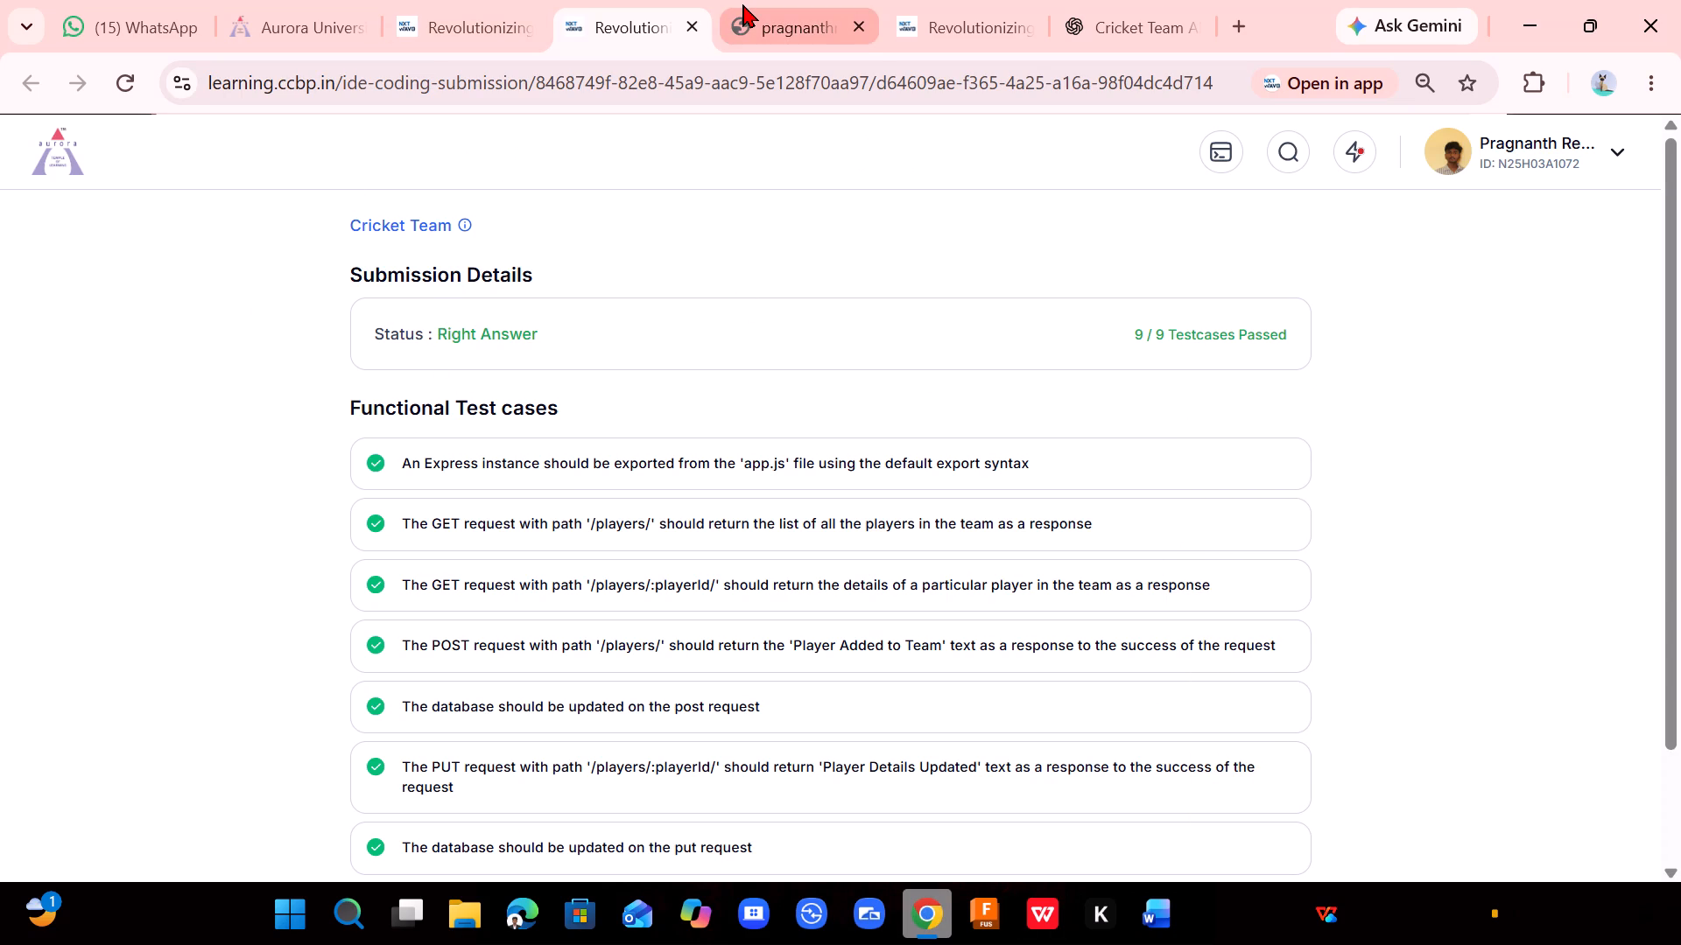
{"action": "left_click", "coordinate": [491, 39]}
{"action": "left_click", "coordinate": [93, 206]}
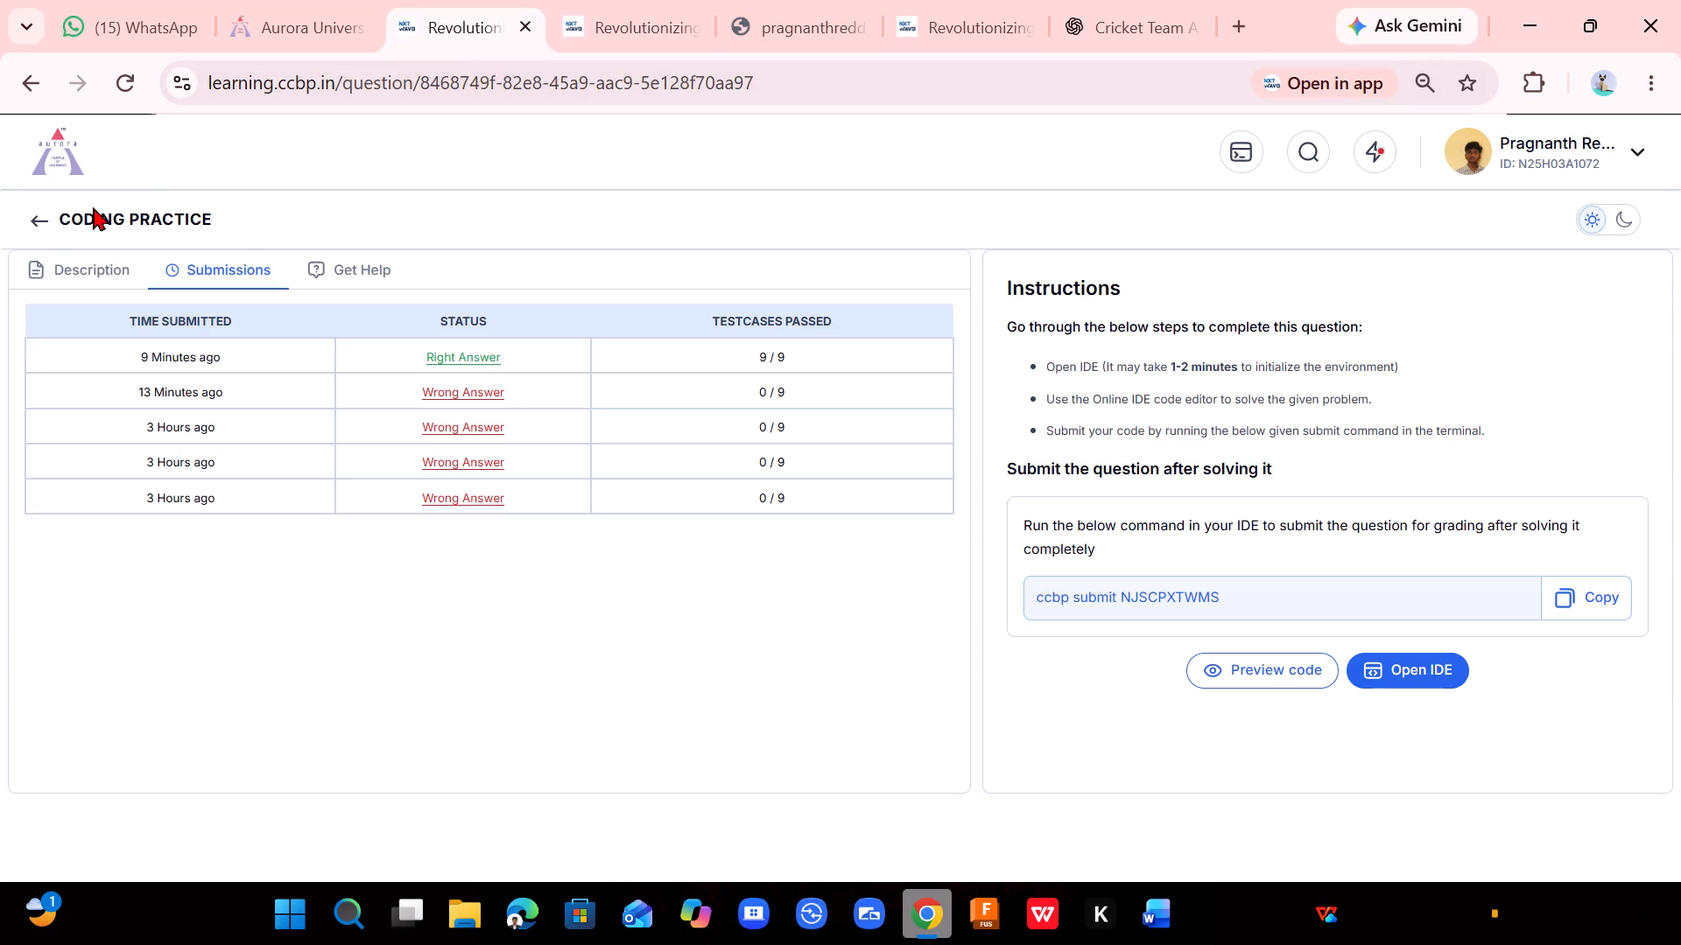
{"action": "left_click", "coordinate": [42, 220]}
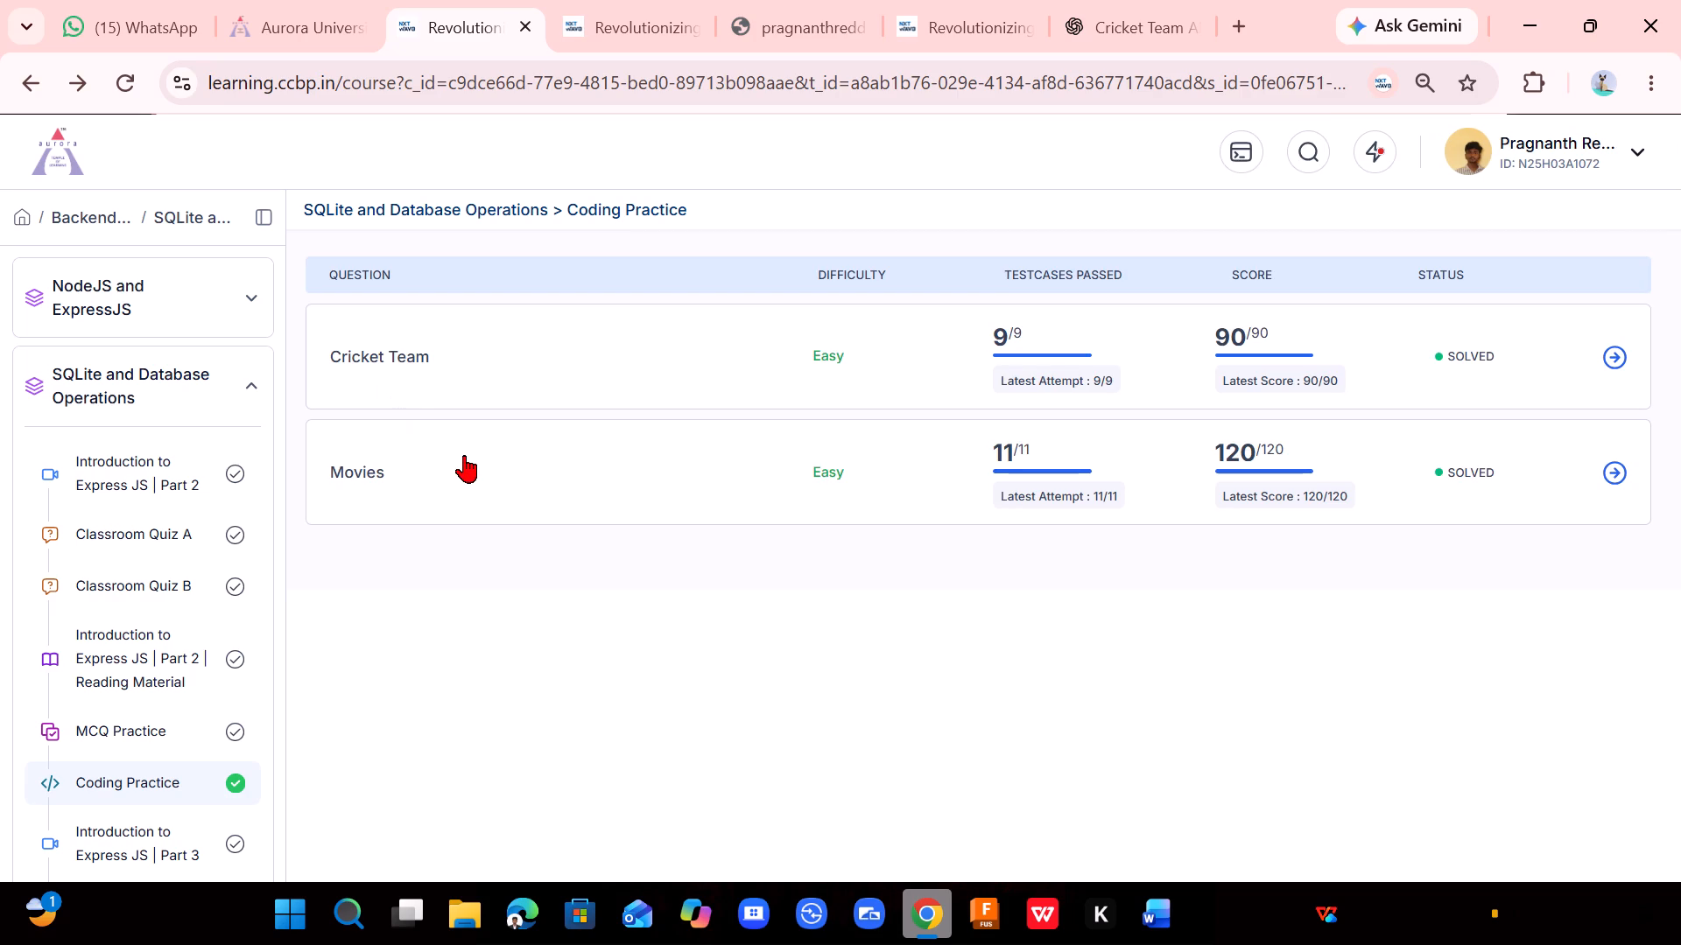
{"action": "left_click", "coordinate": [464, 455]}
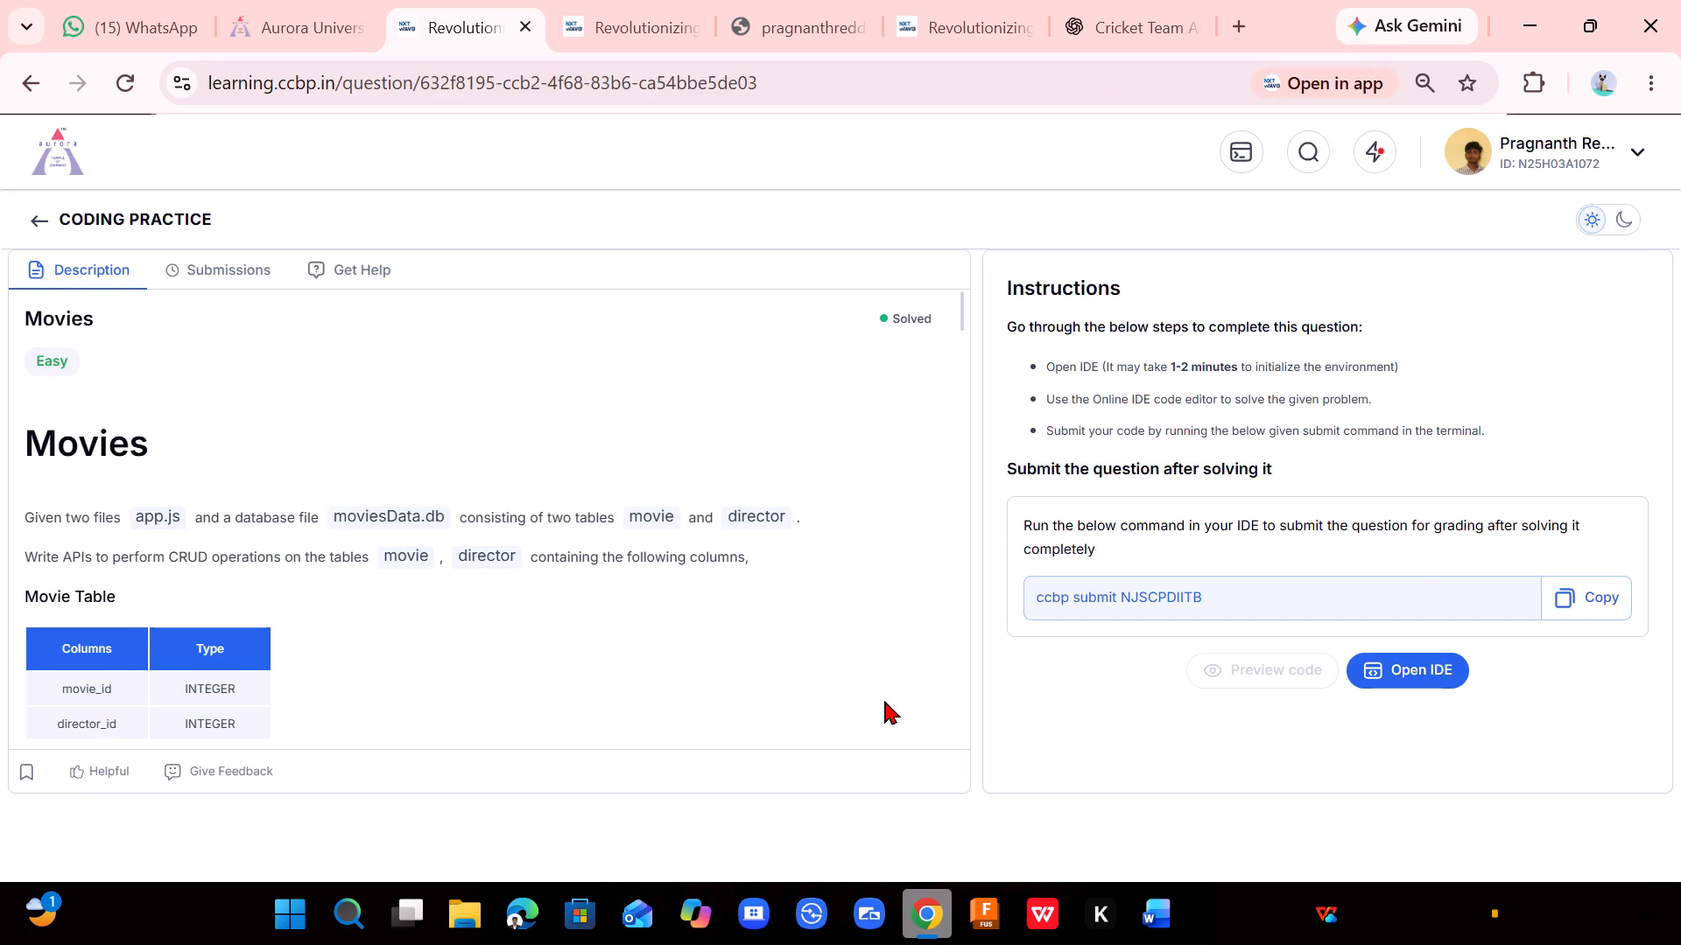
{"action": "key", "text": "shift+super+s"}
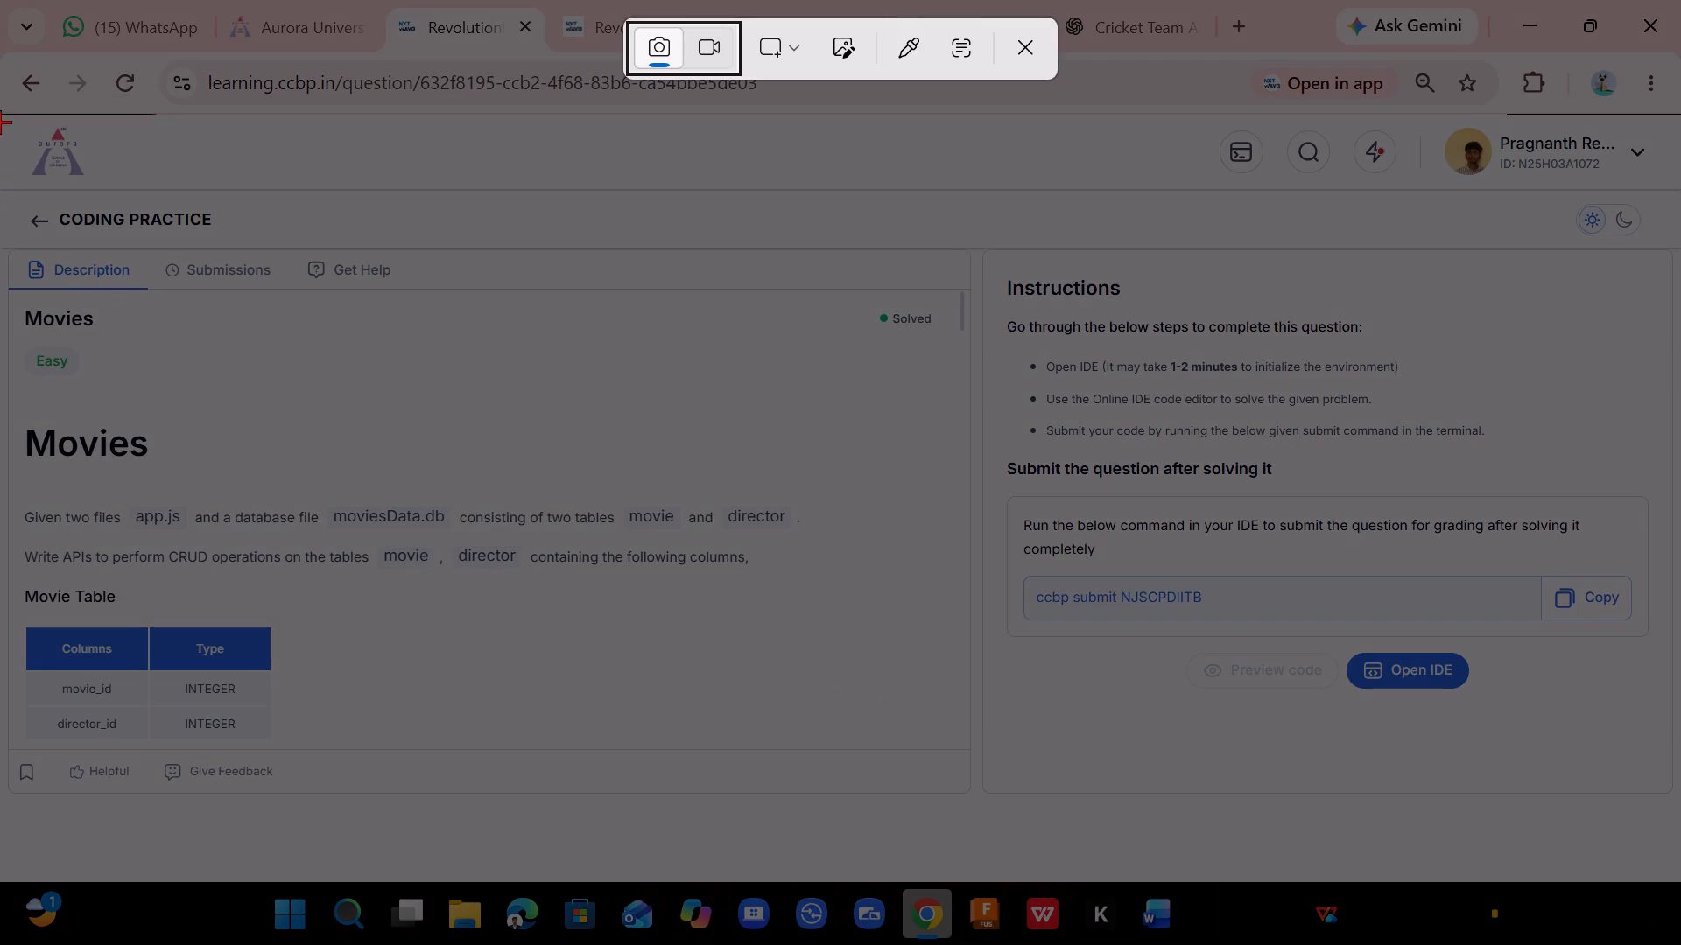
{"action": "left_click_drag", "start_coordinate": [0, 112], "coordinate": [1680, 878]}
{"action": "left_click", "coordinate": [1162, 923]}
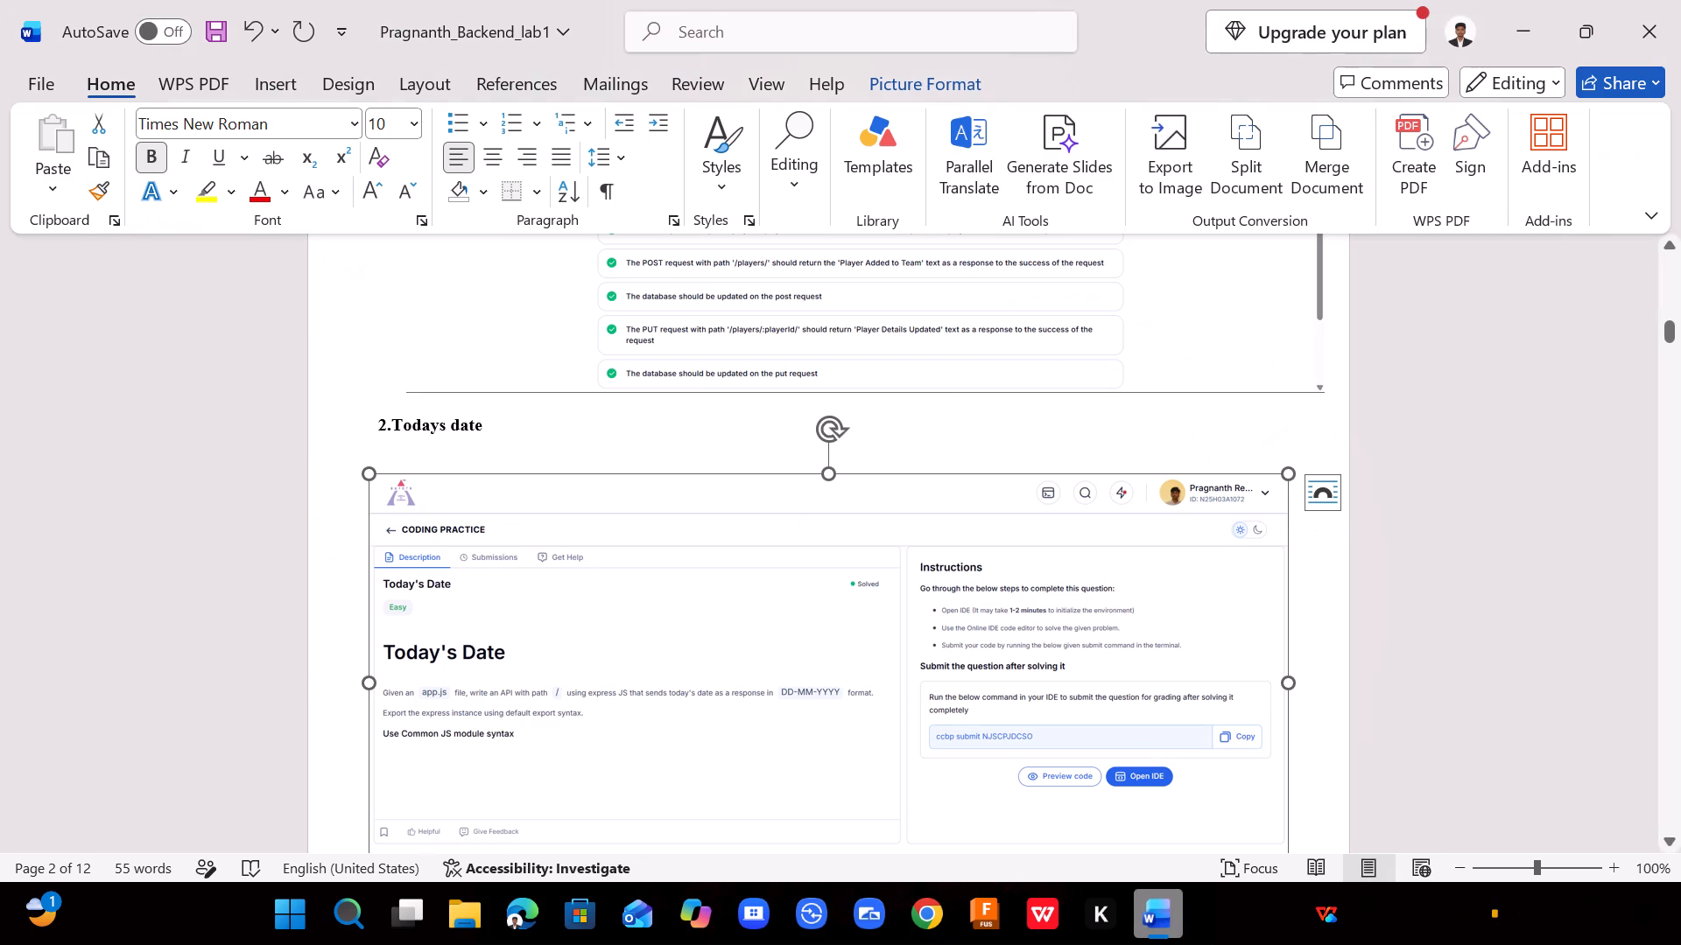
{"action": "key", "text": "ctrl+v"}
{"action": "left_click", "coordinate": [845, 604]}
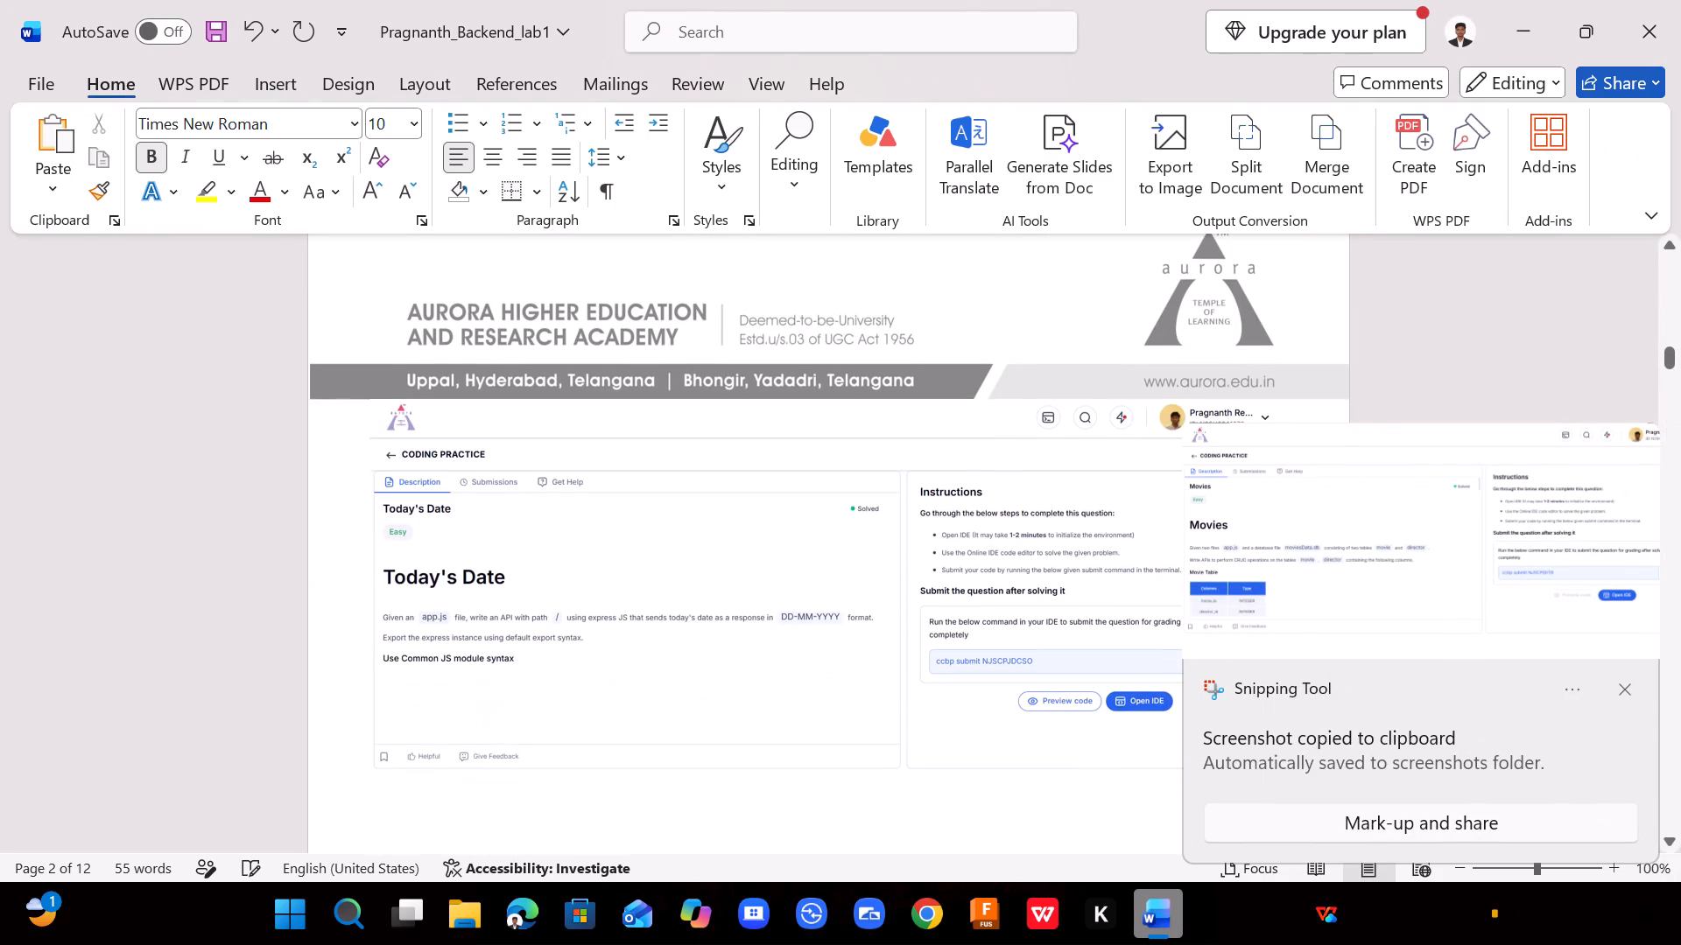
{"action": "key", "text": "BackSpace"}
Return to Chrome and open the online IDE for the Movies coding practice question.
{"action": "left_click", "coordinate": [922, 922]}
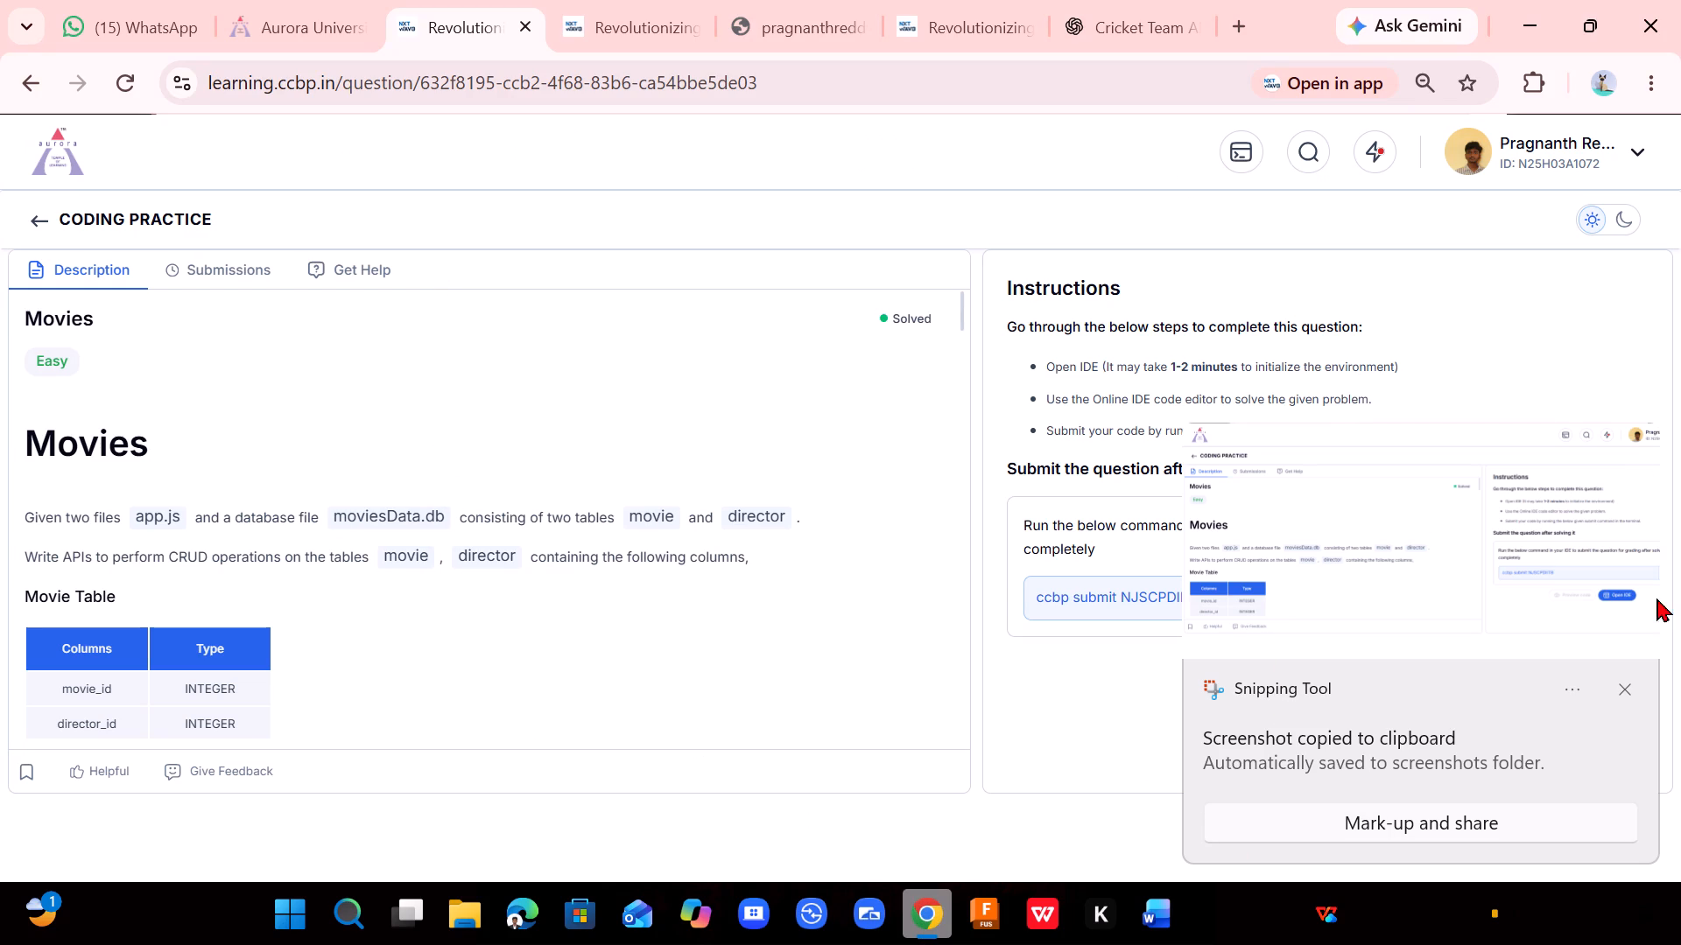
{"action": "left_click", "coordinate": [1623, 684]}
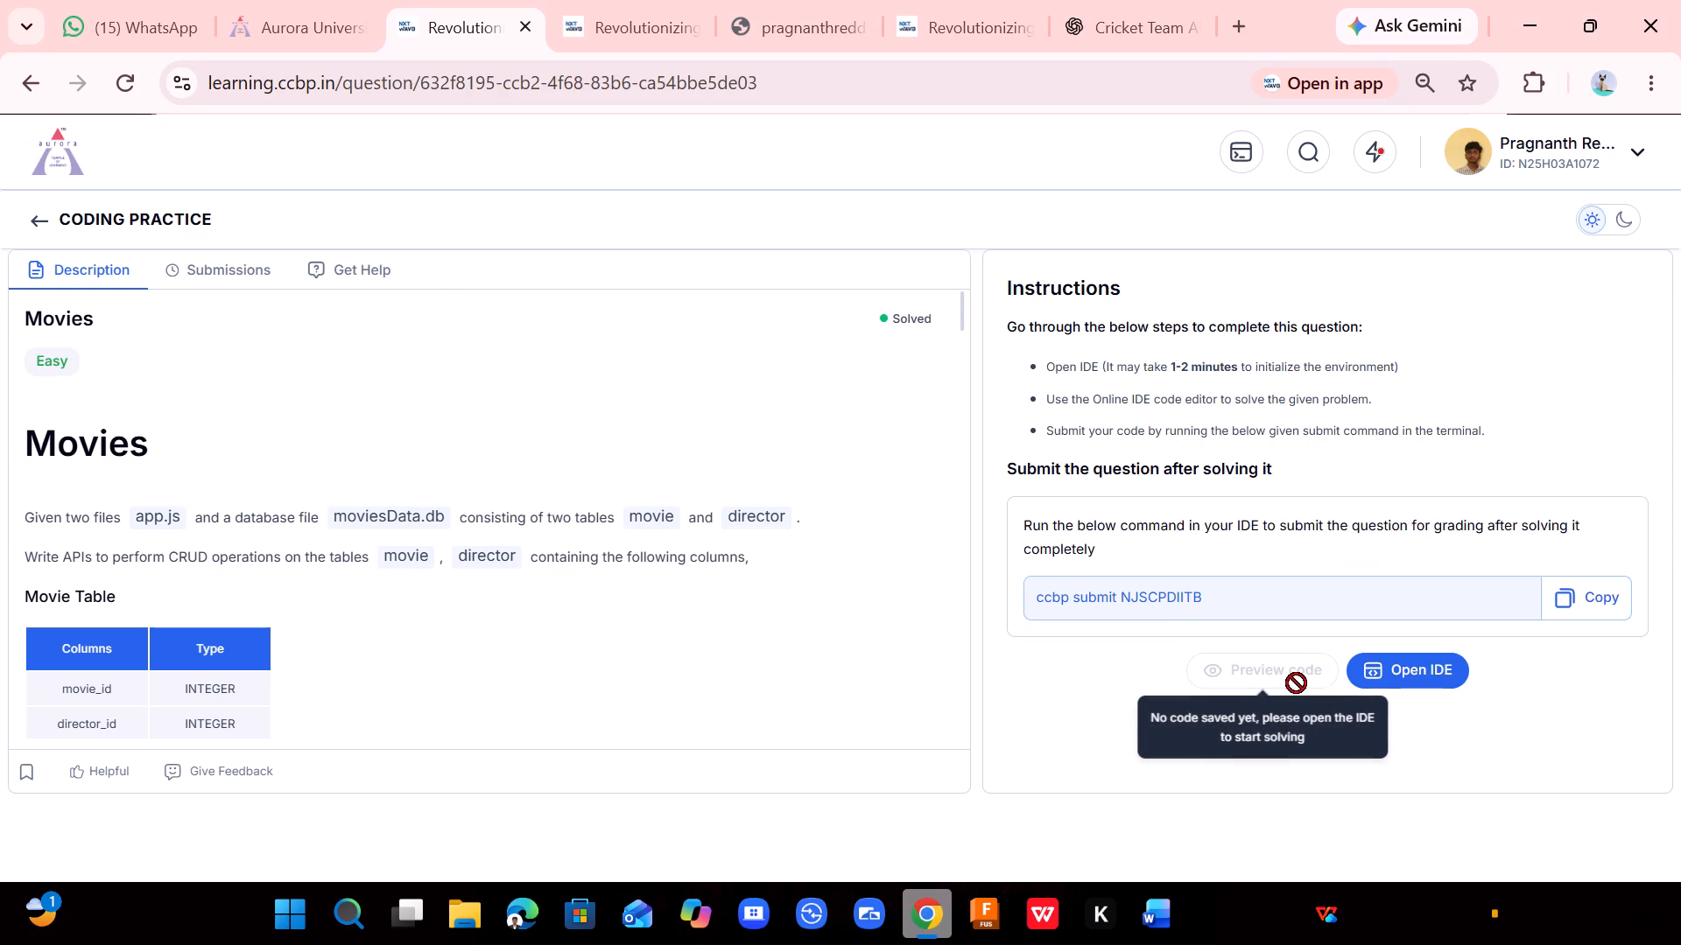
{"action": "left_click", "coordinate": [705, 0]}
{"action": "left_click", "coordinate": [946, 0]}
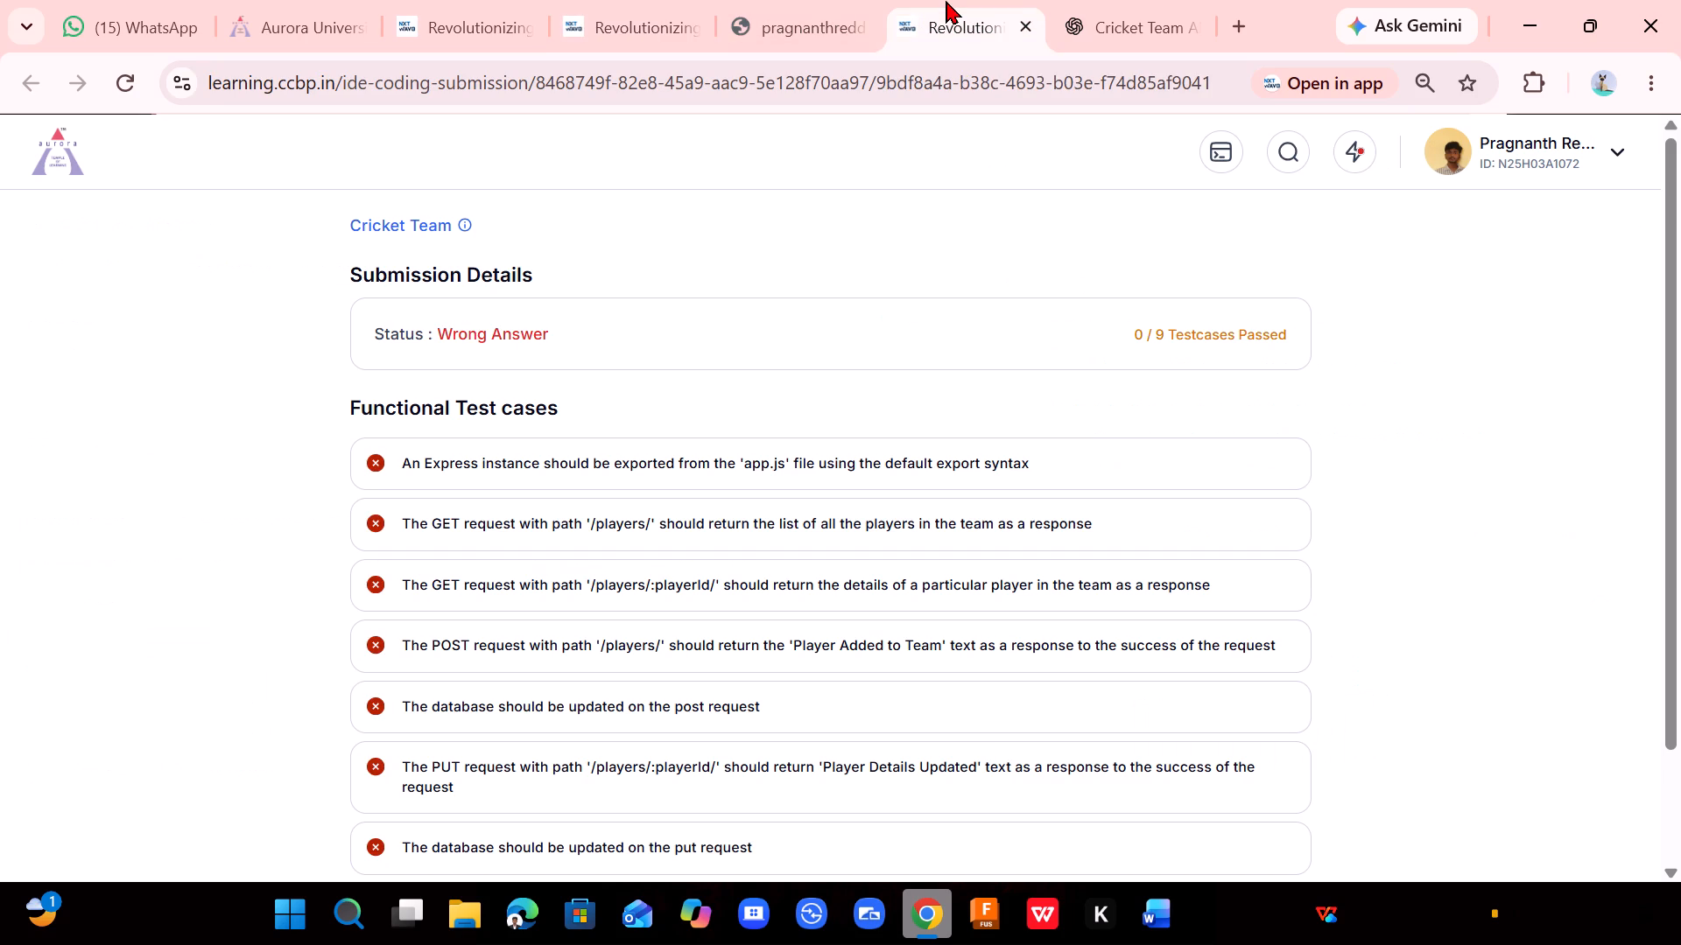
{"action": "left_click", "coordinate": [802, 0]}
{"action": "left_click", "coordinate": [649, 0]}
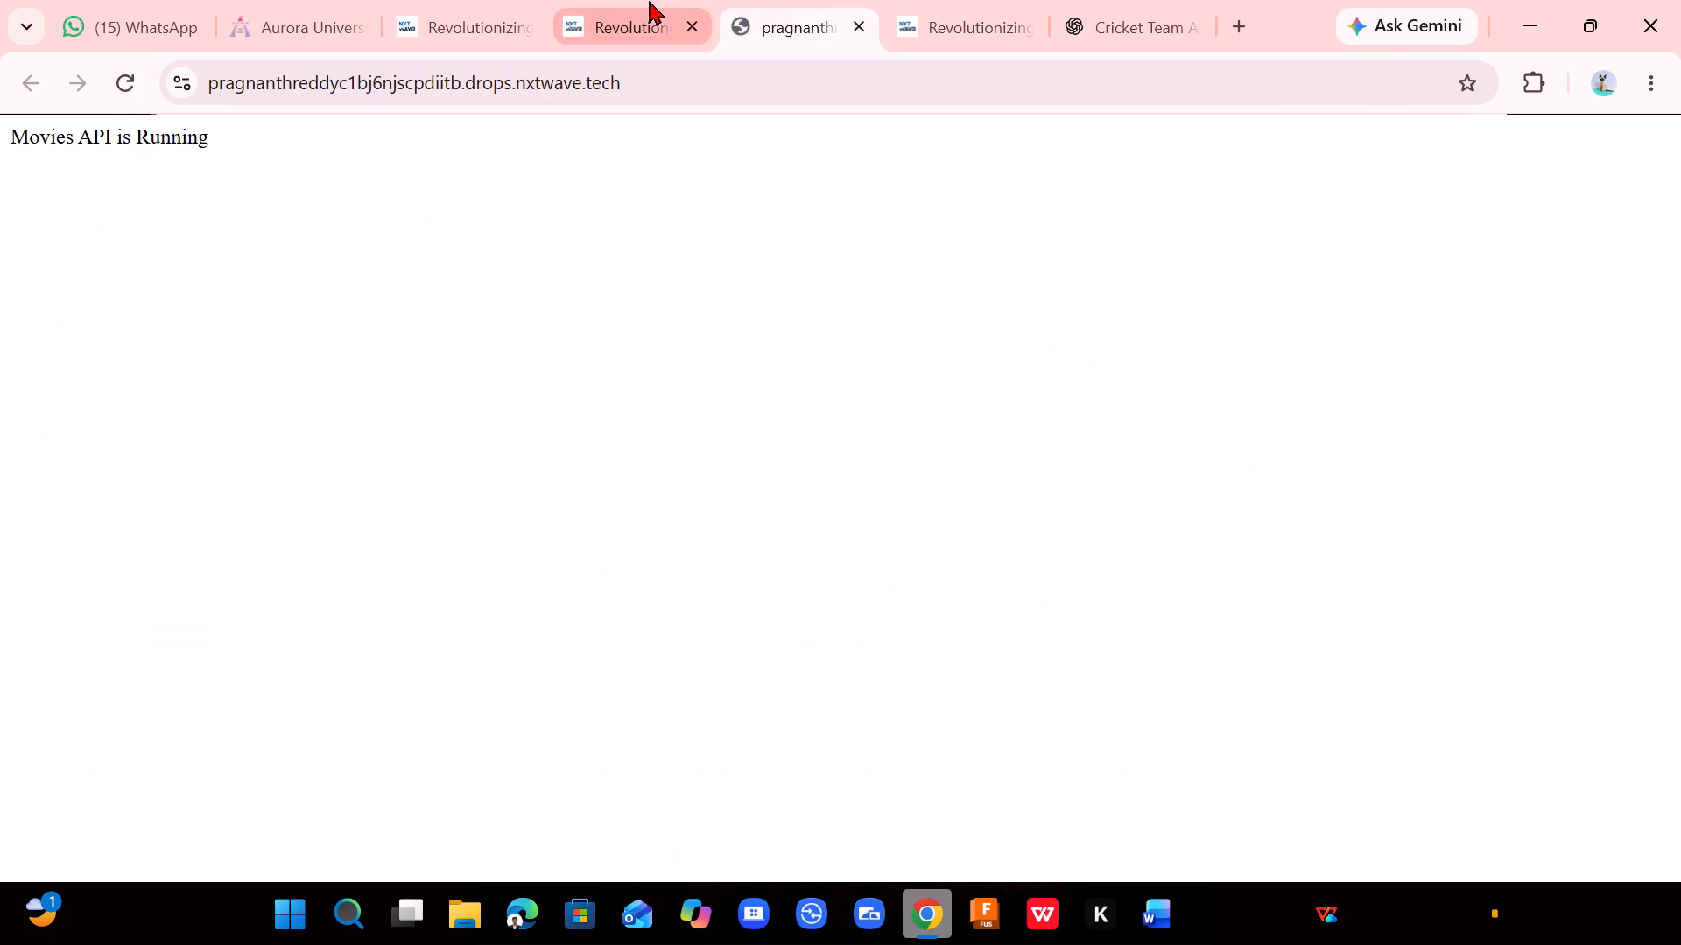
{"action": "left_click", "coordinate": [494, 0]}
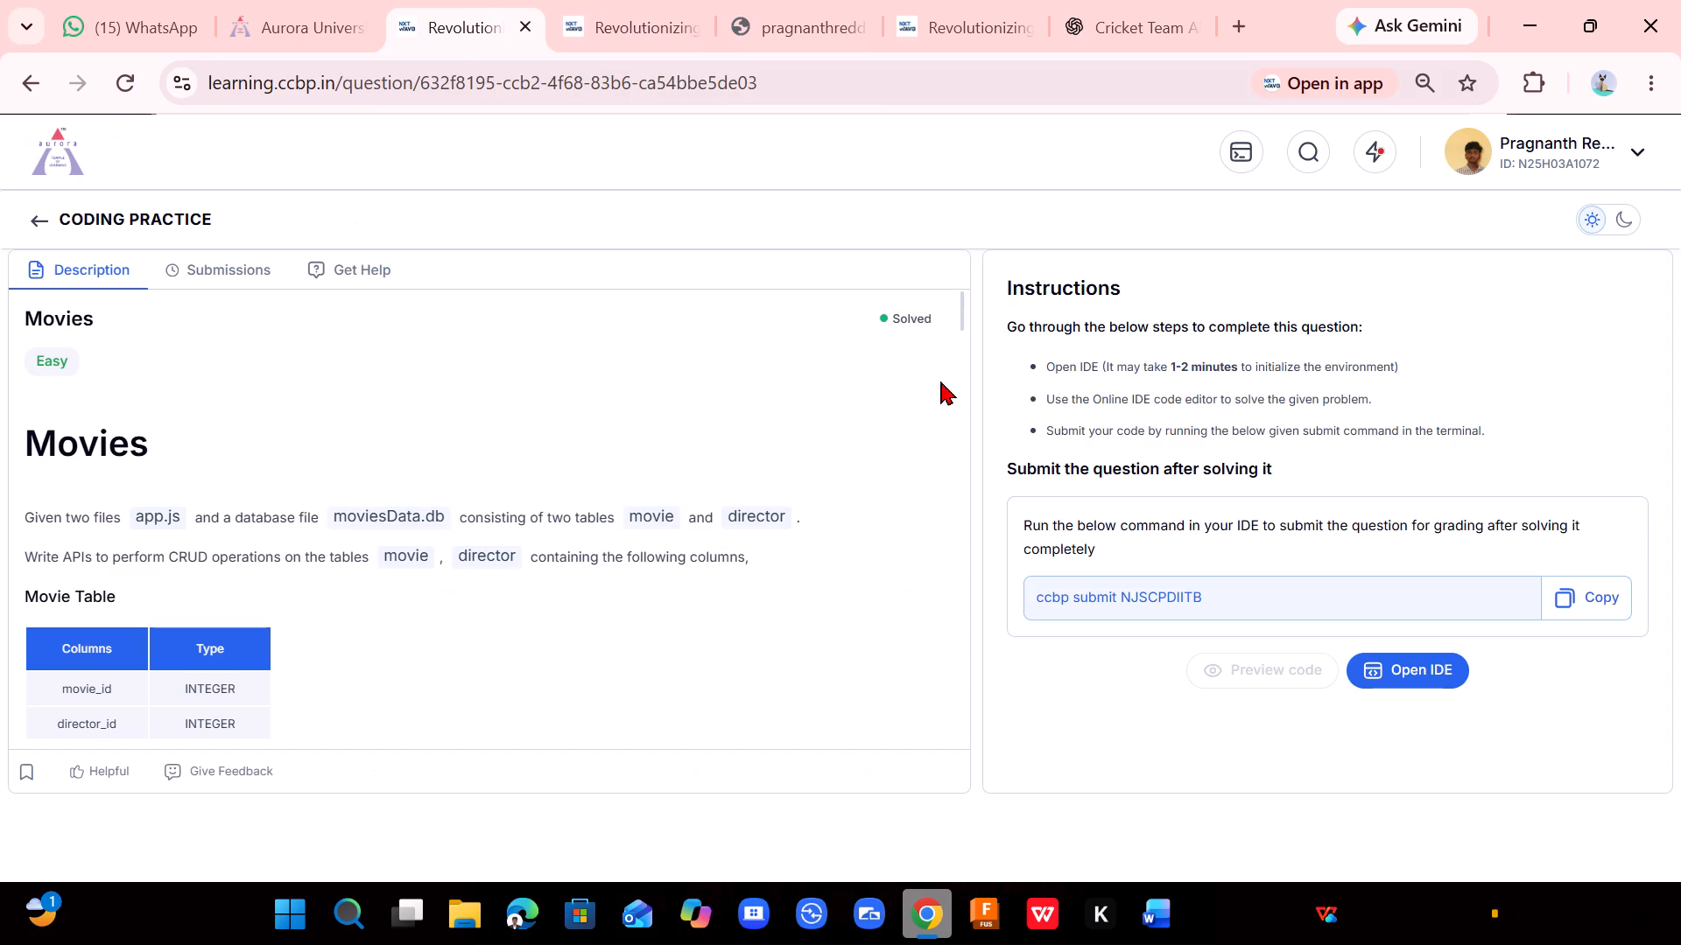
{"action": "left_click", "coordinate": [1395, 669]}
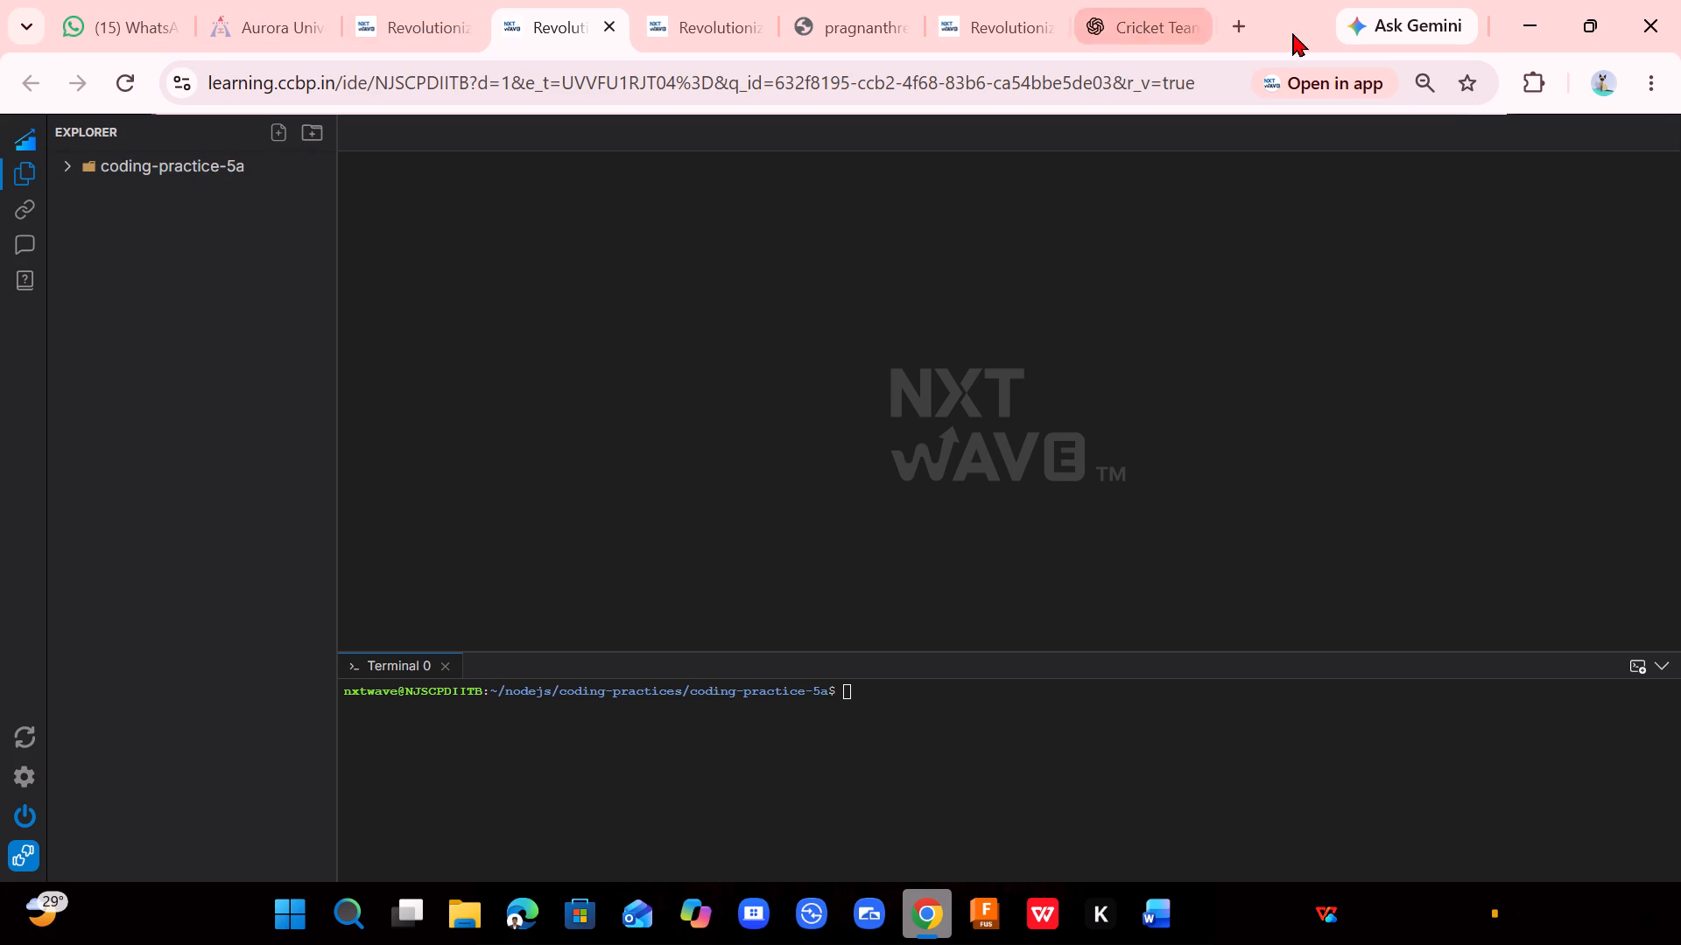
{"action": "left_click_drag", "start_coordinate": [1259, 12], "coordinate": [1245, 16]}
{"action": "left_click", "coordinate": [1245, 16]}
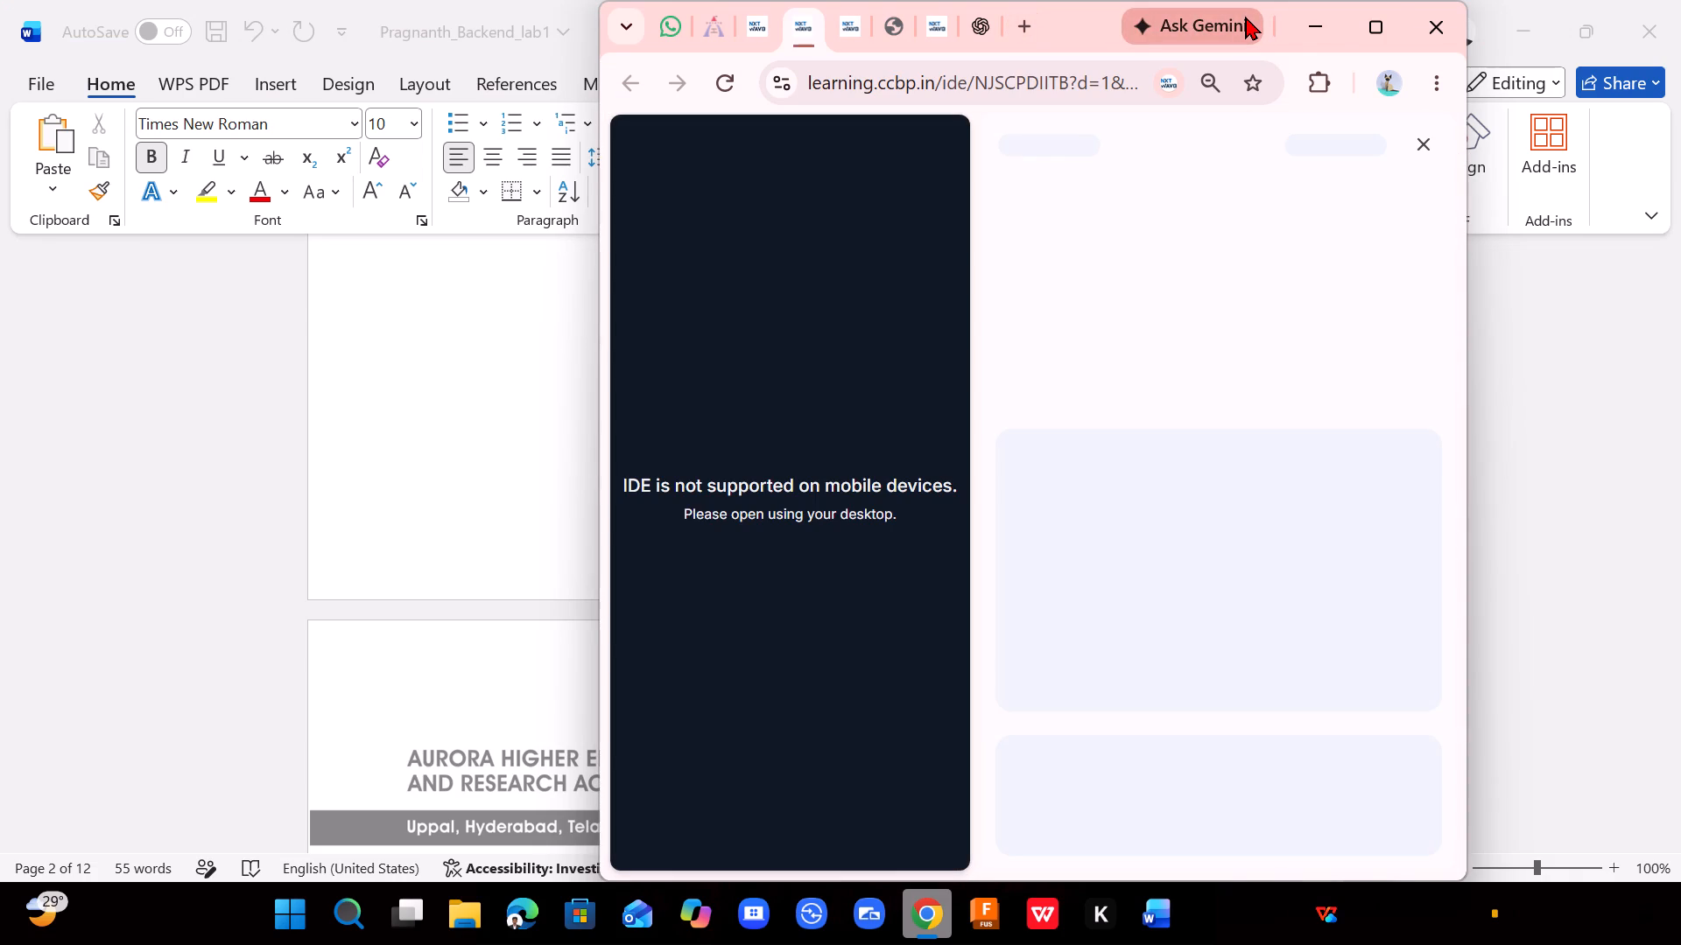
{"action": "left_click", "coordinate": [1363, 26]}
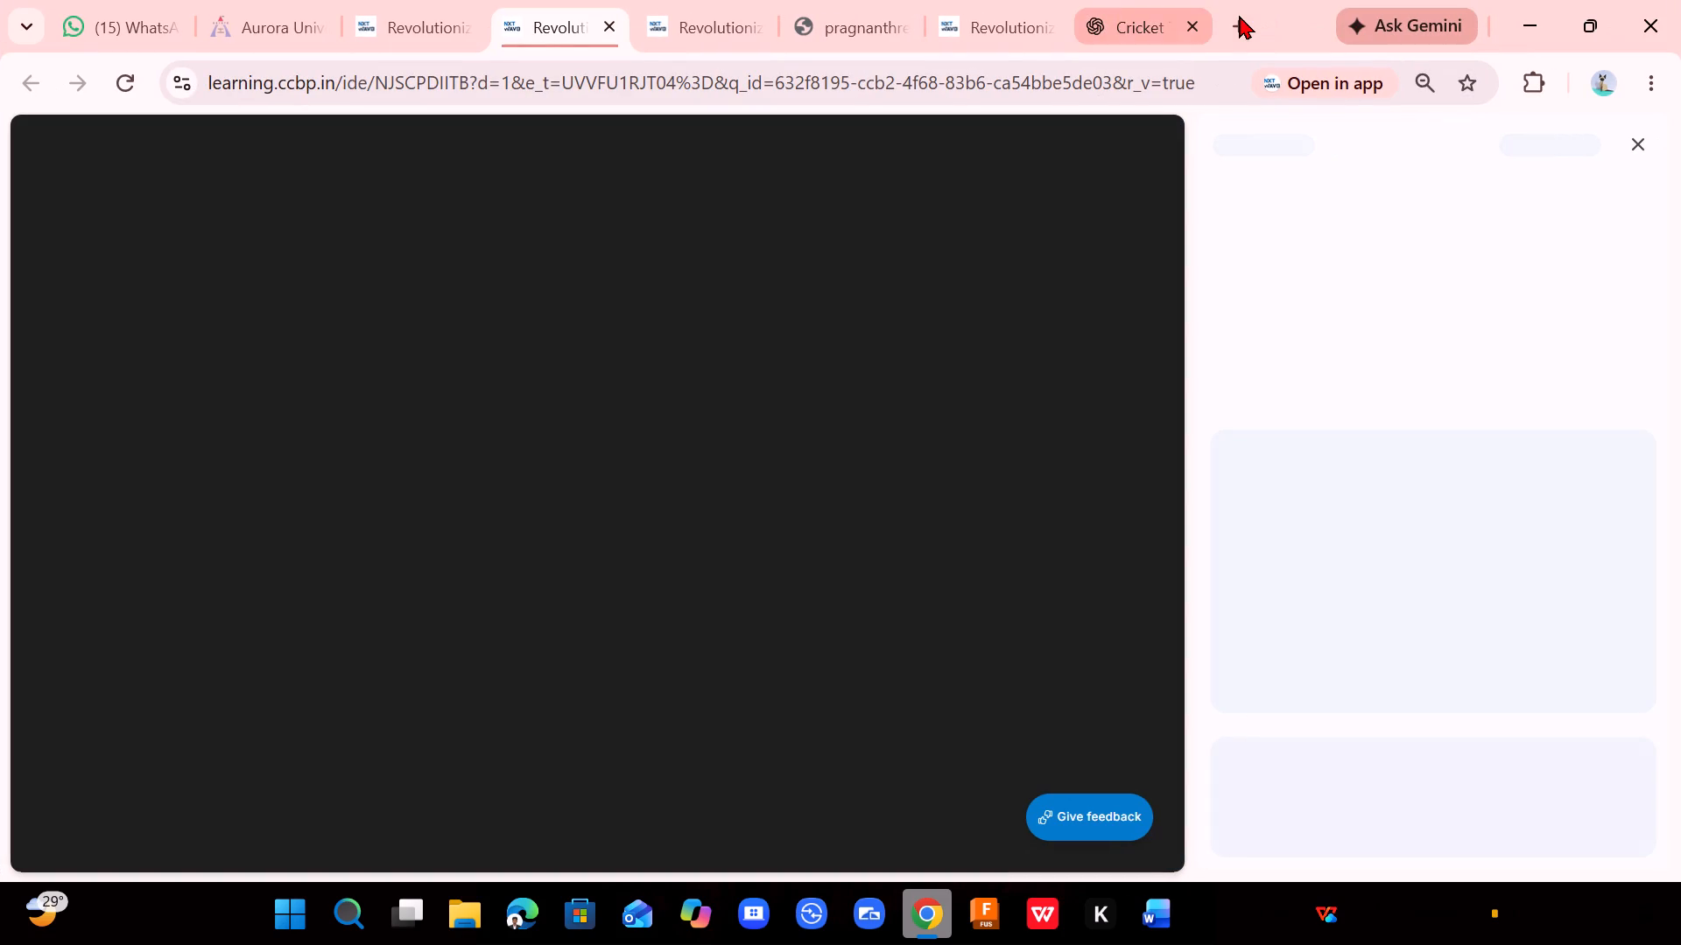
Search Google for "venice" in a new browser tab and open the Venice AI website from the results.
{"action": "left_click", "coordinate": [1239, 15]}
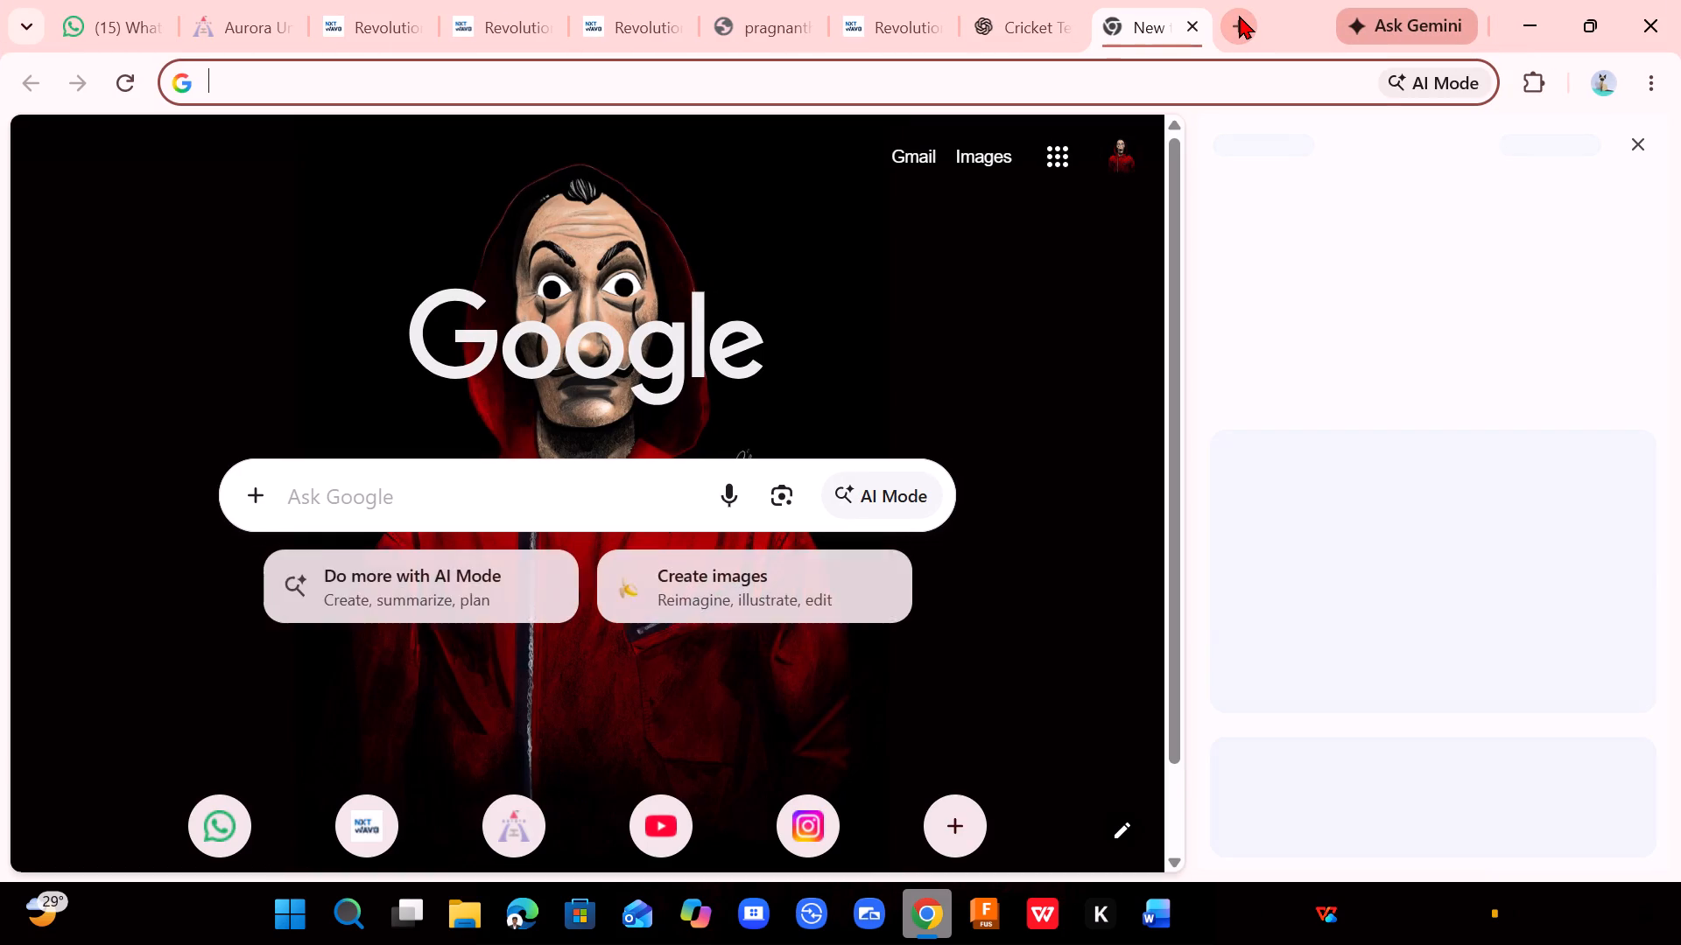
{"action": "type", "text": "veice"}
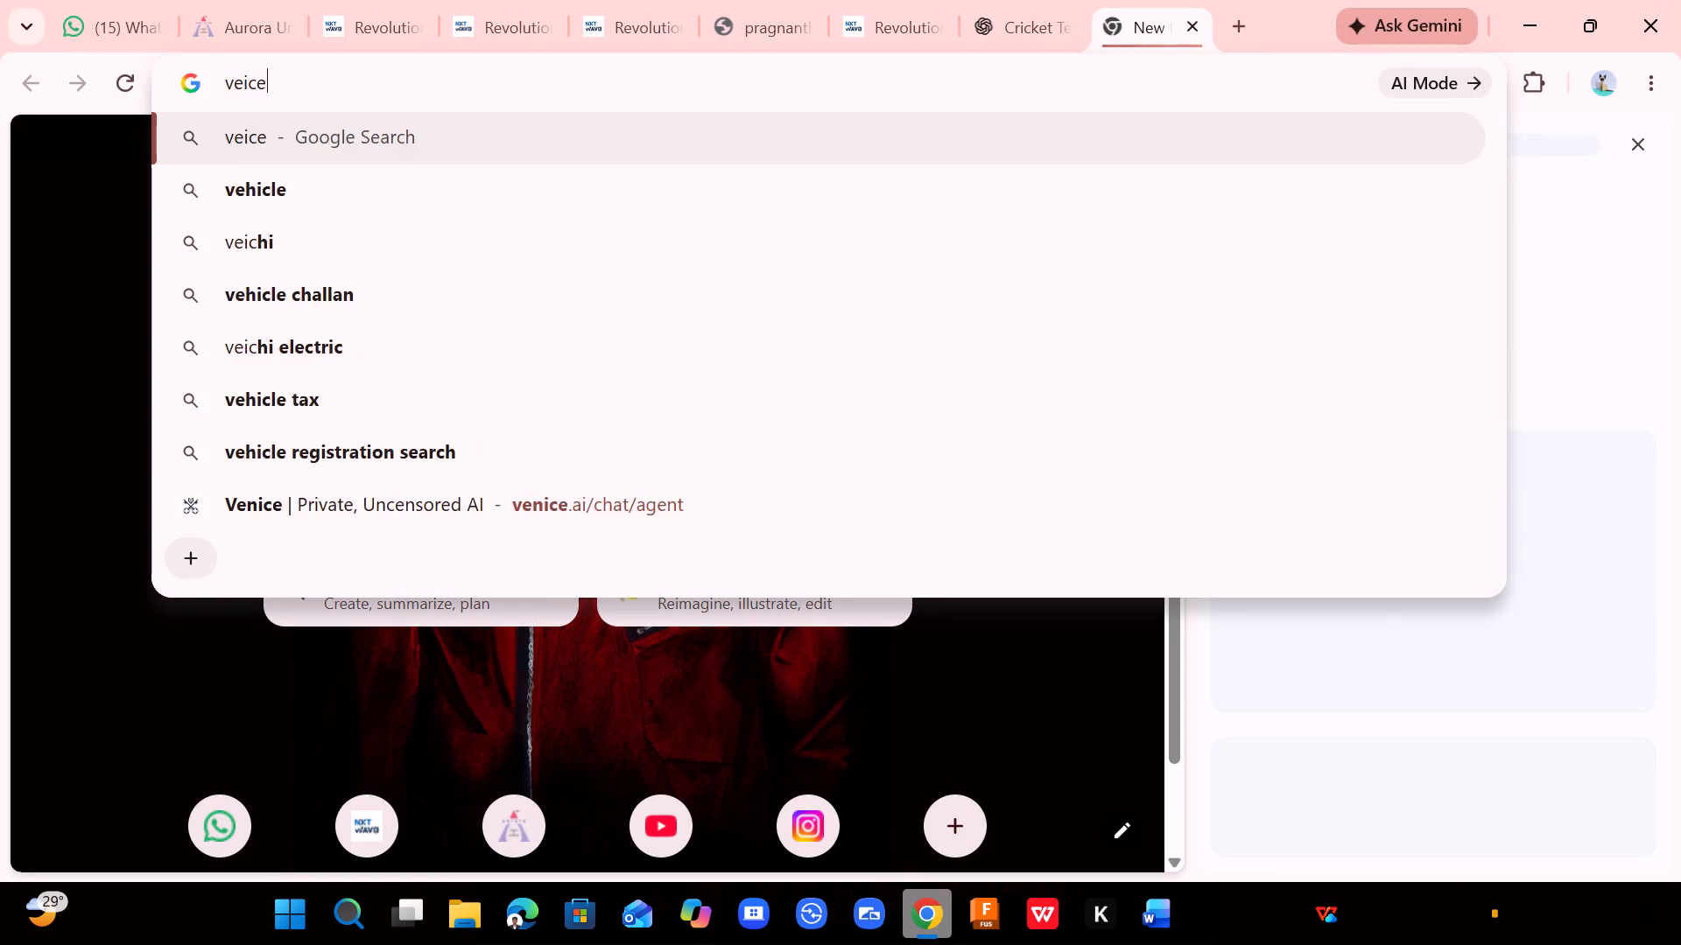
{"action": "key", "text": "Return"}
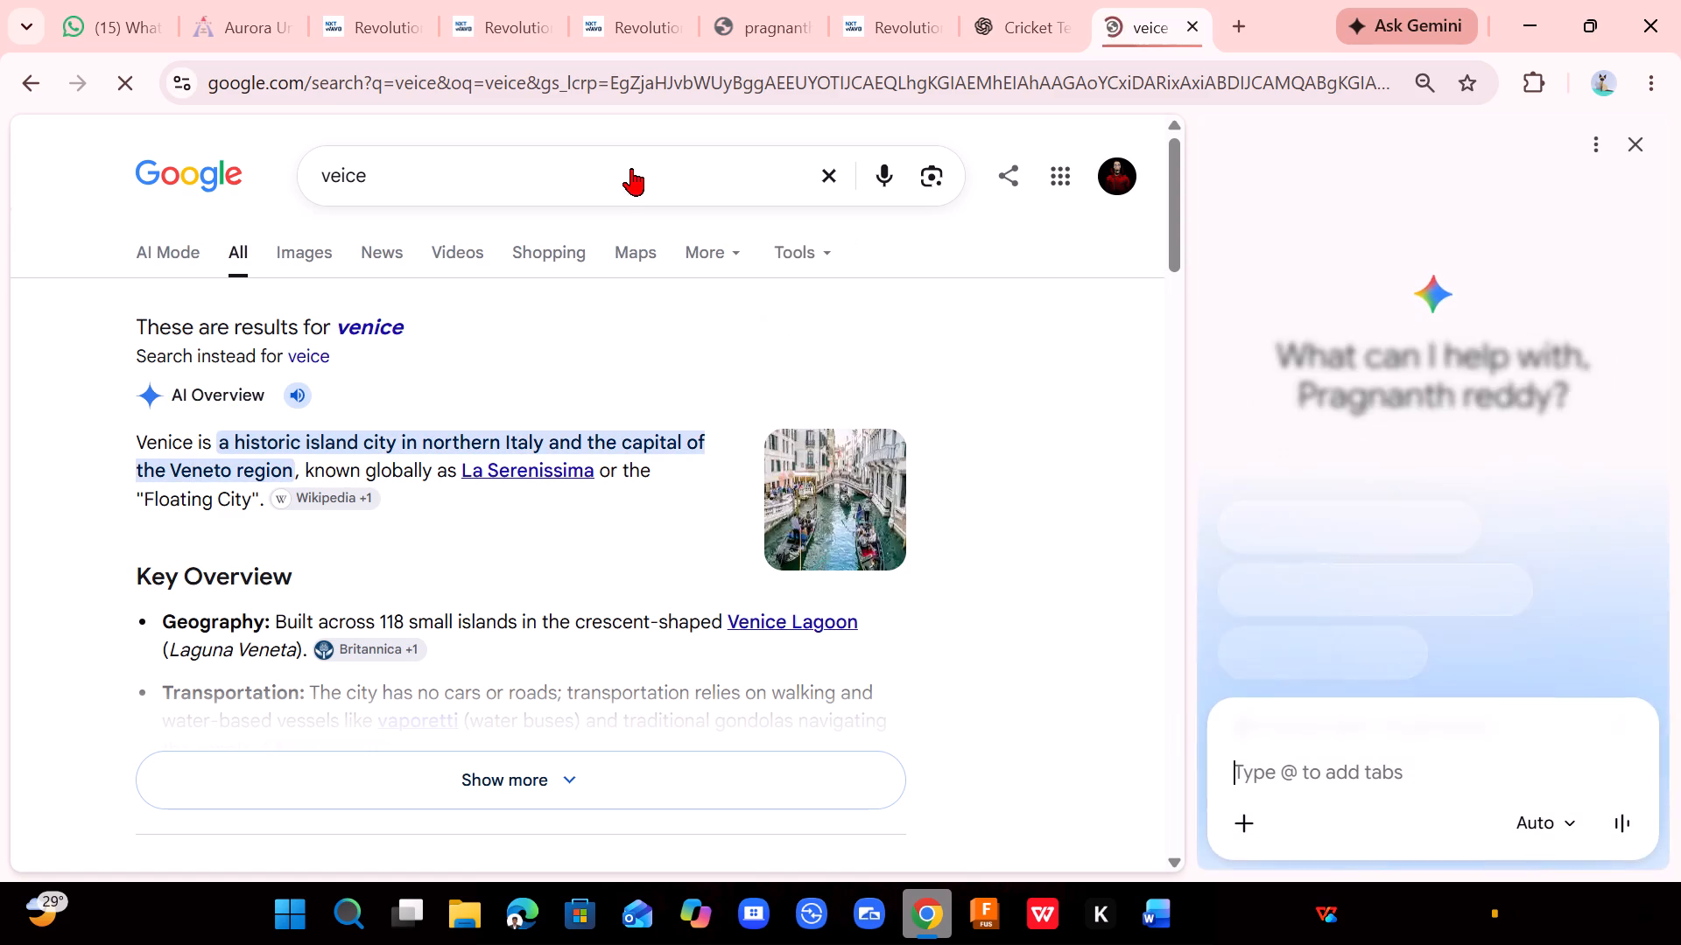
{"action": "left_click", "coordinate": [590, 163]}
{"action": "key", "text": "BackSpace"}
{"action": "key", "text": "BackSpace"}
{"action": "key", "text": "BackSpace"}
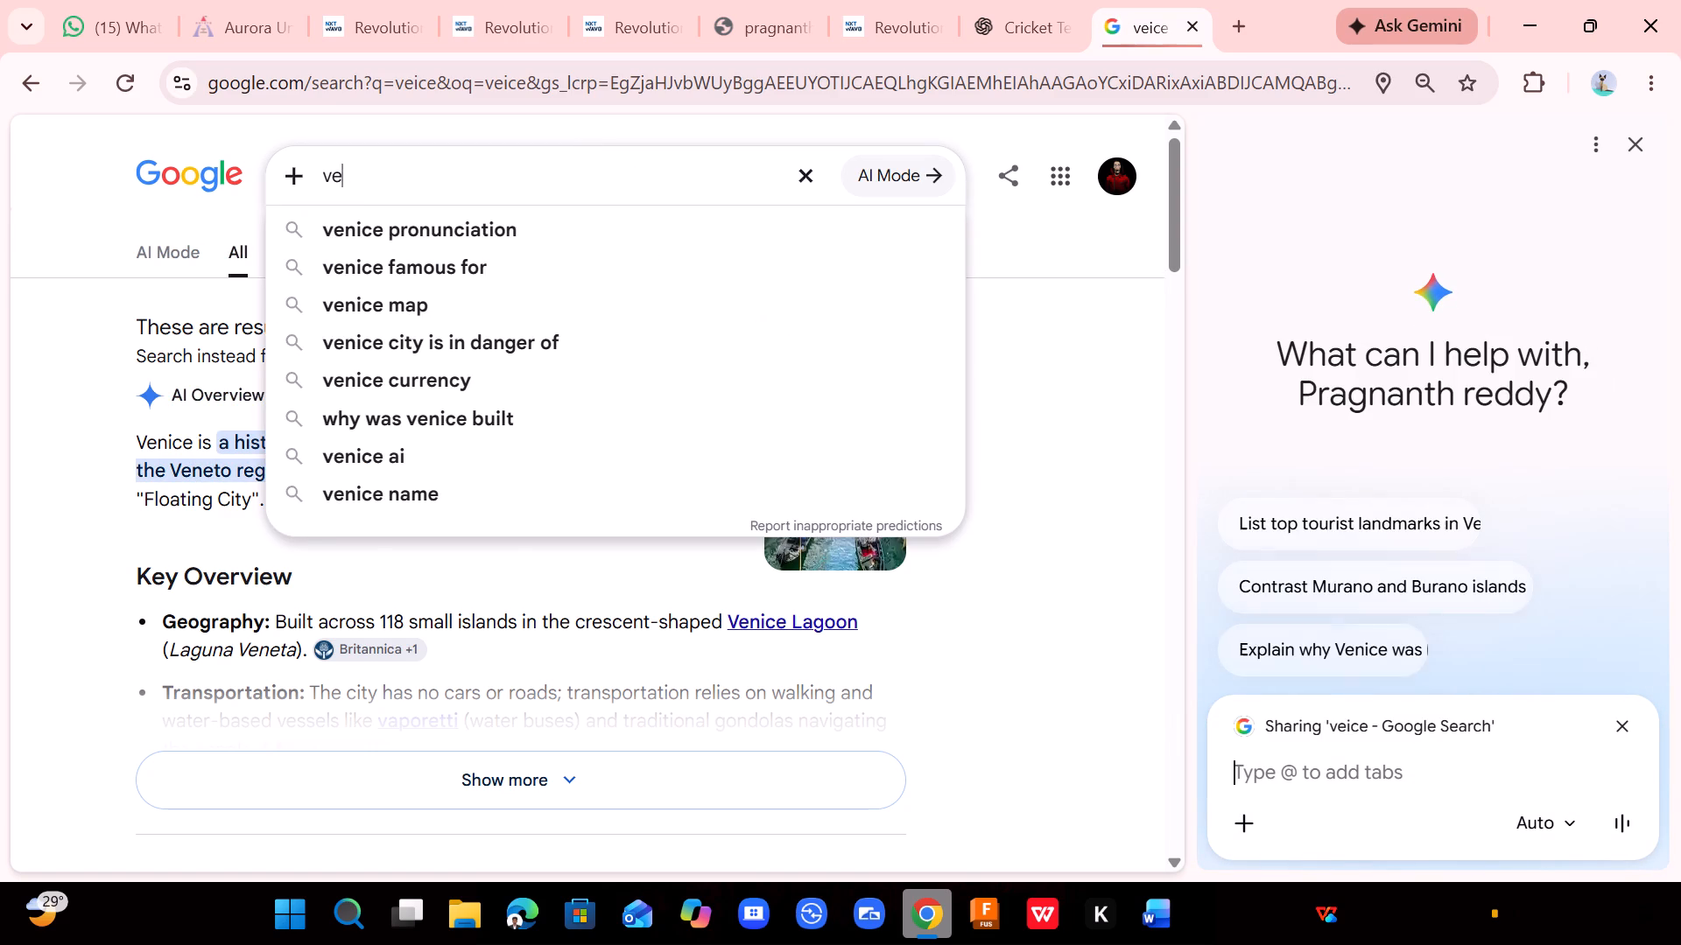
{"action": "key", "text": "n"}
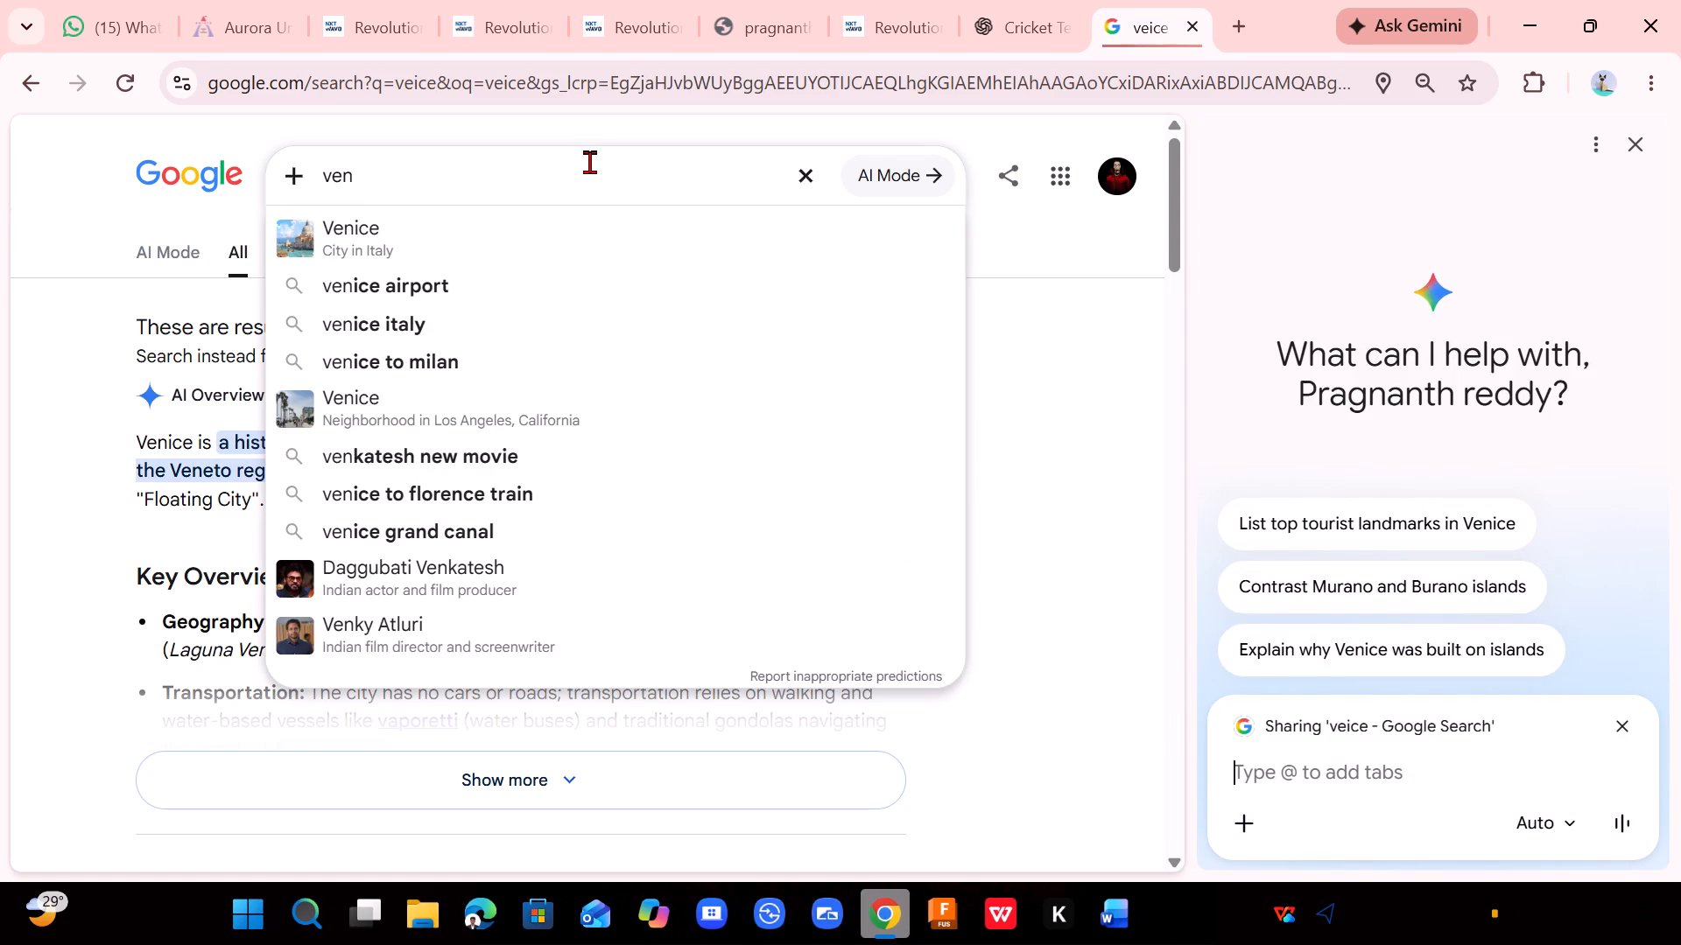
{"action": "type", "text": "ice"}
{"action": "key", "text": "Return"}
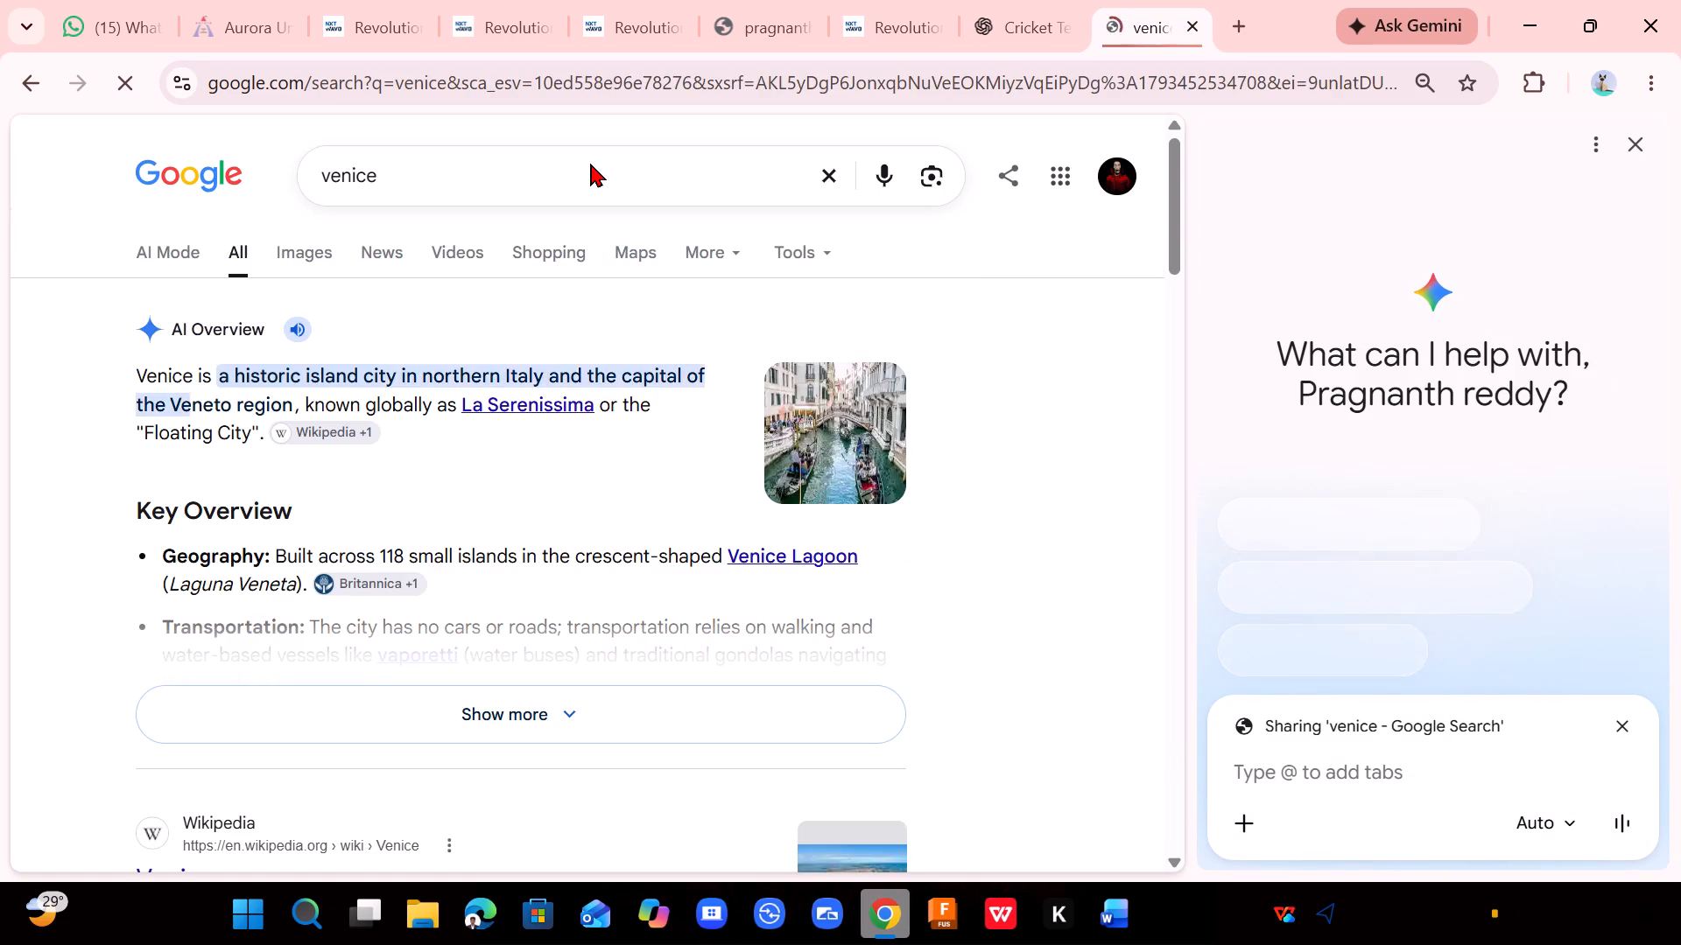
{"action": "scroll", "coordinate": [545, 432], "scroll_direction": "down", "scroll_amount": 3}
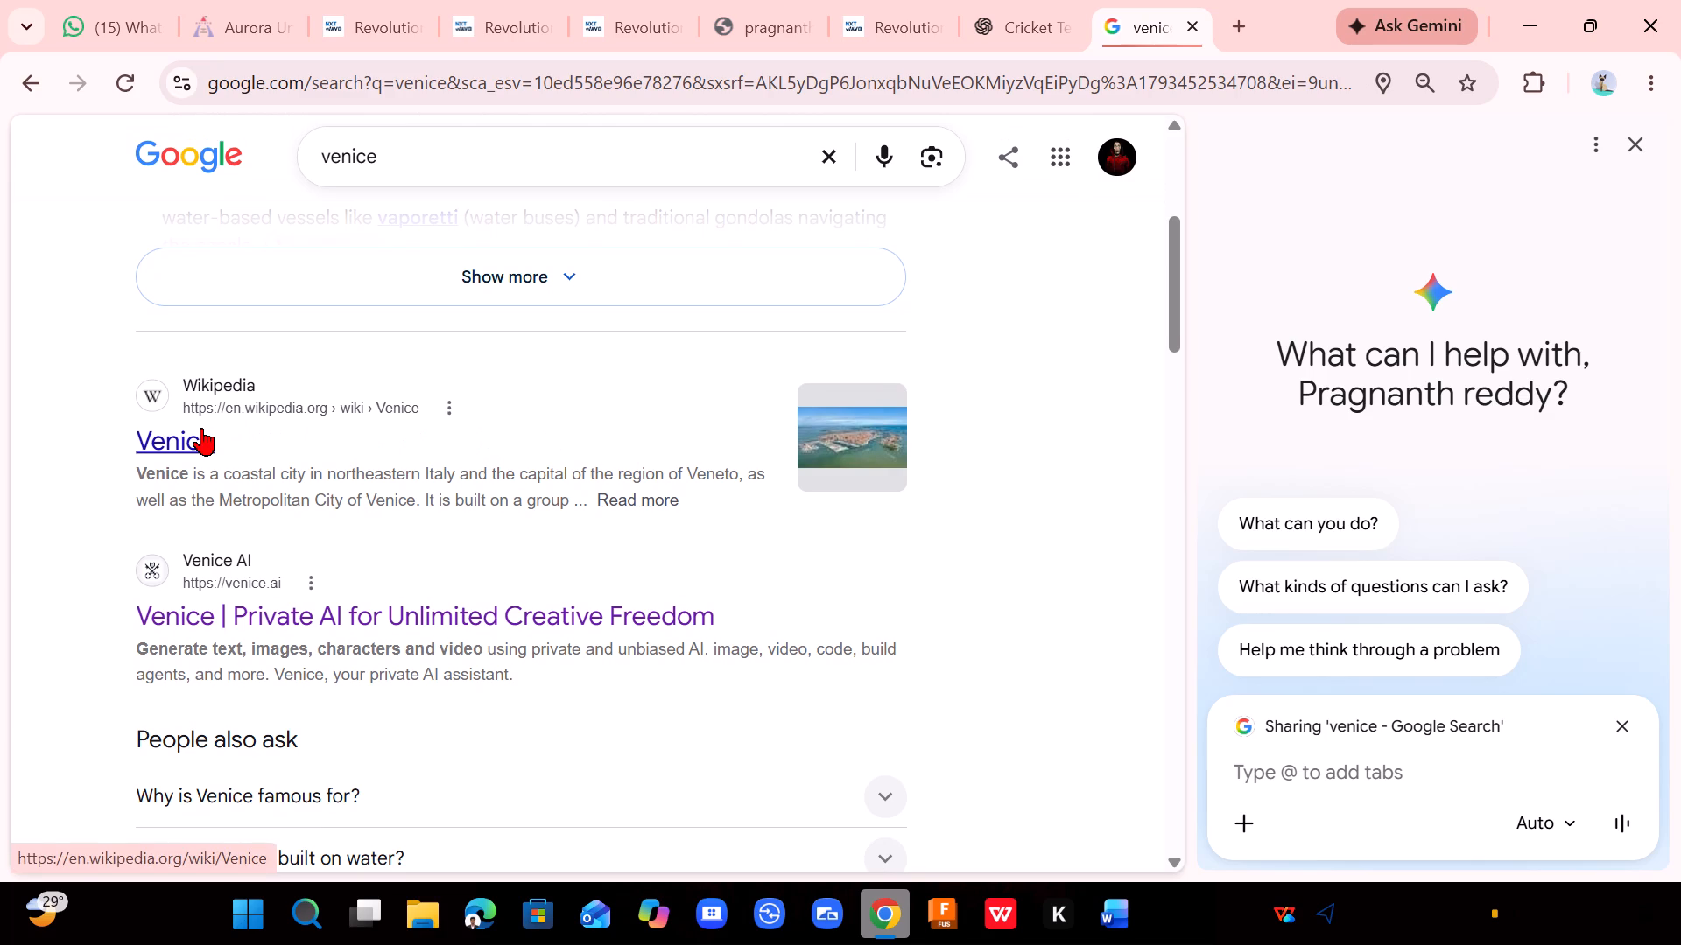
{"action": "left_click", "coordinate": [250, 643]}
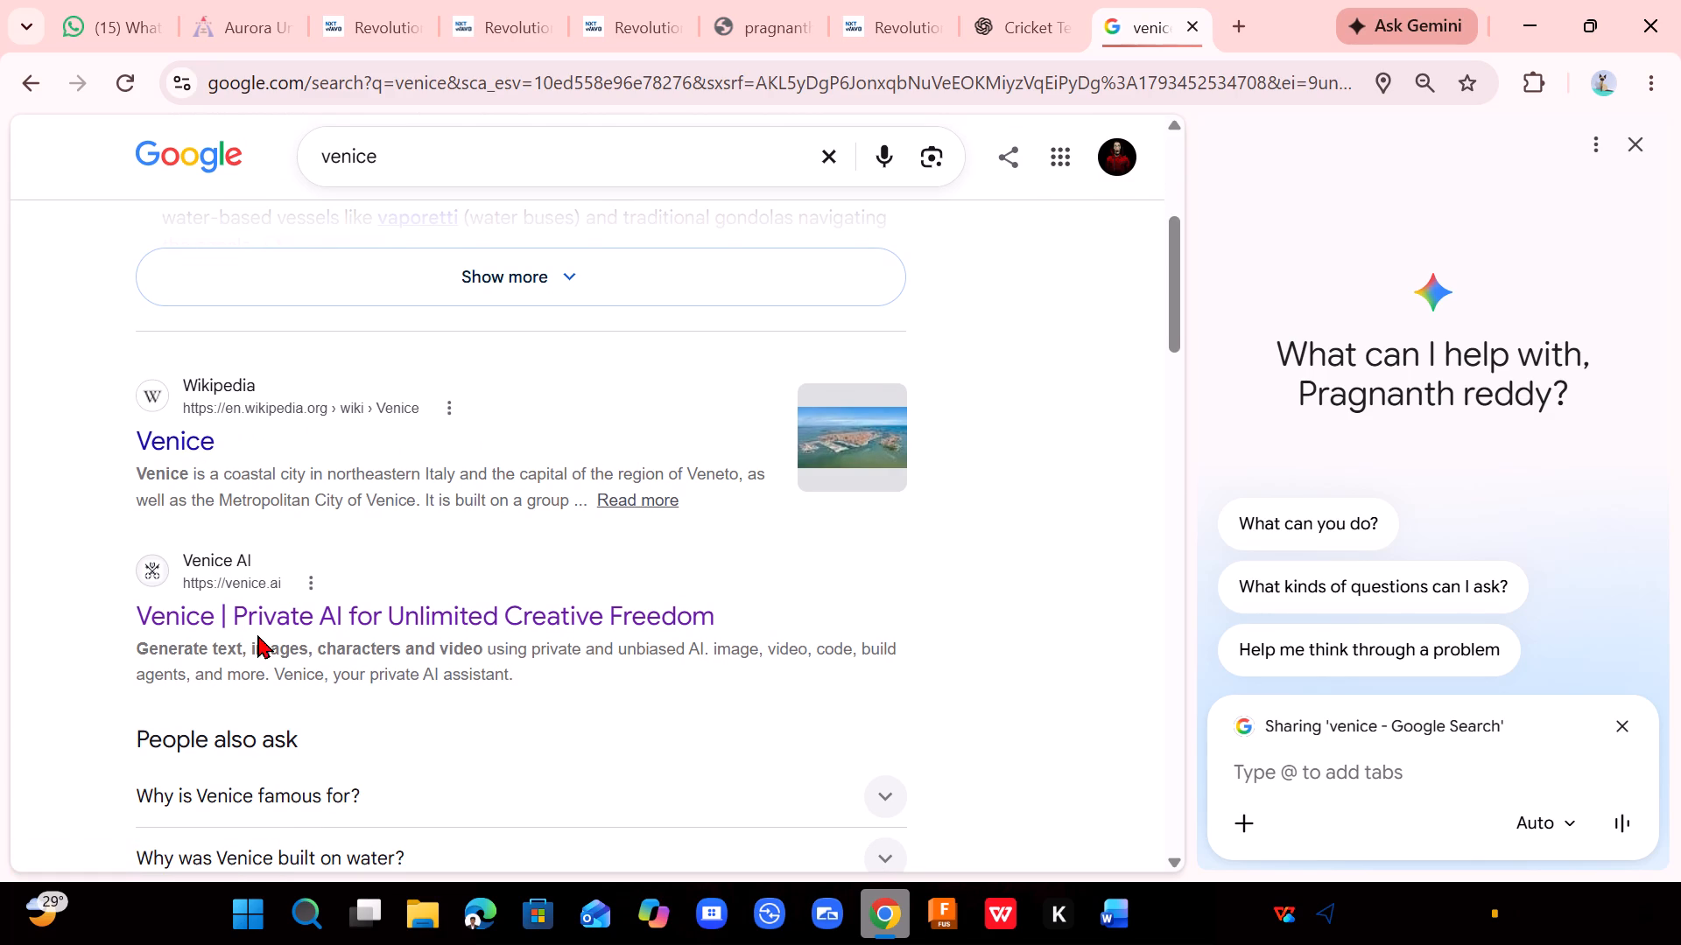
{"action": "left_click", "coordinate": [262, 627]}
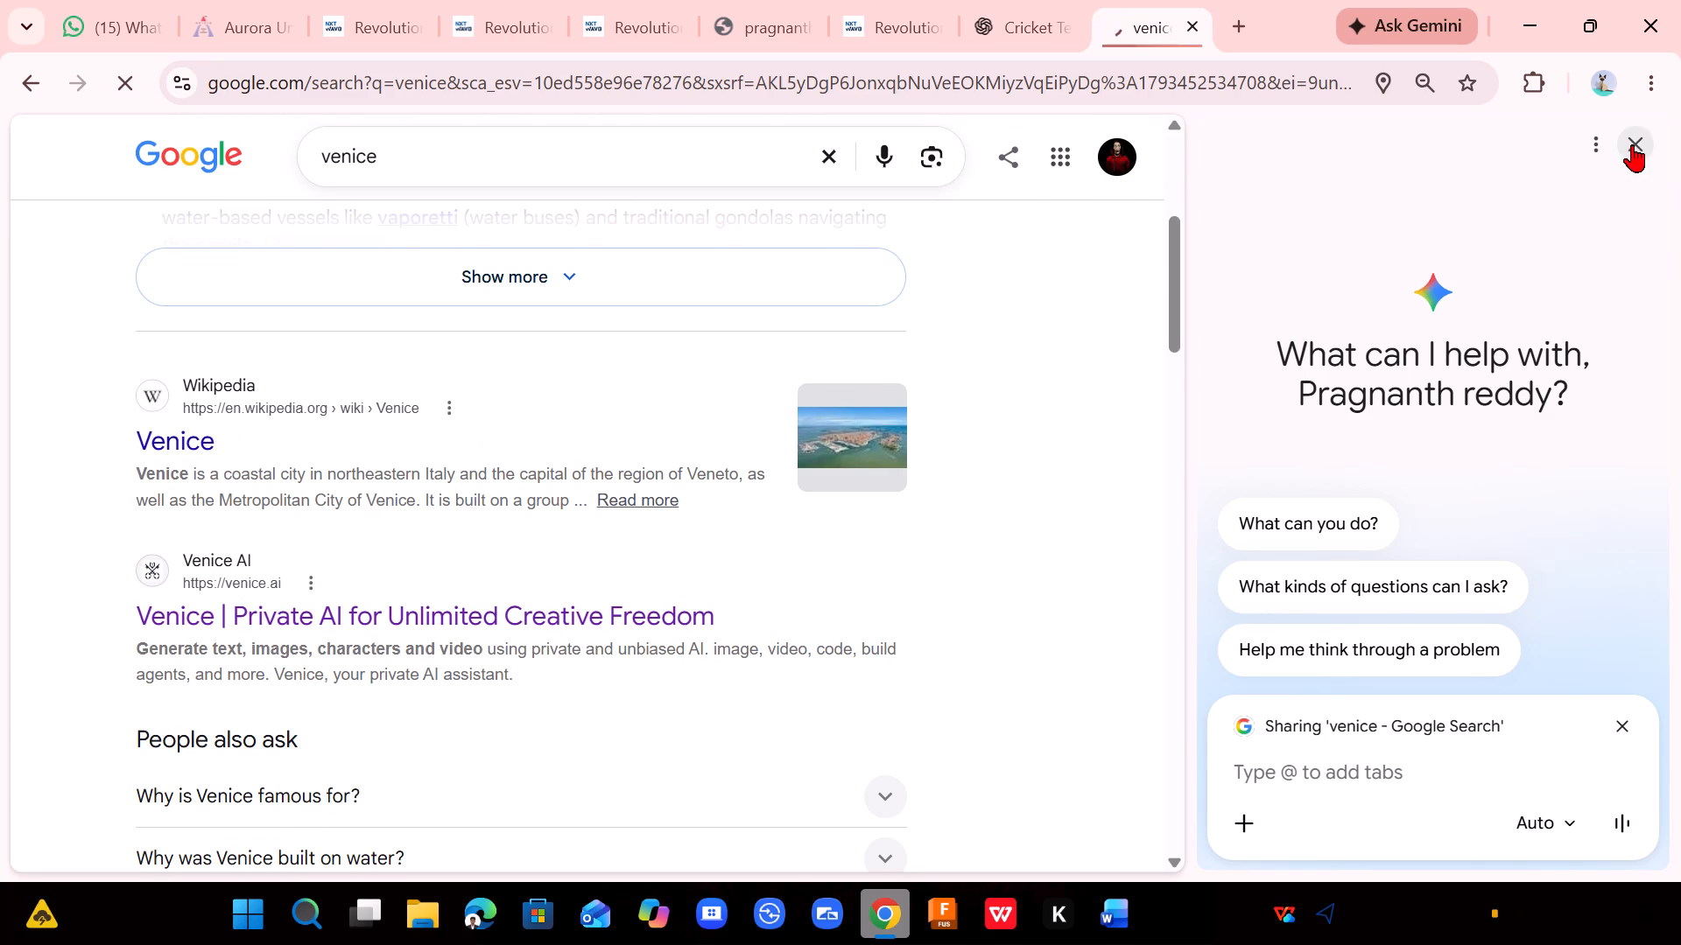
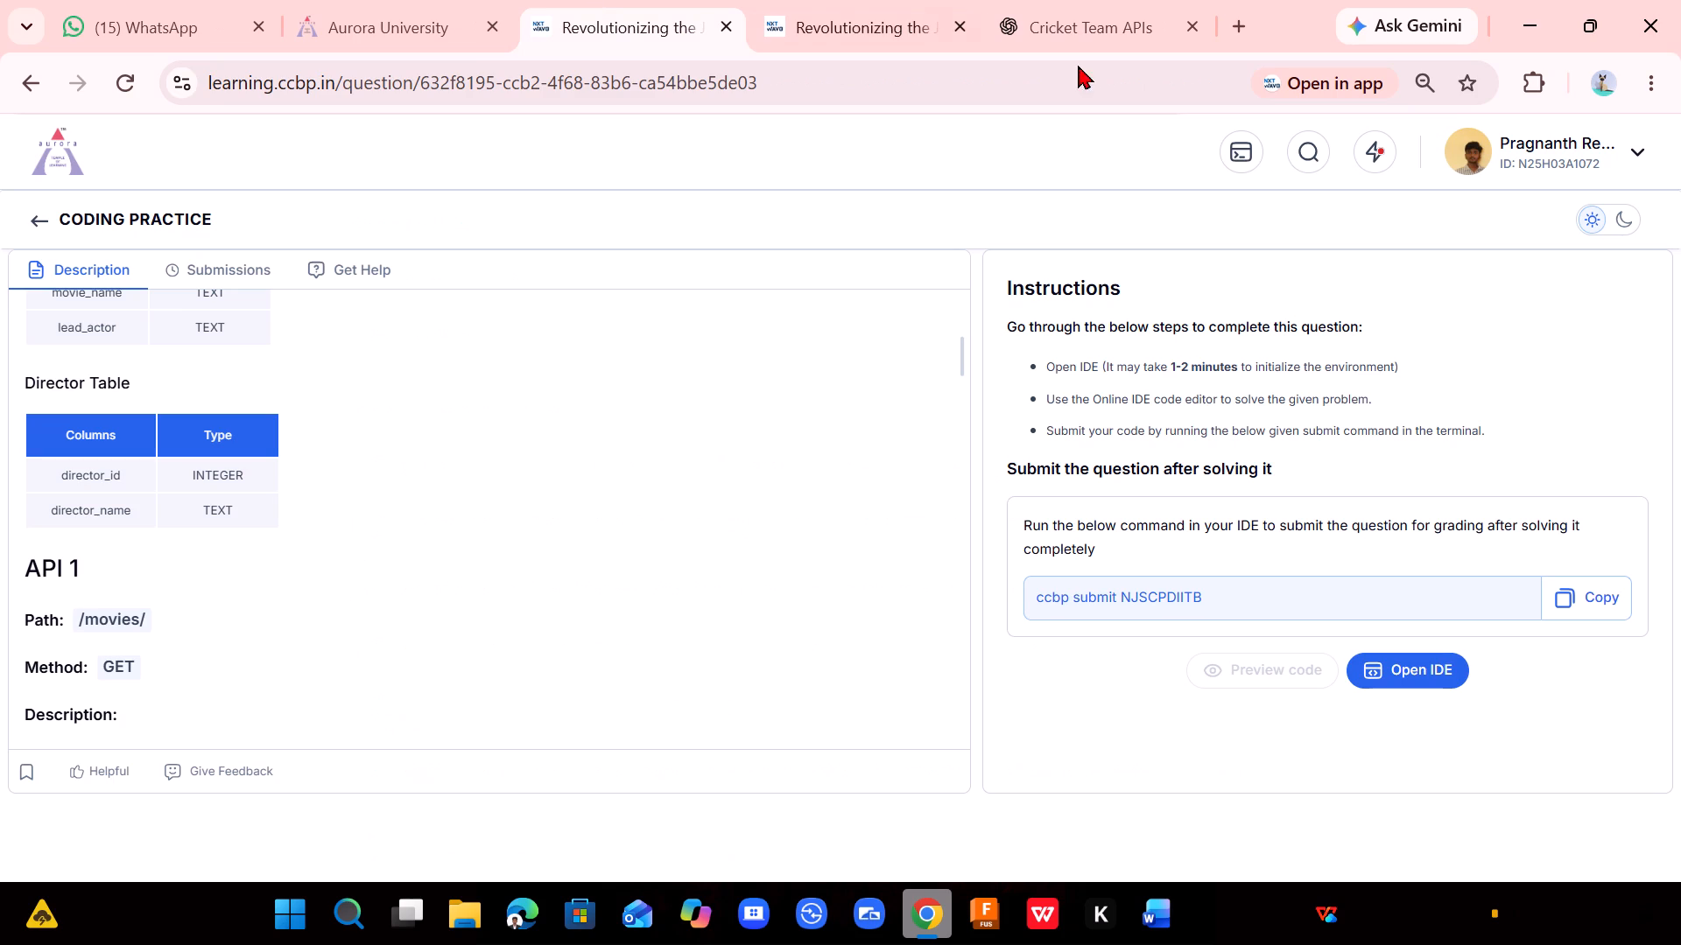
{"action": "left_click", "coordinate": [1396, 654]}
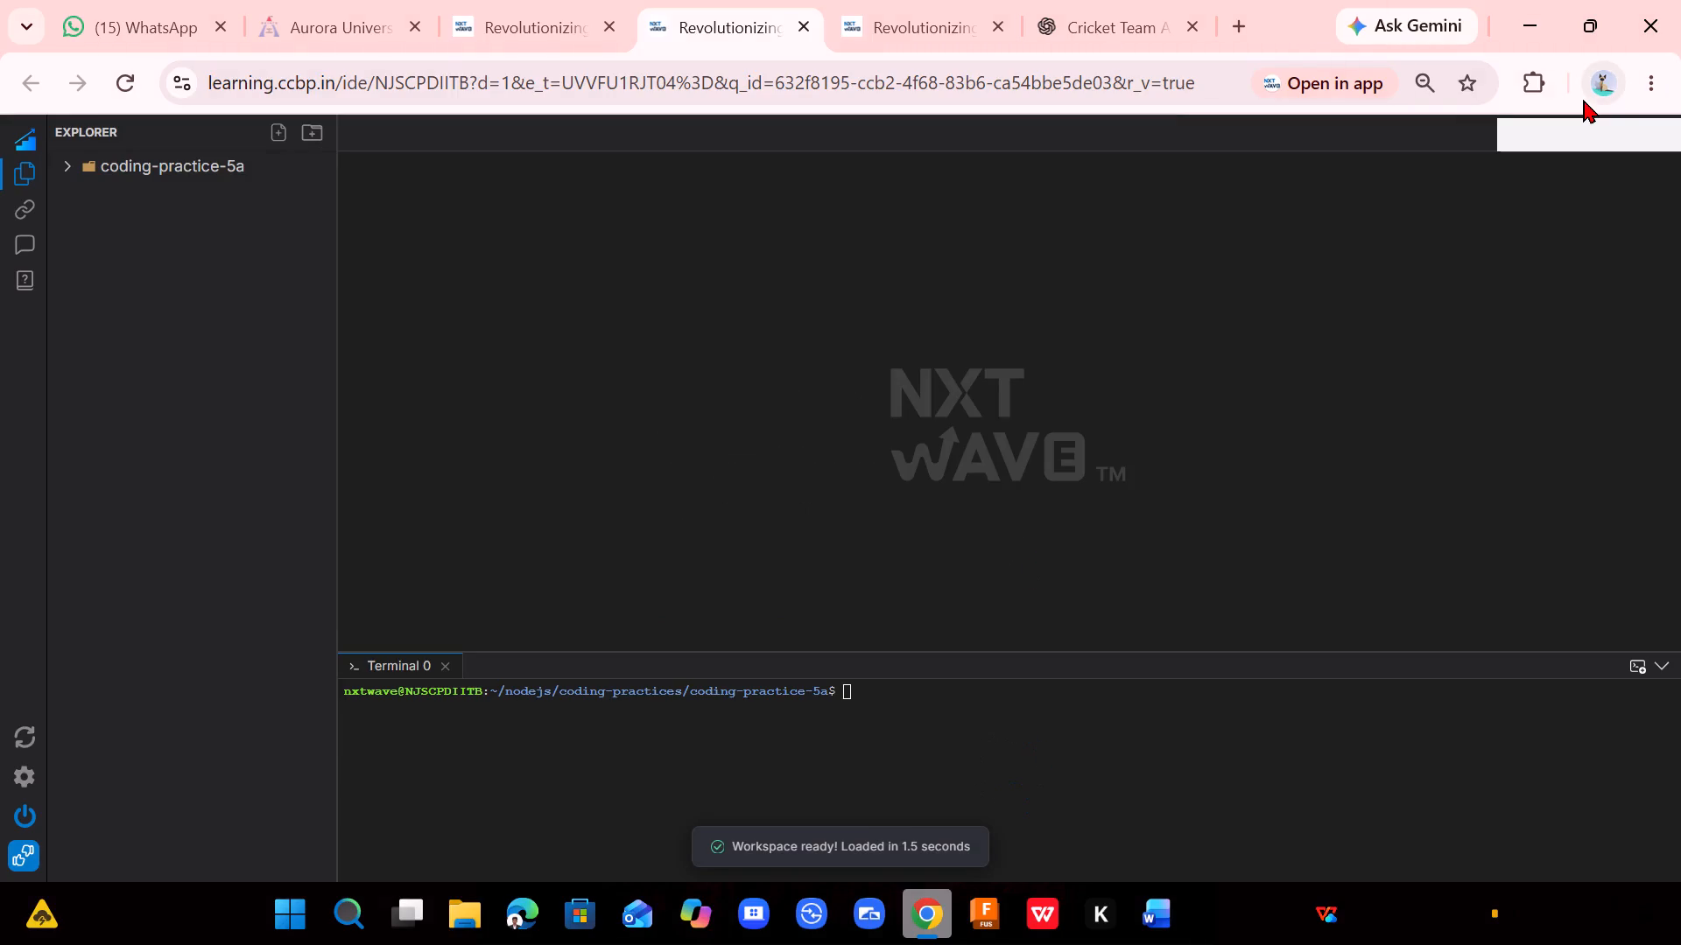
Expand the coding-practice-5a folder in the reopened IDE and open app.js.
{"action": "left_click_drag", "start_coordinate": [1583, 99], "coordinate": [198, 296]}
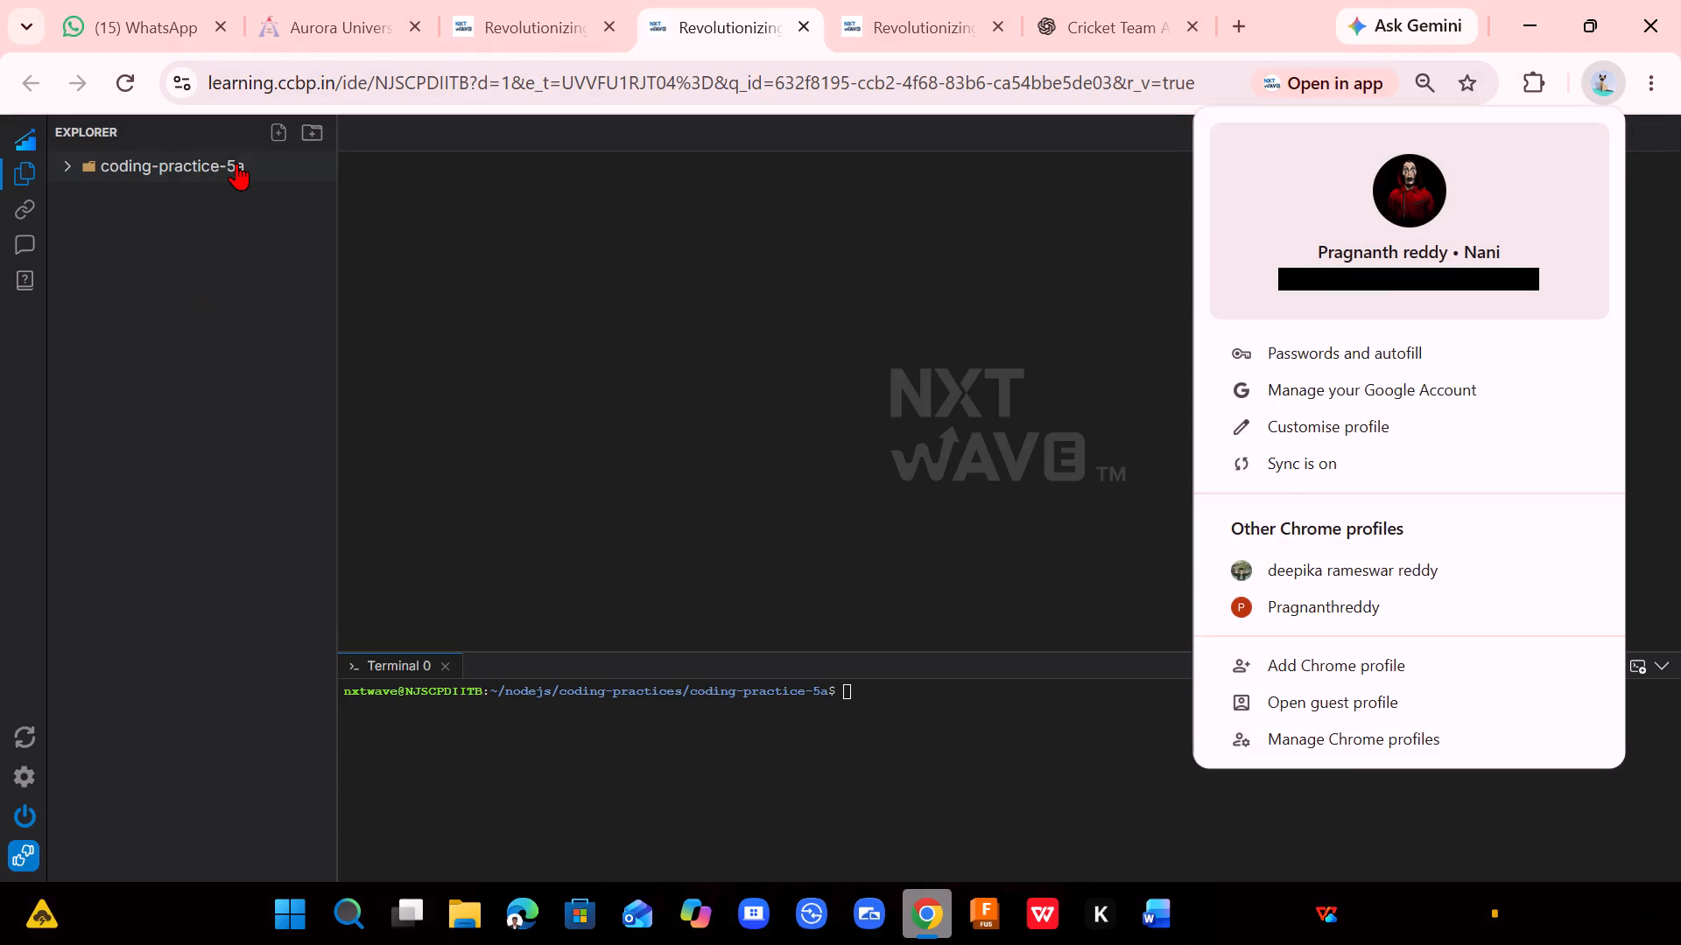
{"action": "left_click", "coordinate": [236, 163]}
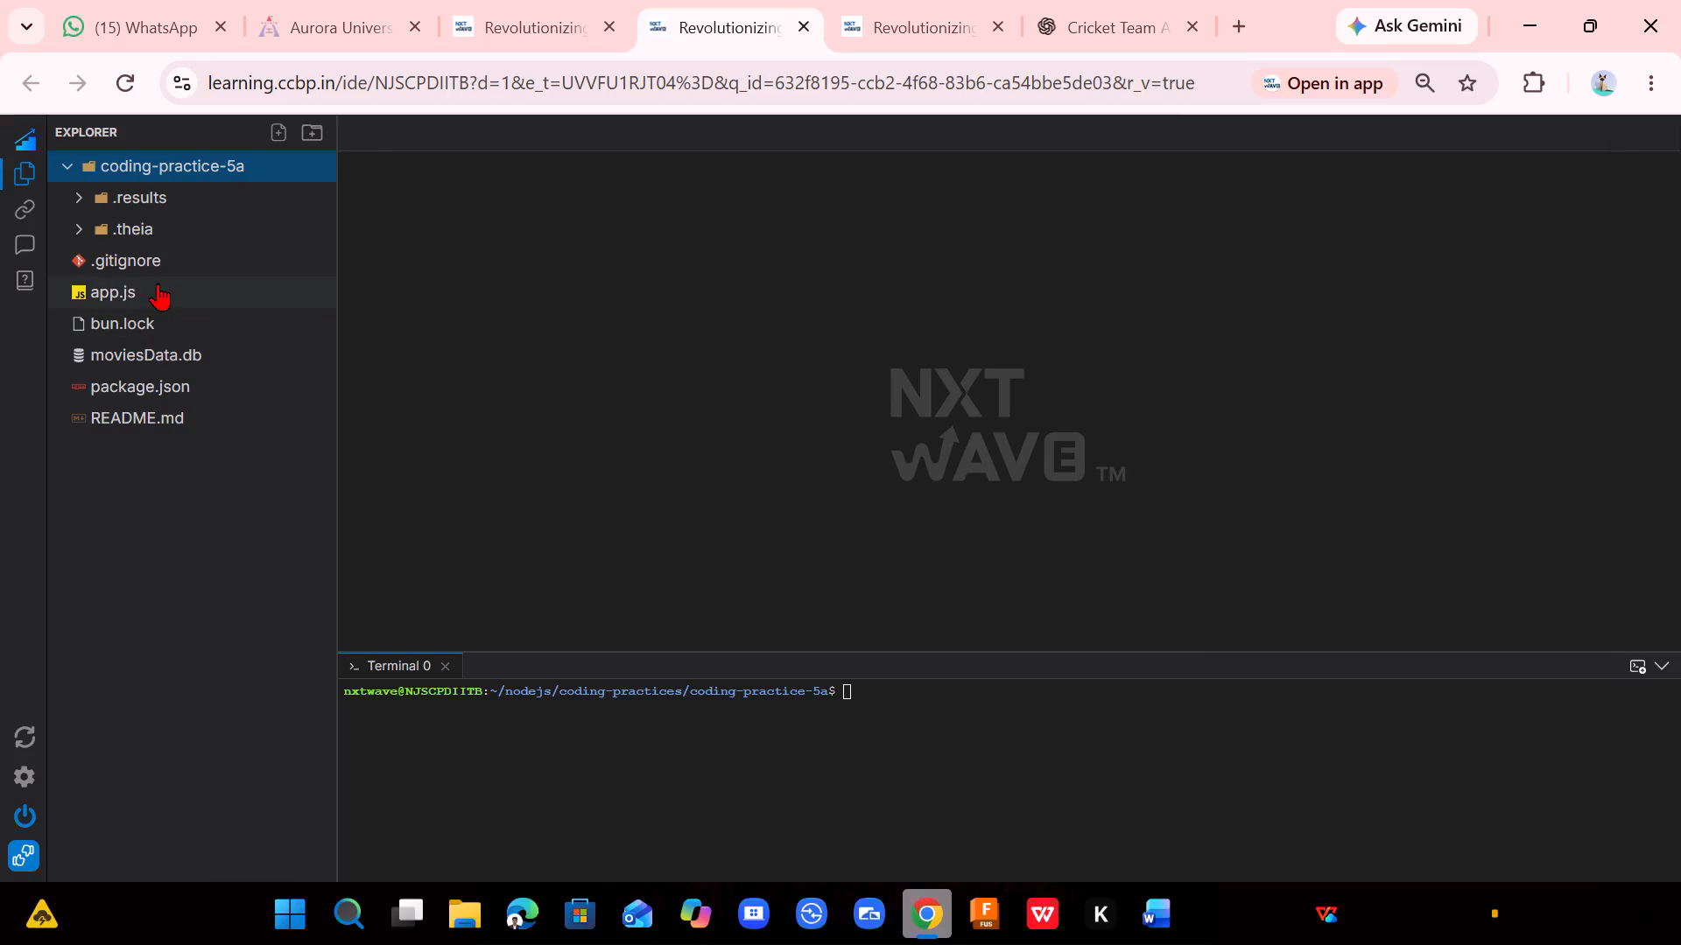
{"action": "left_click", "coordinate": [158, 283]}
{"action": "scroll", "coordinate": [867, 298], "scroll_direction": "up", "scroll_amount": 3}
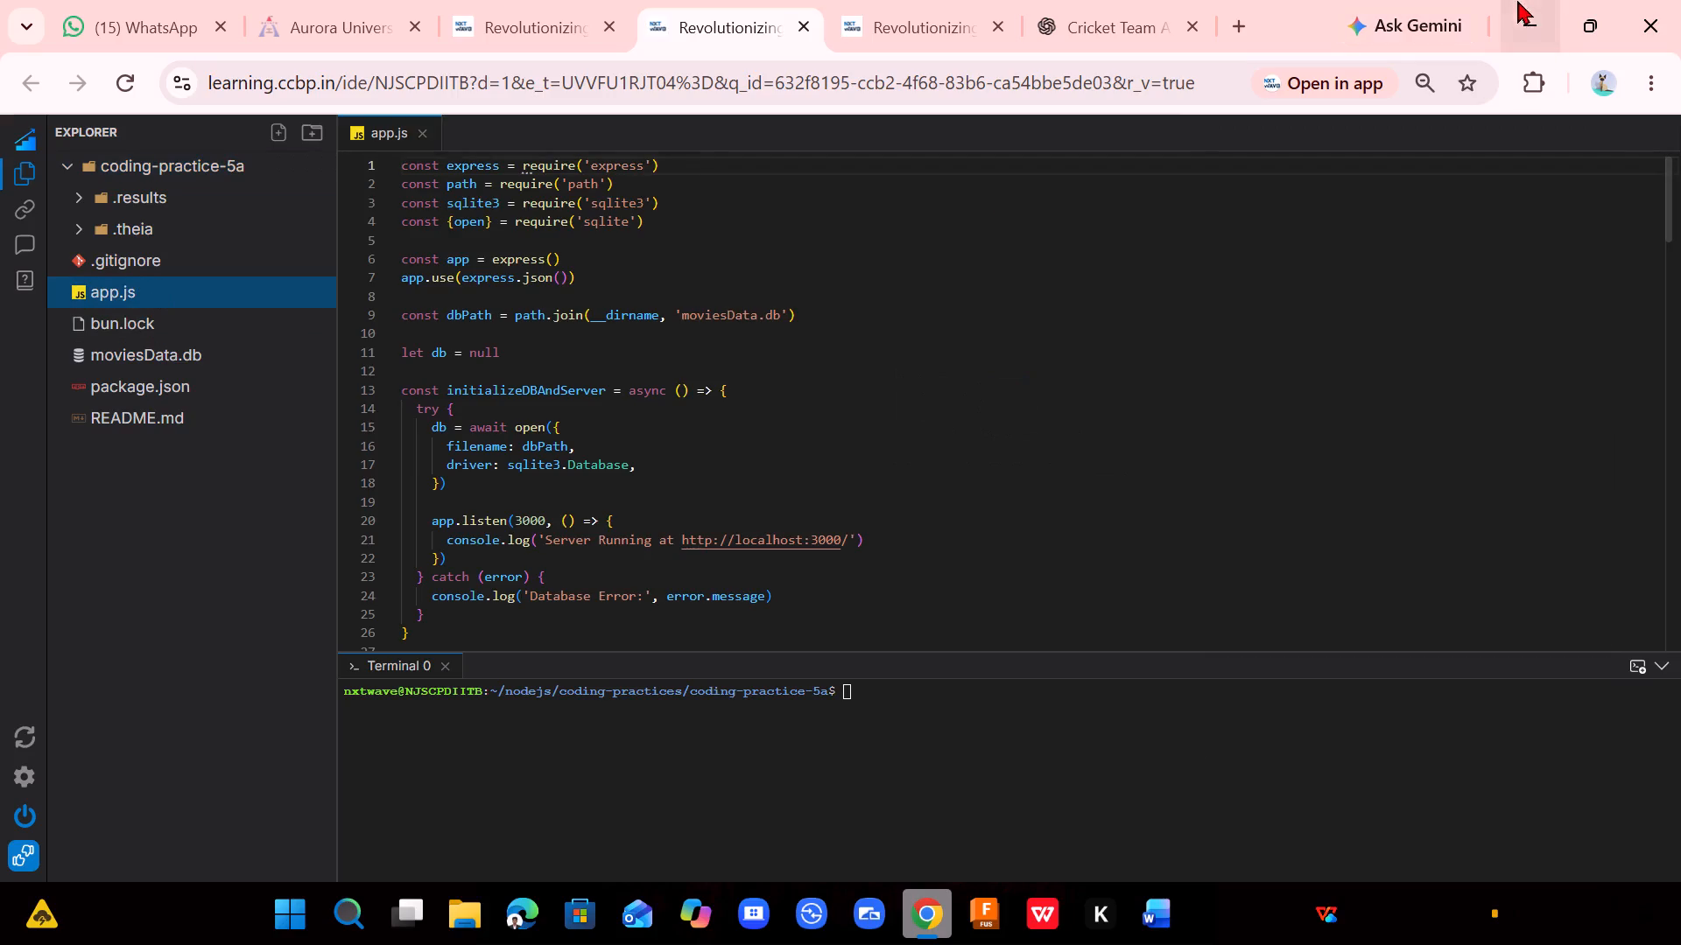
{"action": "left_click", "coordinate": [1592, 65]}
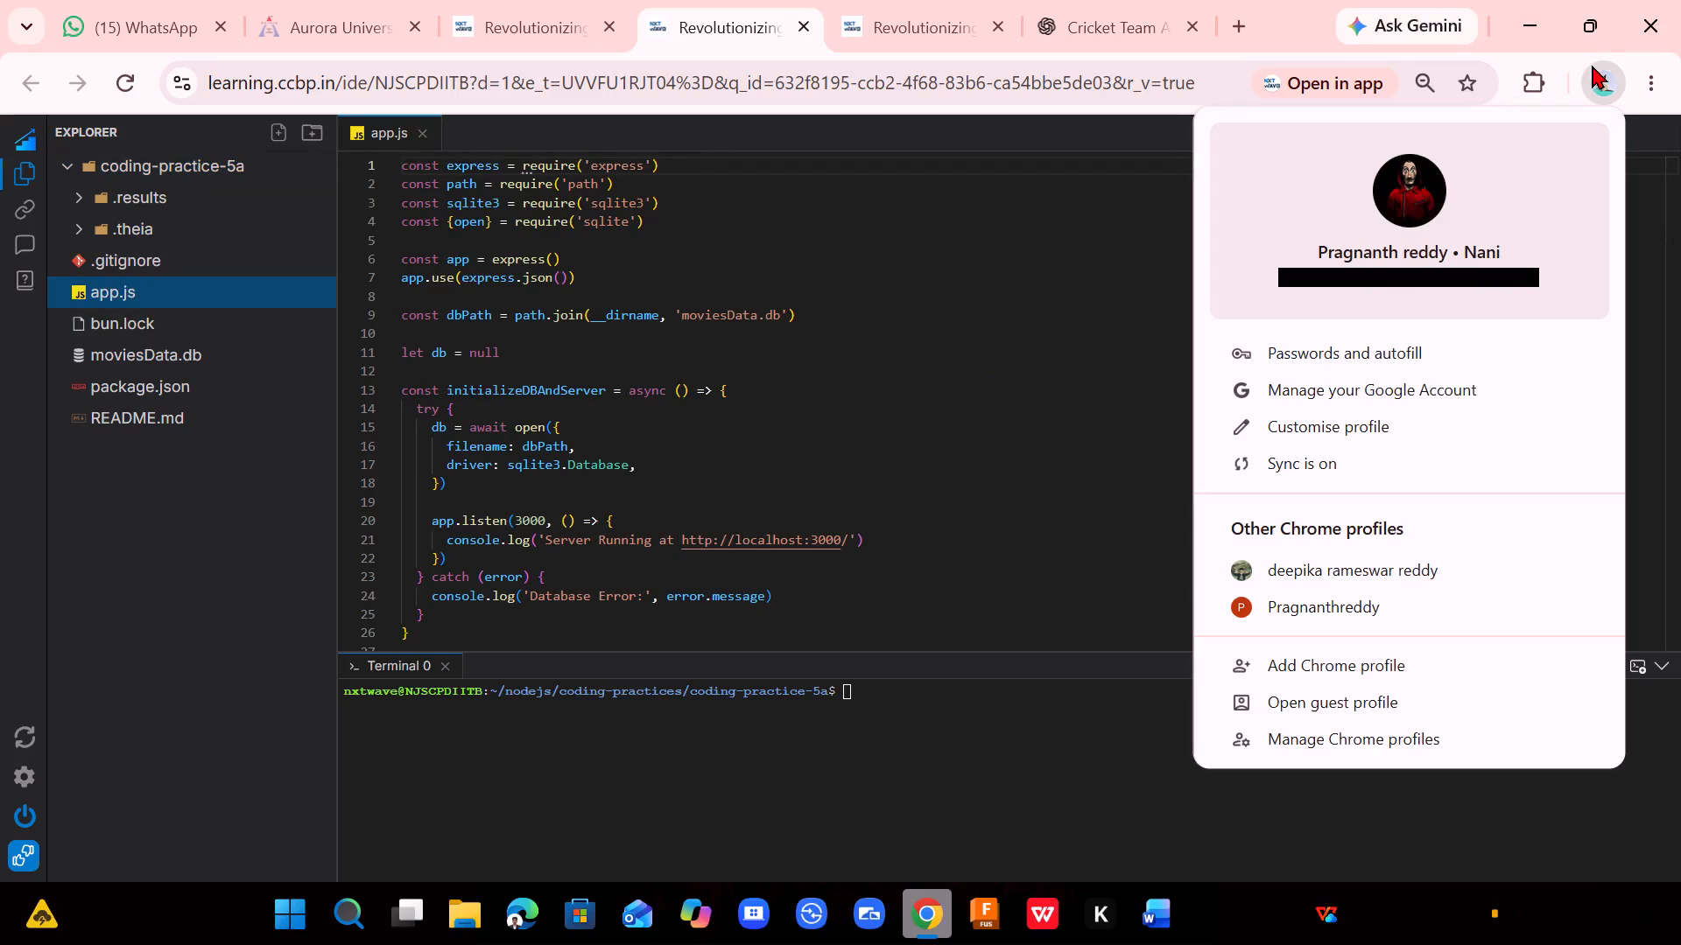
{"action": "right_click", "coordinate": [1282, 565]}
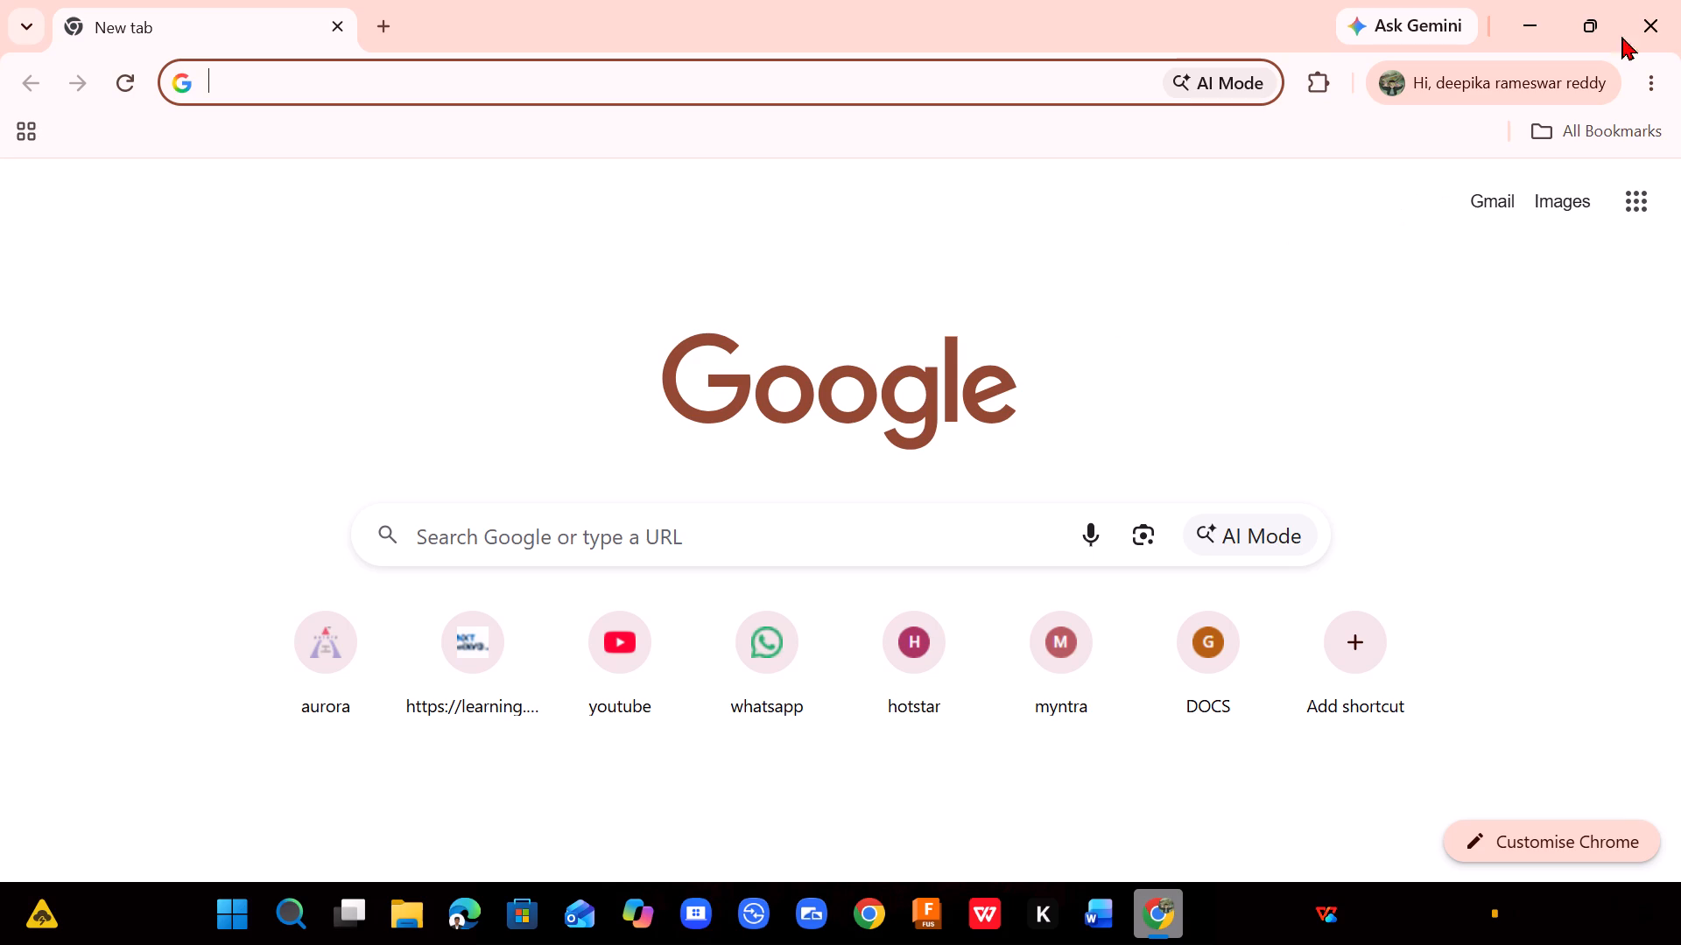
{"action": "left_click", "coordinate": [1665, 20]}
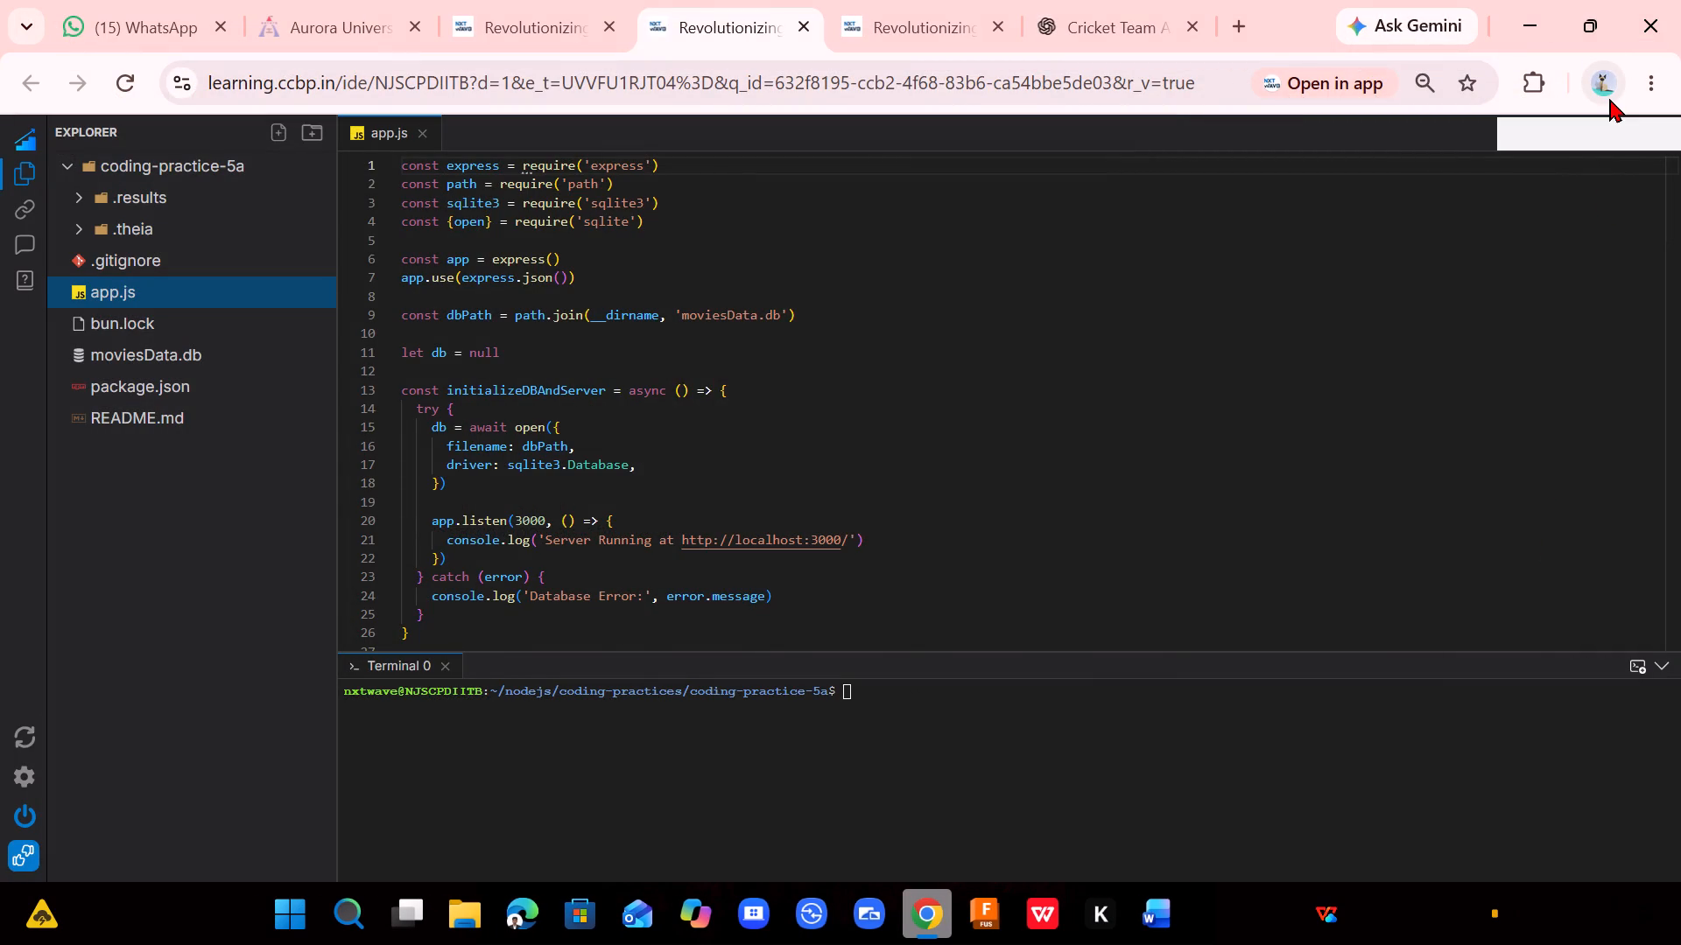
Collapse the IDE terminal so app.js fills the editor area, and take a screen capture of the page including the address bar.
{"action": "key", "text": "shift+super+s"}
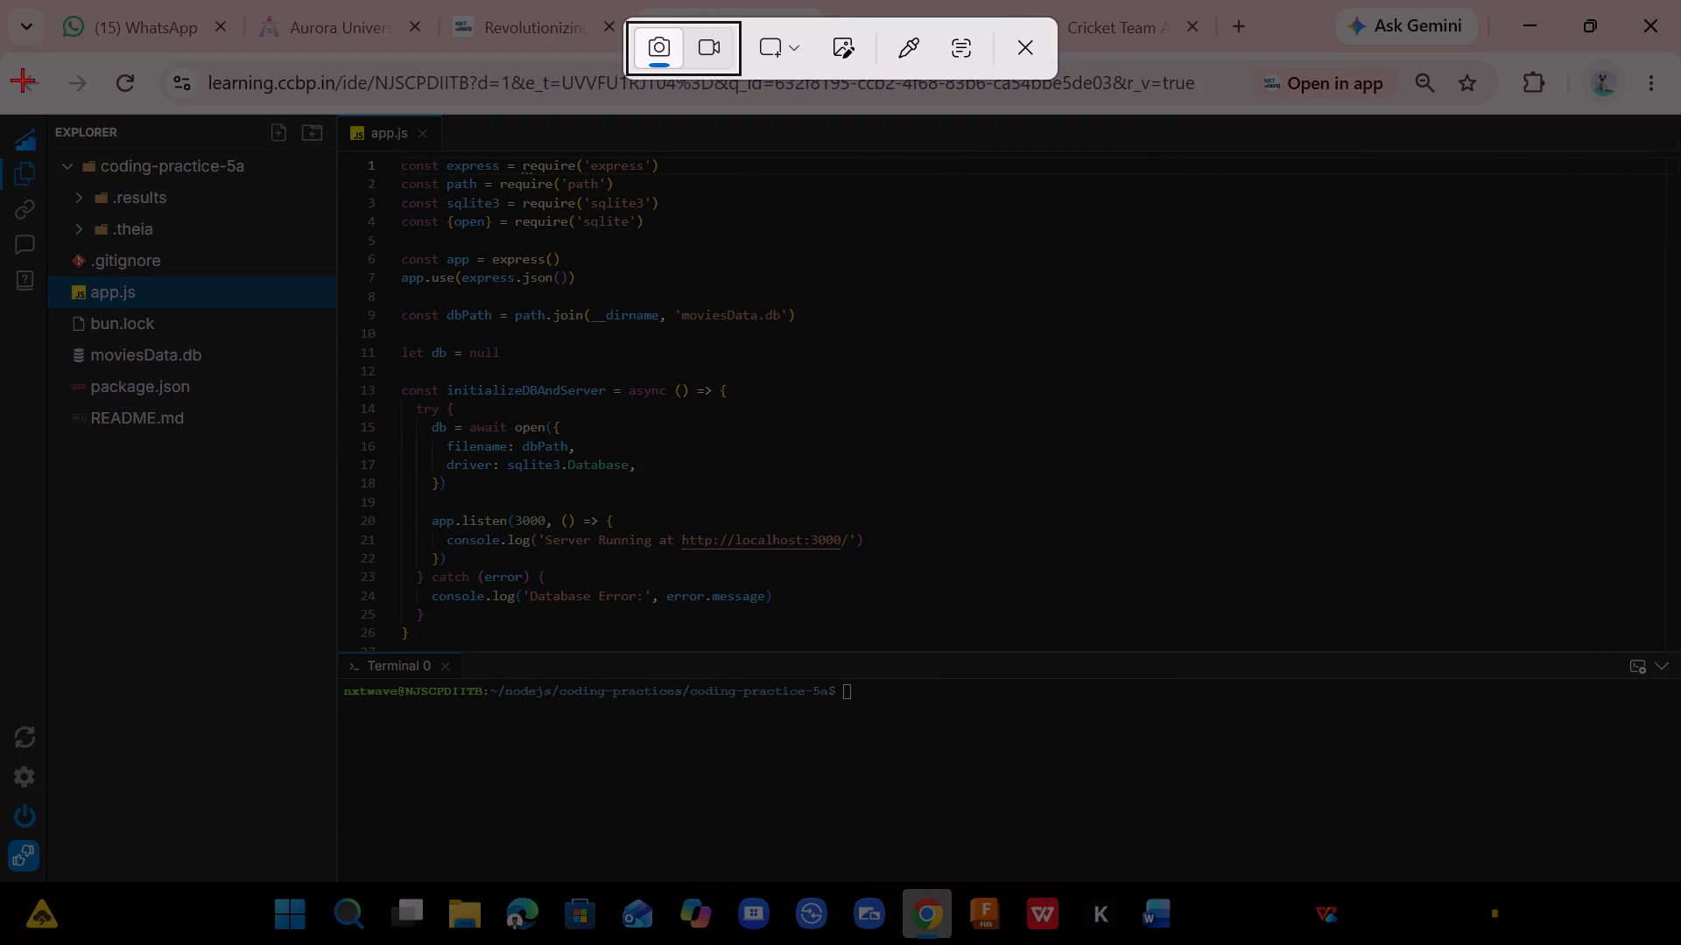
{"action": "left_click", "coordinate": [1018, 35]}
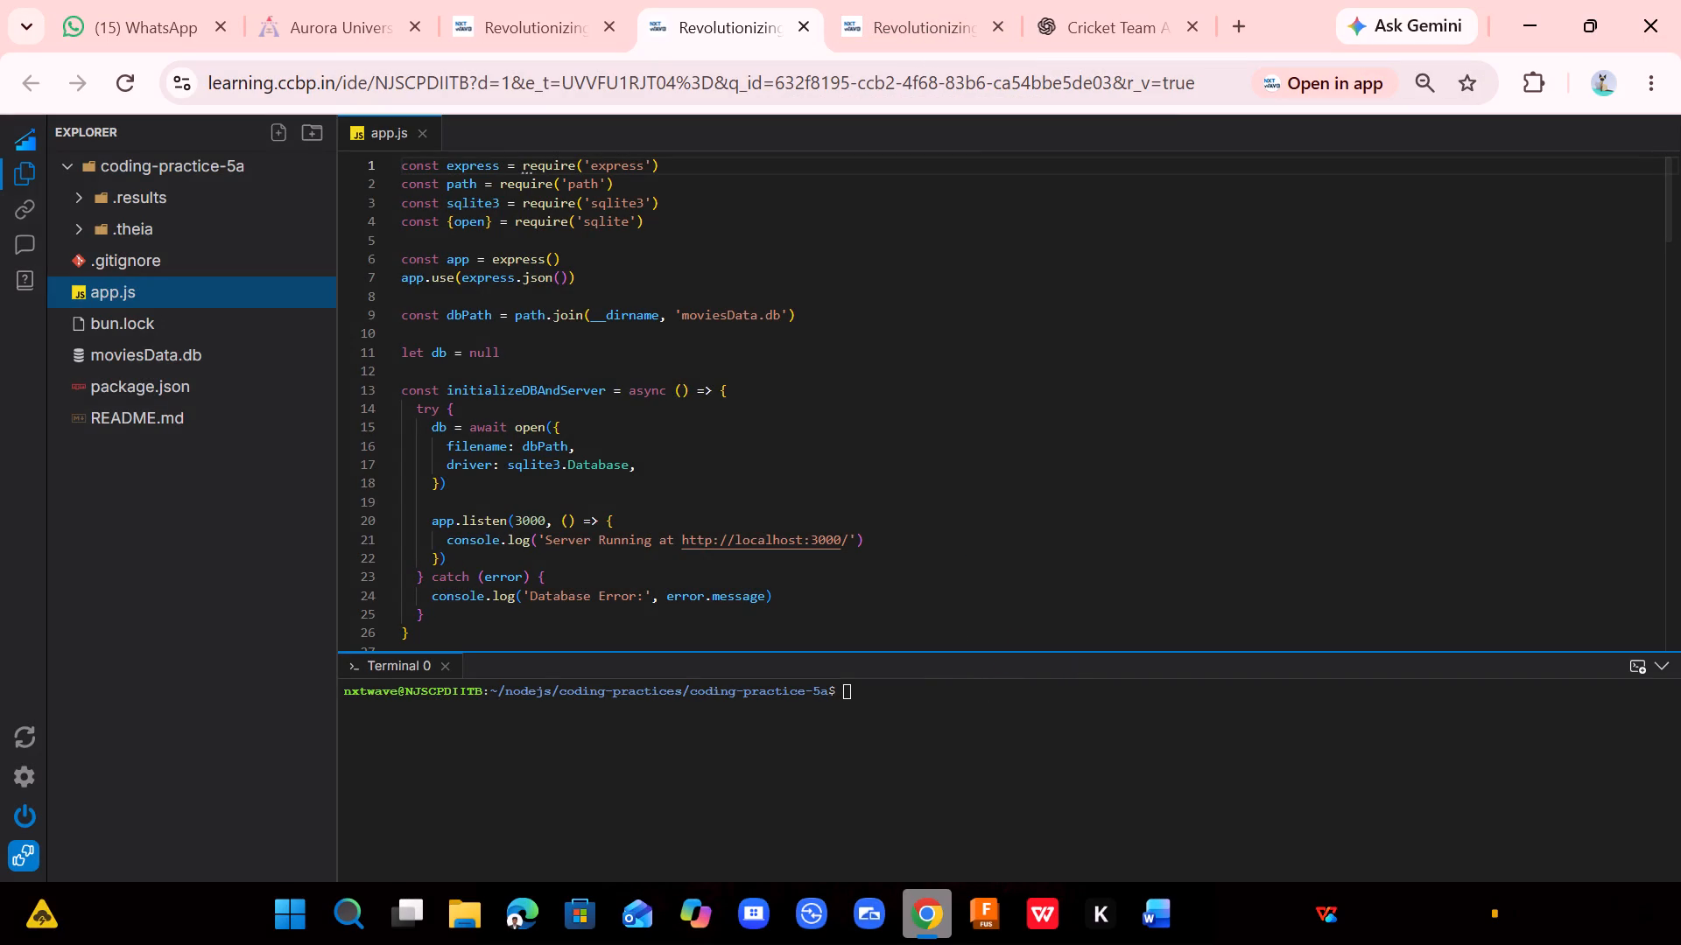
{"action": "left_click_drag", "start_coordinate": [1082, 650], "coordinate": [1104, 879]}
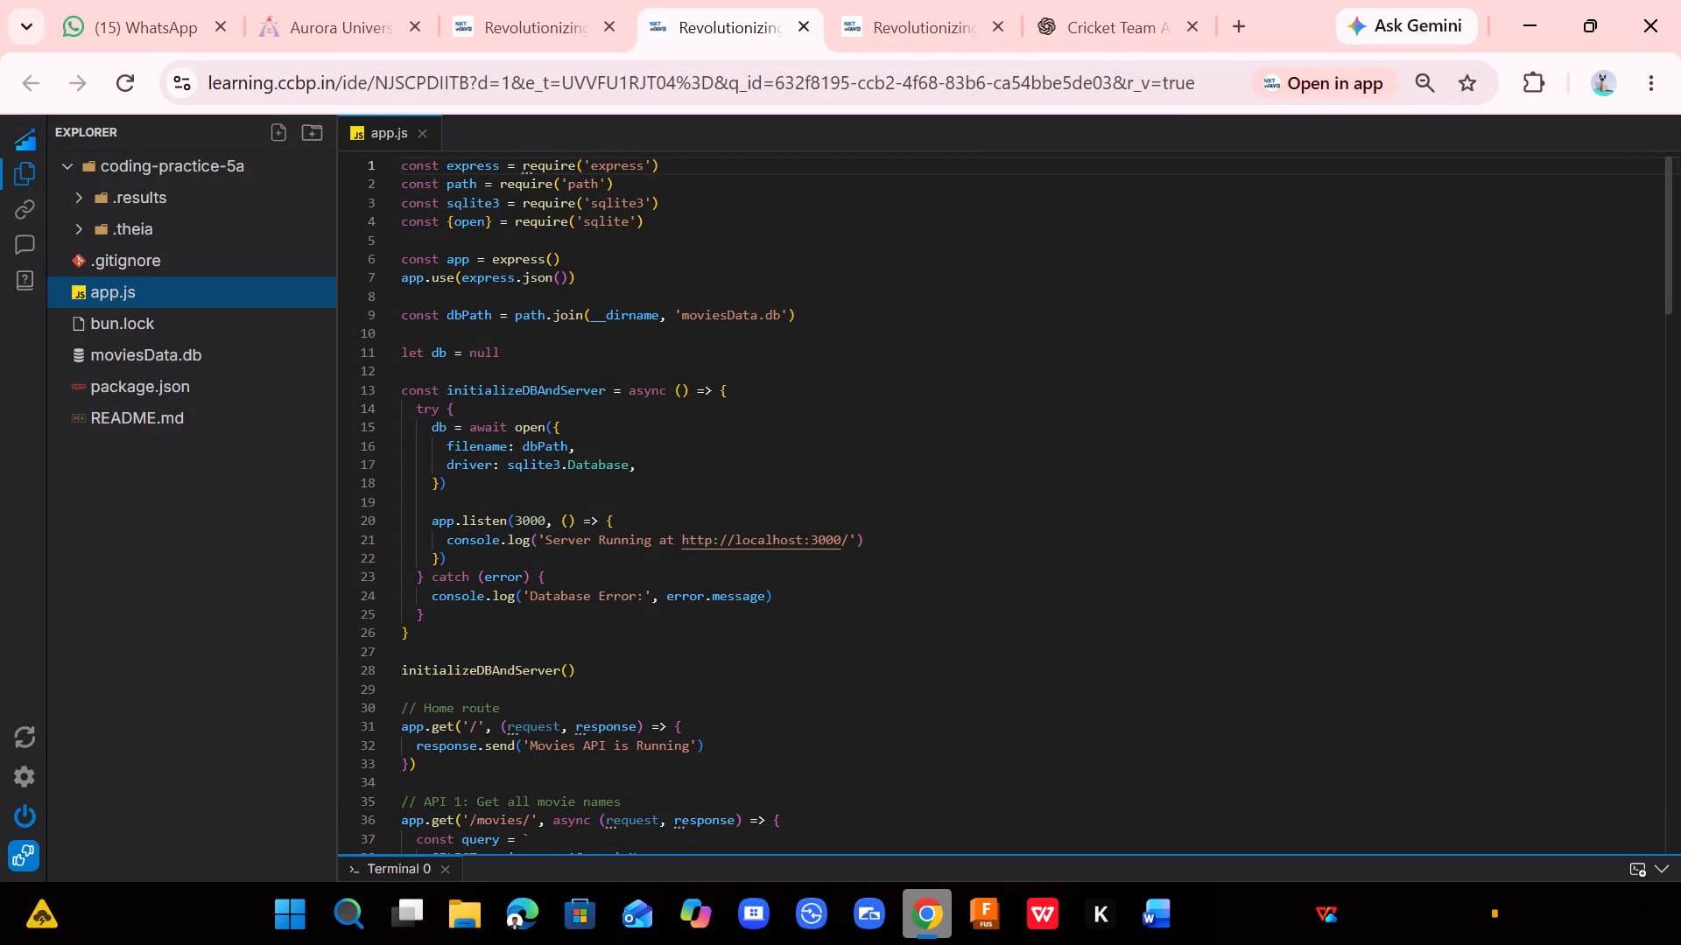
{"action": "left_click_drag", "start_coordinate": [1104, 879], "coordinate": [1102, 901]}
{"action": "left_click", "coordinate": [1182, 517]}
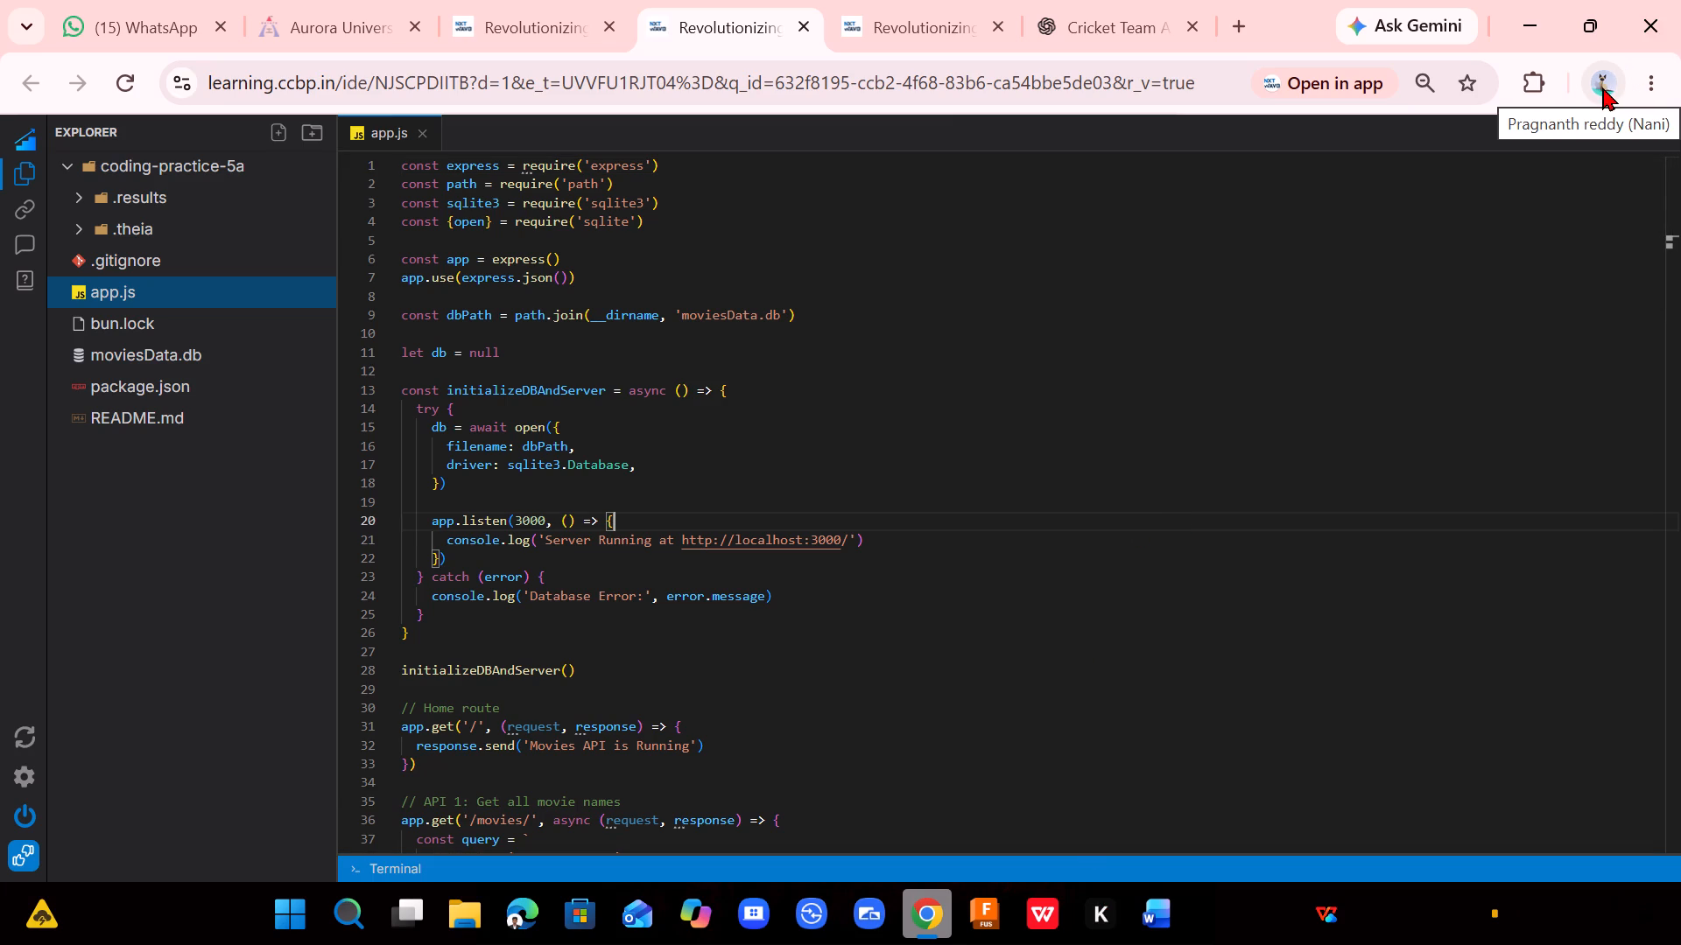
{"action": "key", "text": "shift+super+s"}
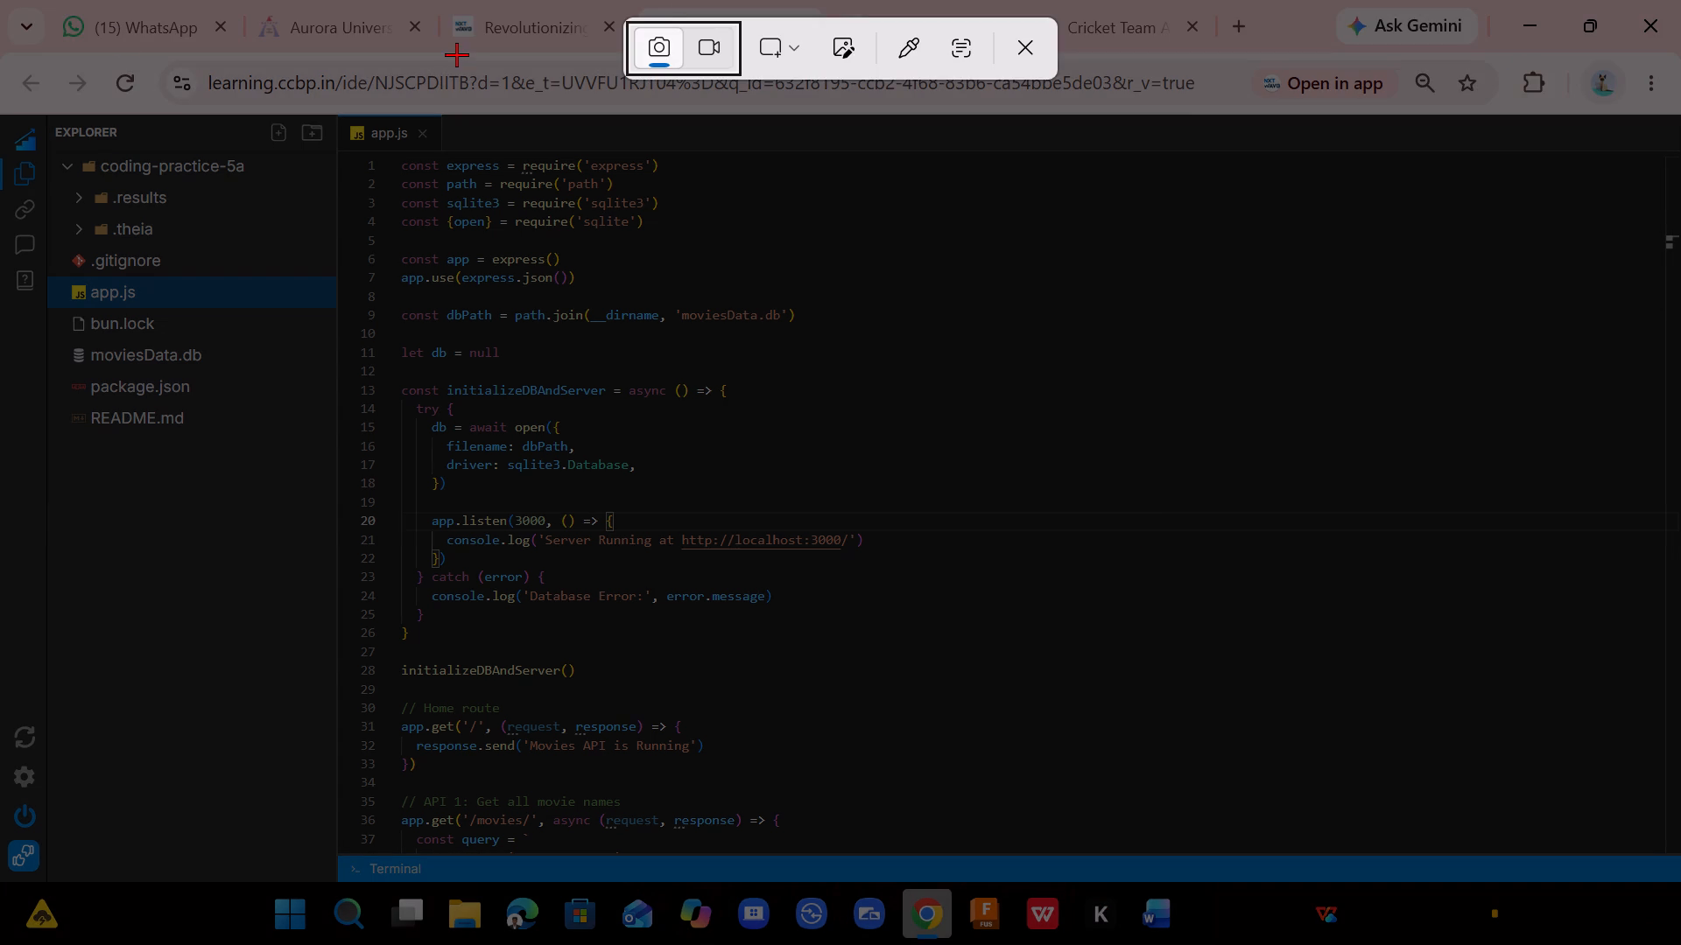
{"action": "left_click_drag", "start_coordinate": [0, 60], "coordinate": [1680, 927]}
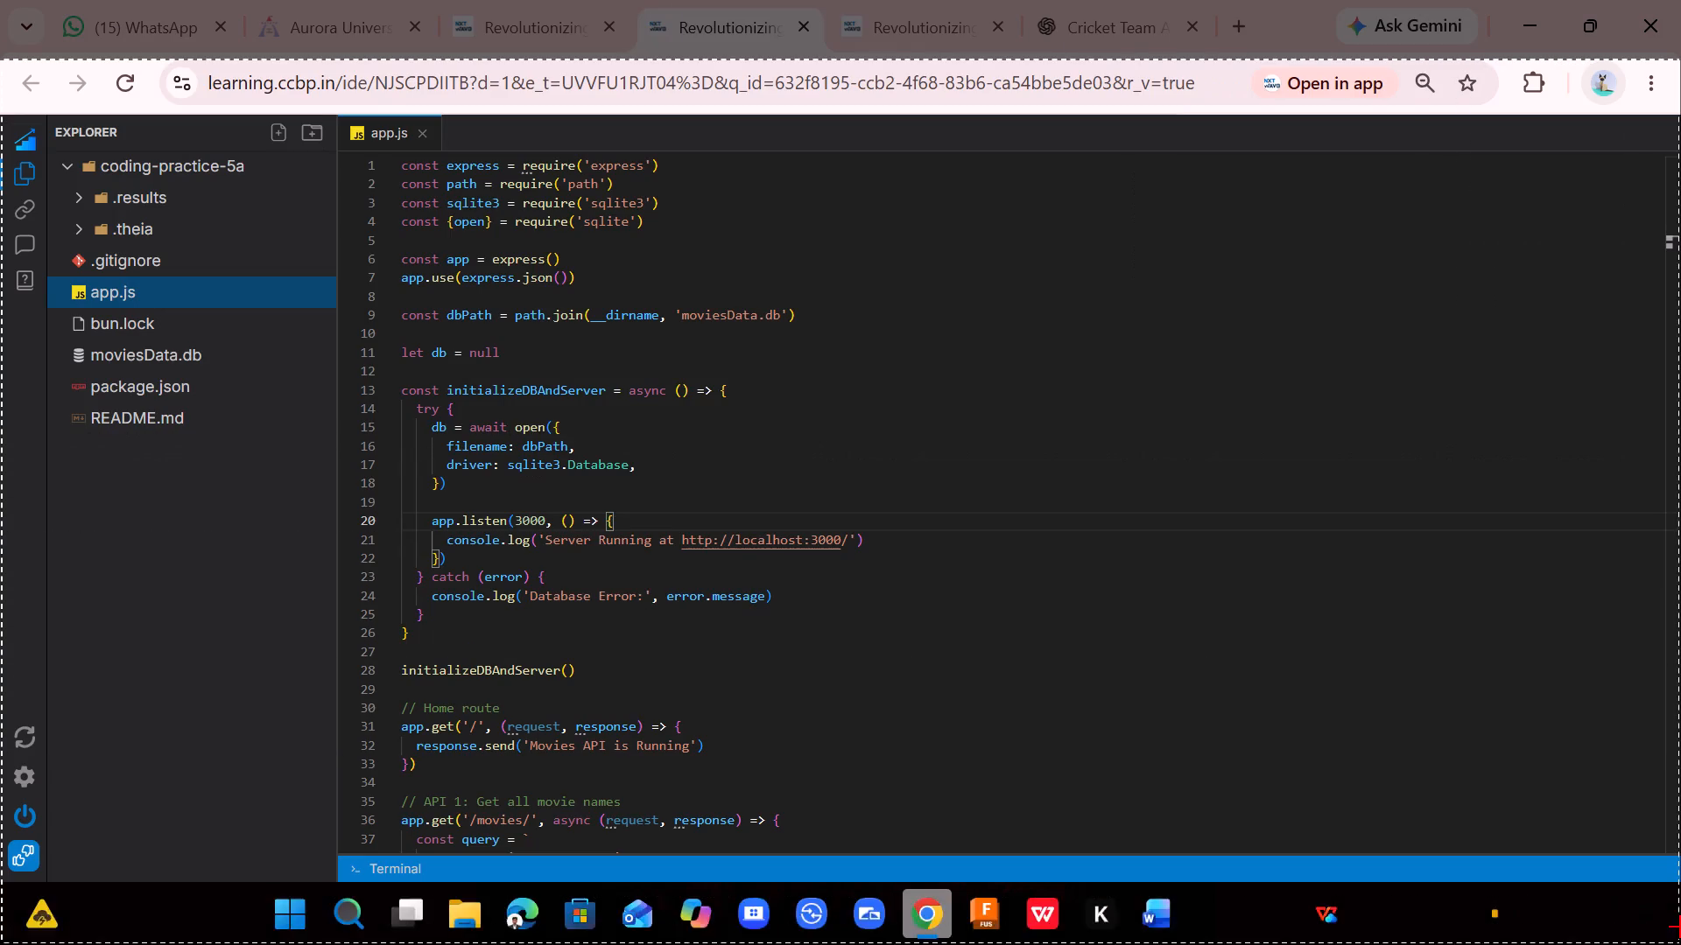
{"action": "left_click_drag", "start_coordinate": [1680, 927], "coordinate": [1680, 880]}
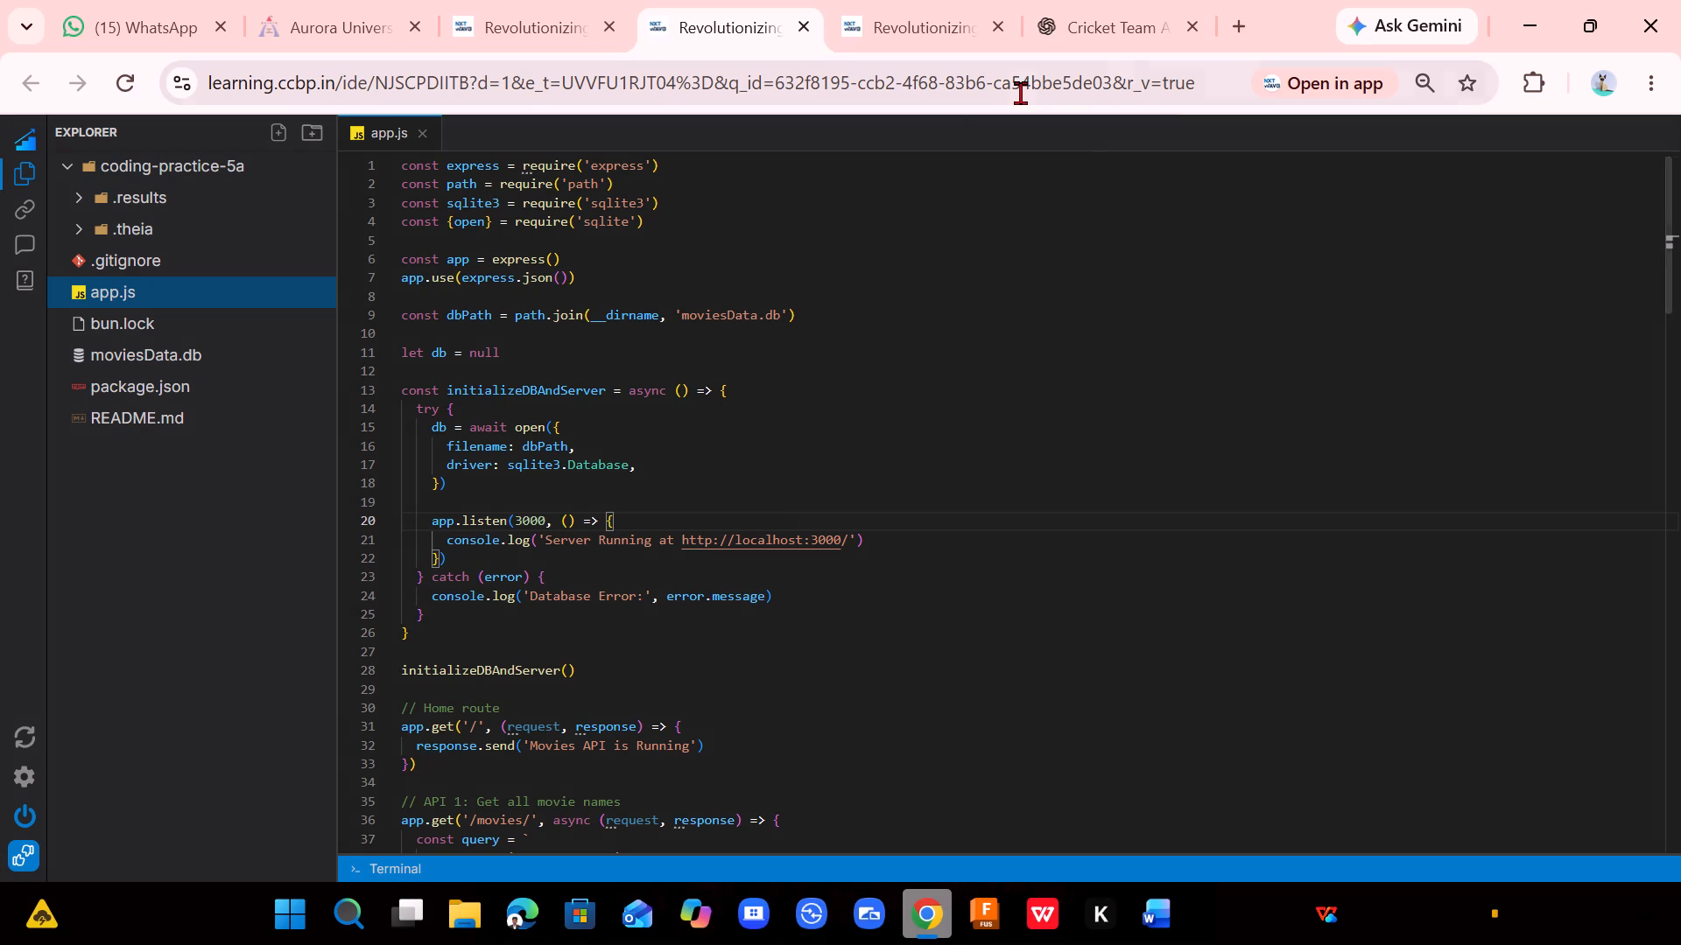
In Word, replace the Today's Date code screenshot with the Movies app.js capture, and select the Today's Date submission screenshot below it.
{"action": "left_click", "coordinate": [1181, 933]}
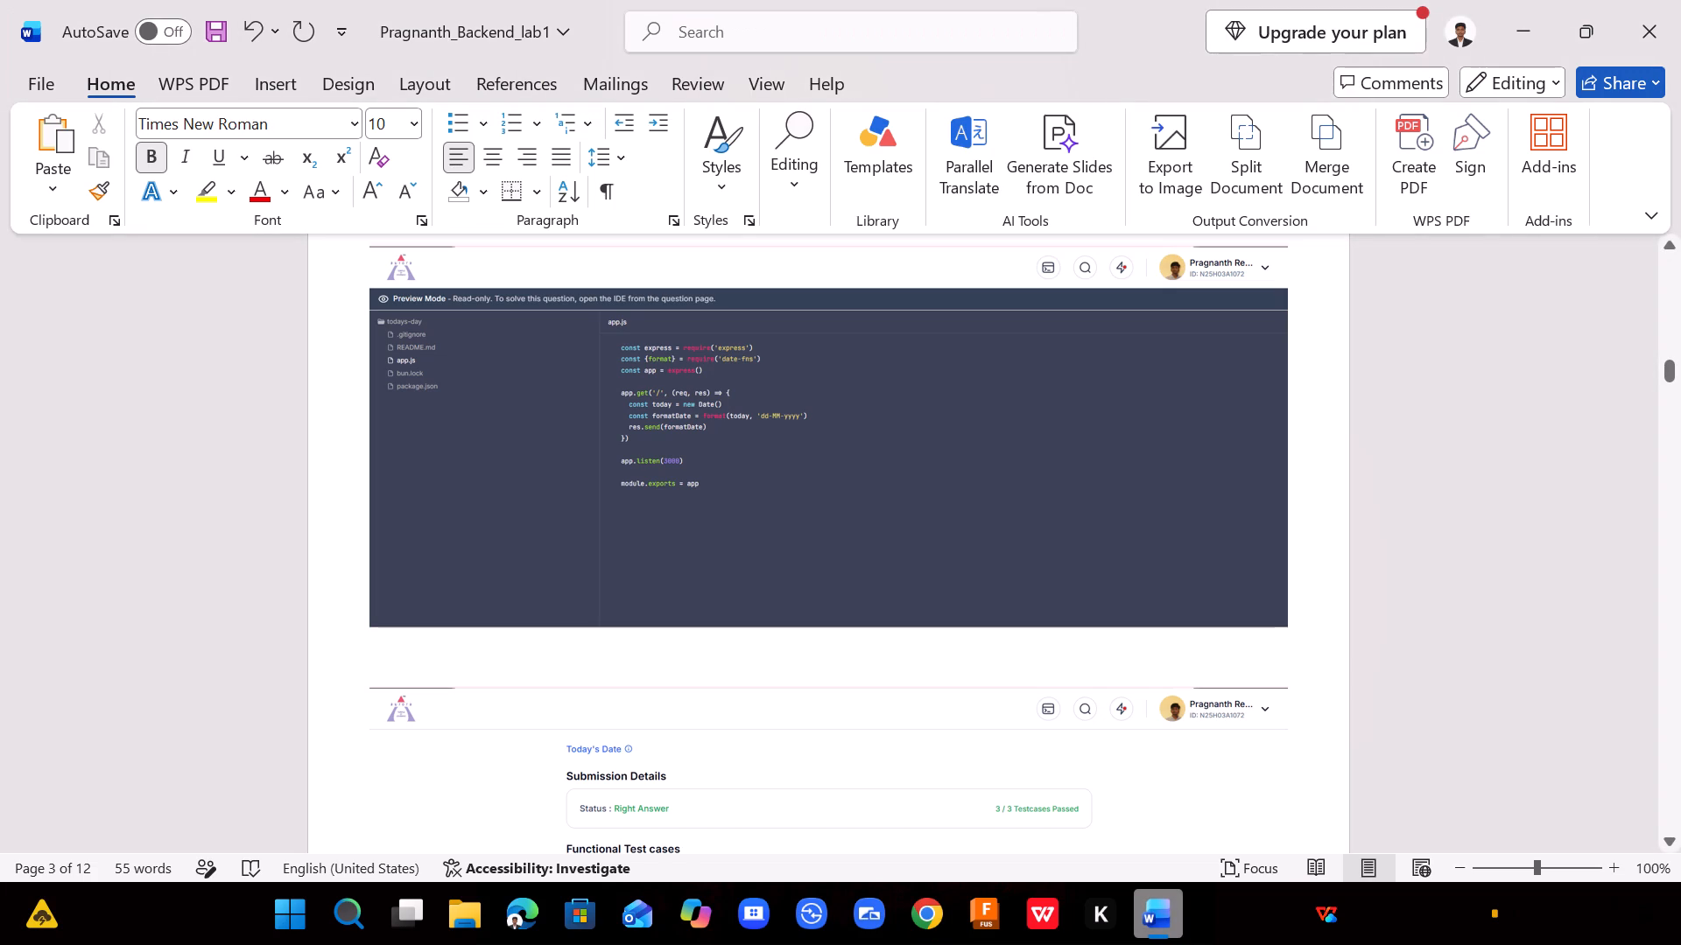
{"action": "left_click", "coordinate": [892, 619]}
{"action": "key", "text": "ctrl+v"}
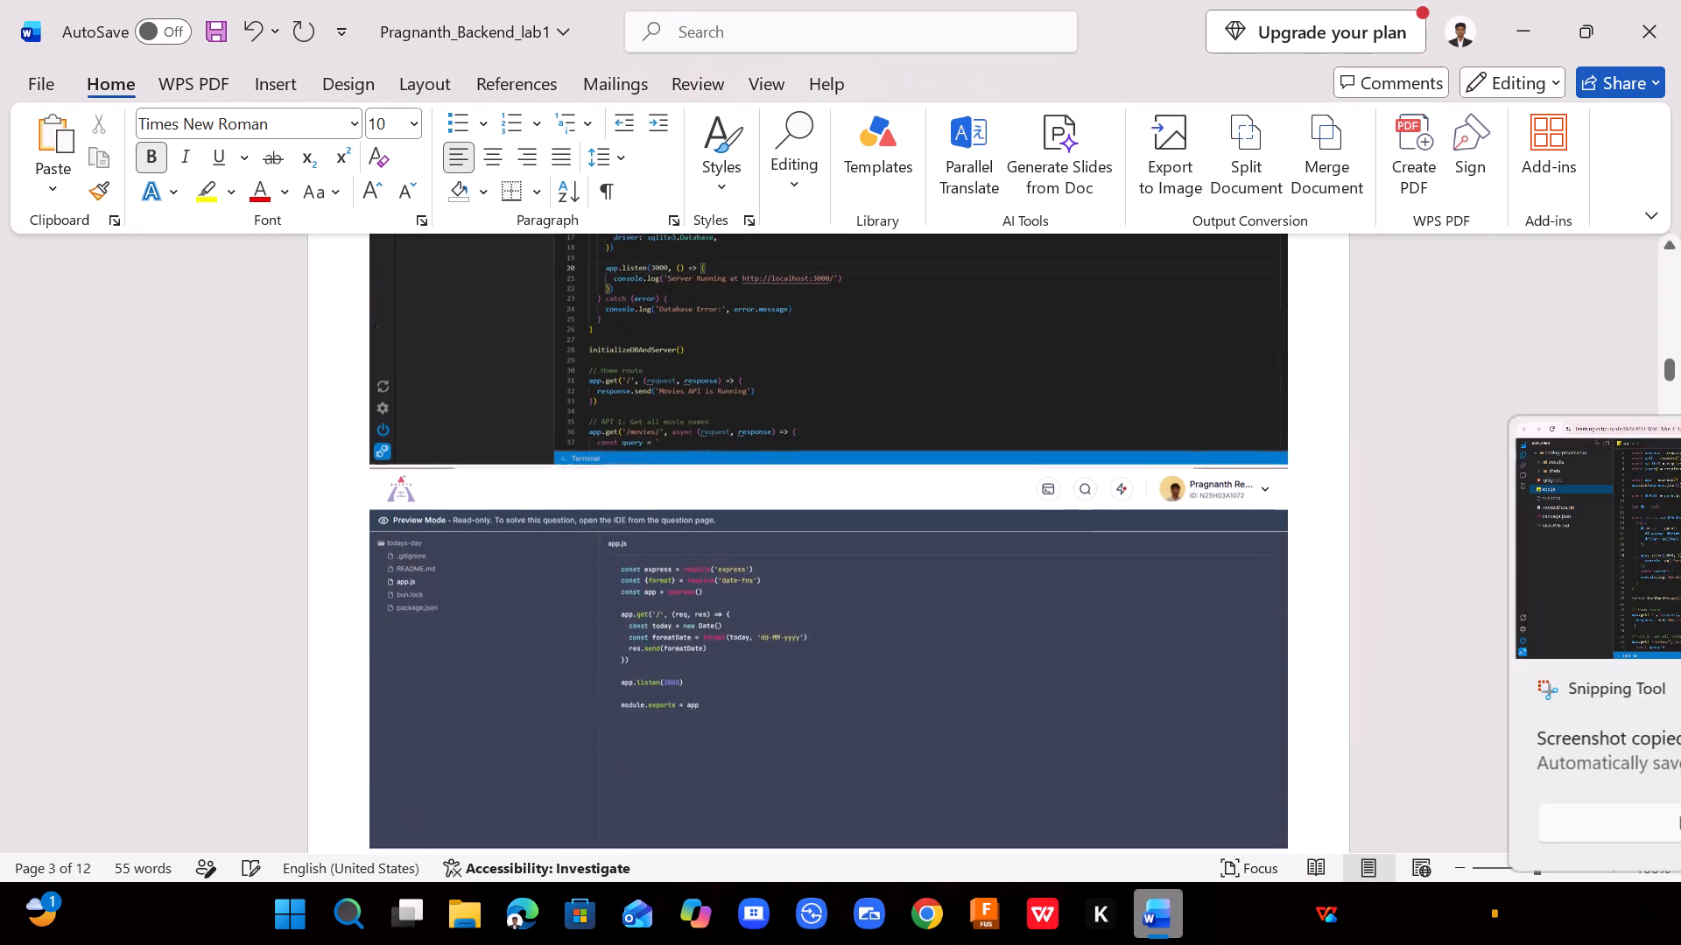
{"action": "left_click", "coordinate": [892, 619]}
{"action": "key", "text": "BackSpace"}
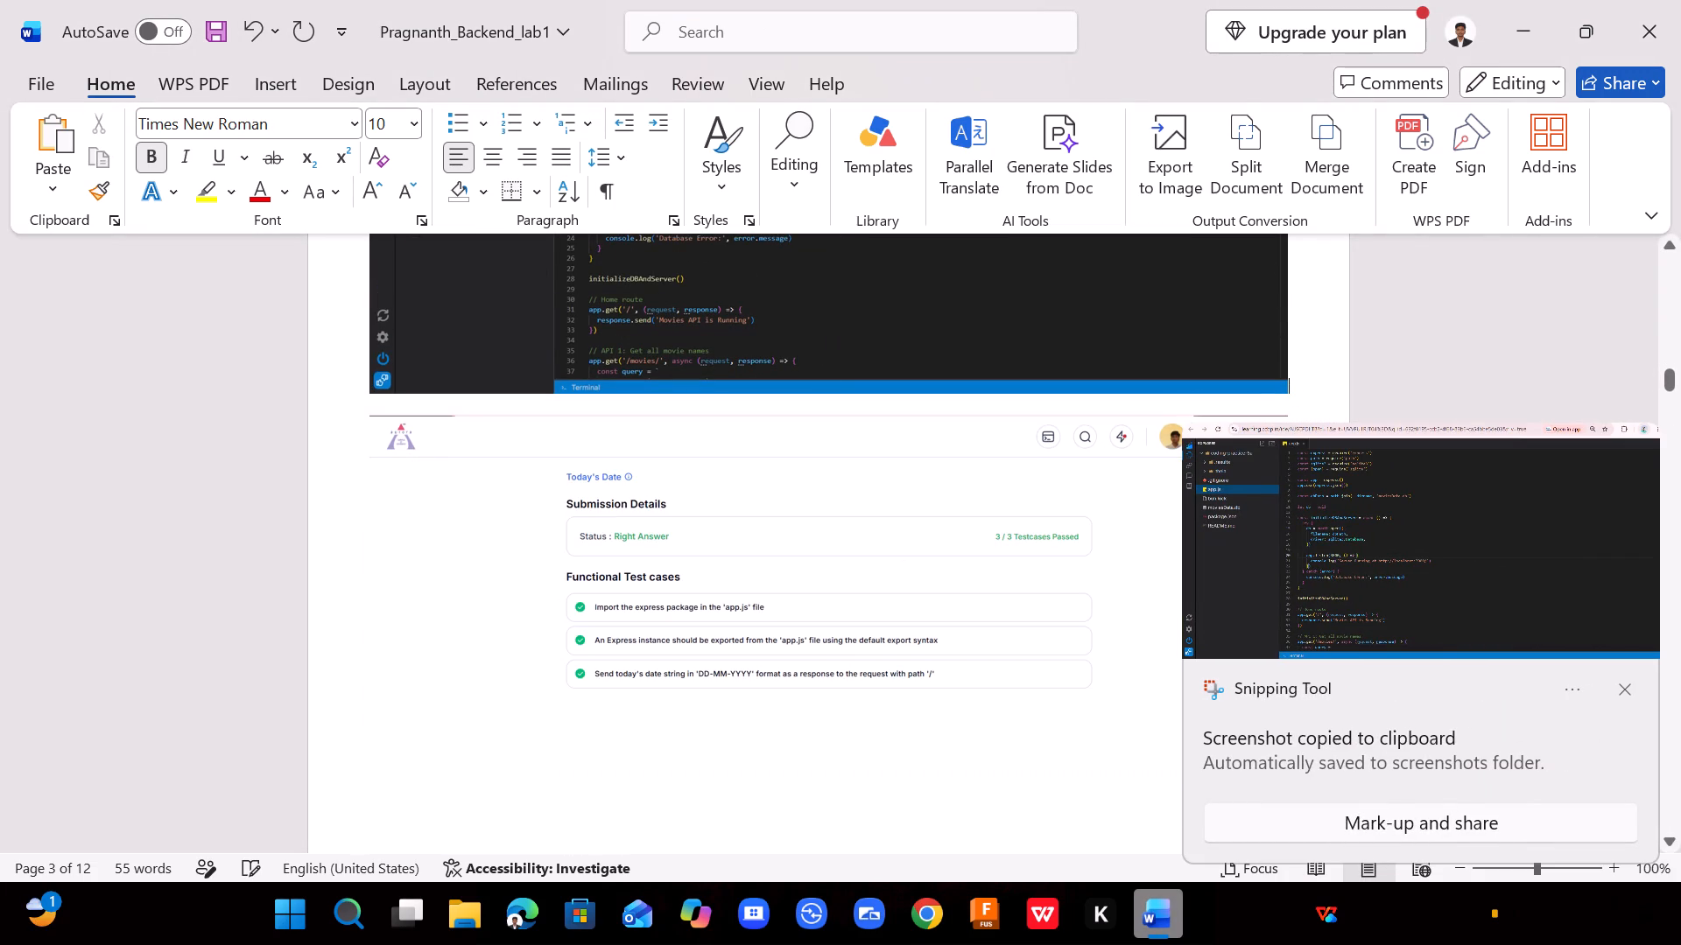
{"action": "left_click", "coordinate": [892, 619]}
Switch to Chrome and close the Movies IDE tab and the Cricket Team submission tab.
{"action": "left_click", "coordinate": [918, 914]}
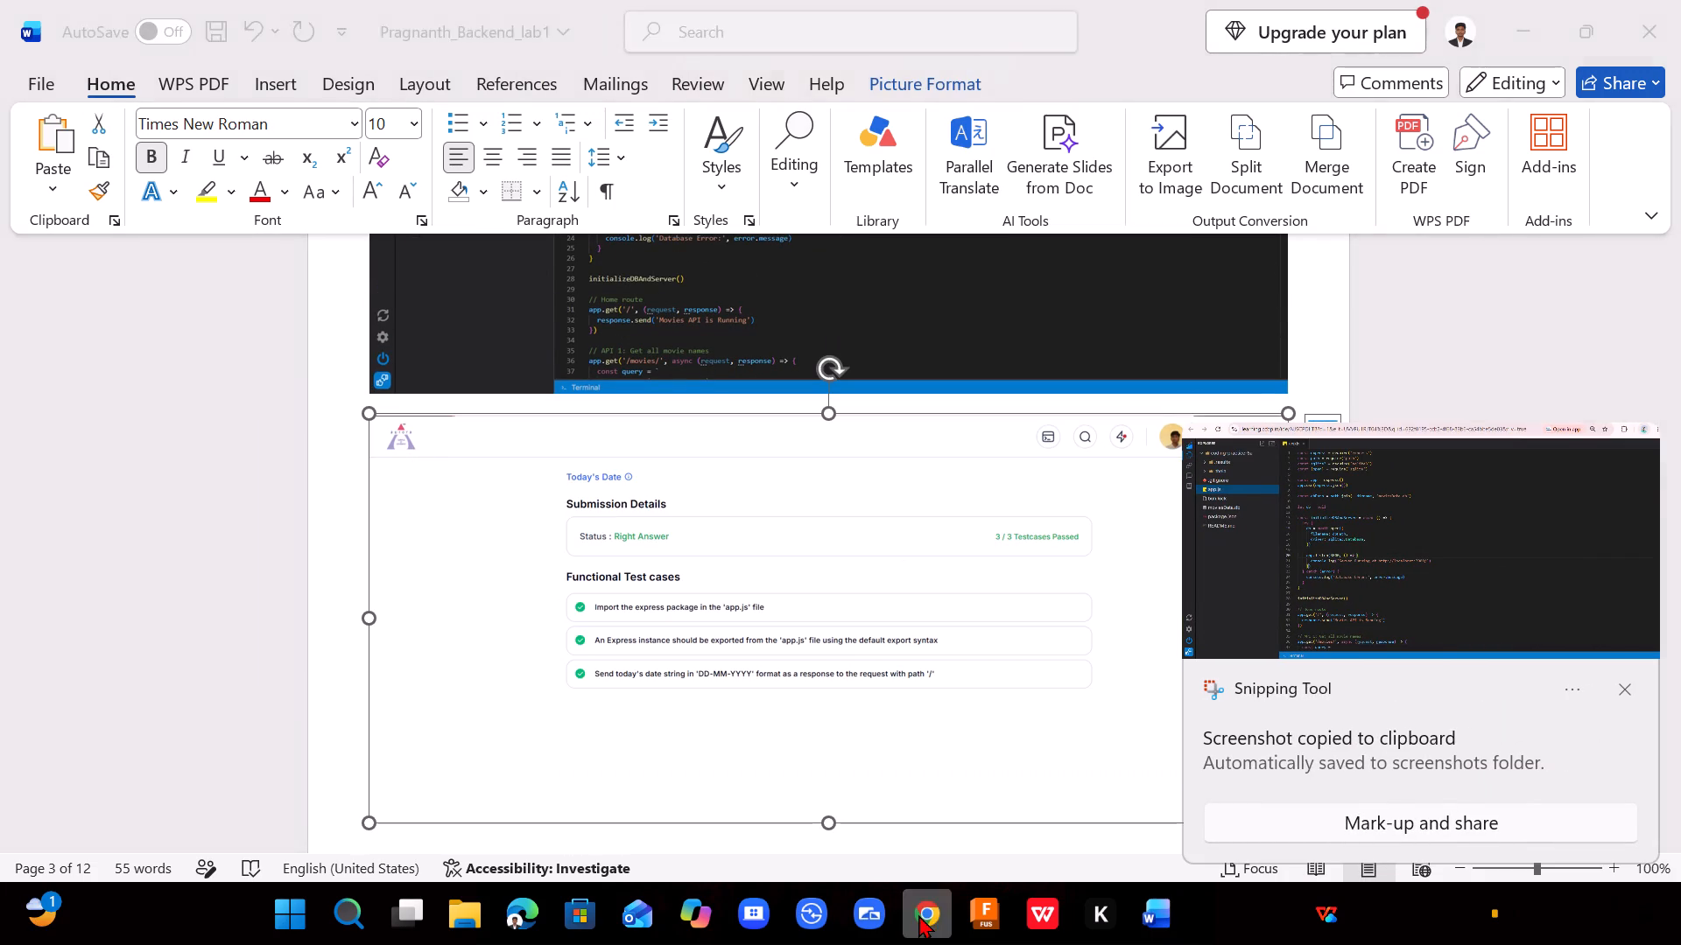
{"action": "left_click", "coordinate": [606, 0]}
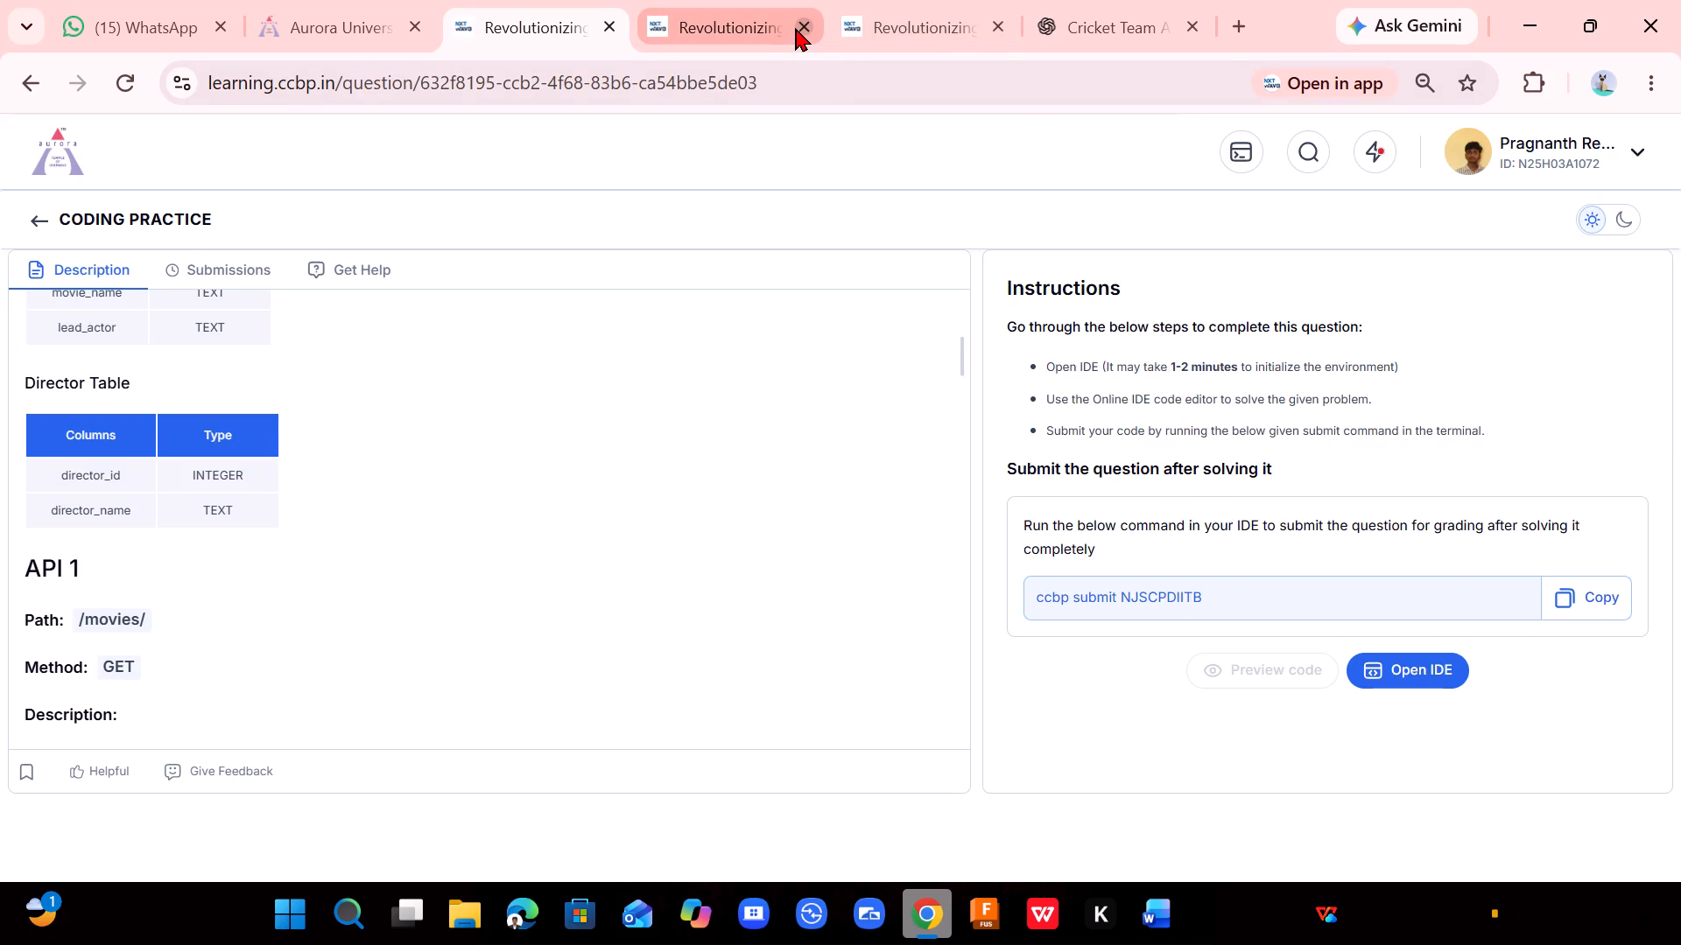
{"action": "left_click", "coordinate": [796, 27]}
{"action": "left_click", "coordinate": [705, 6]}
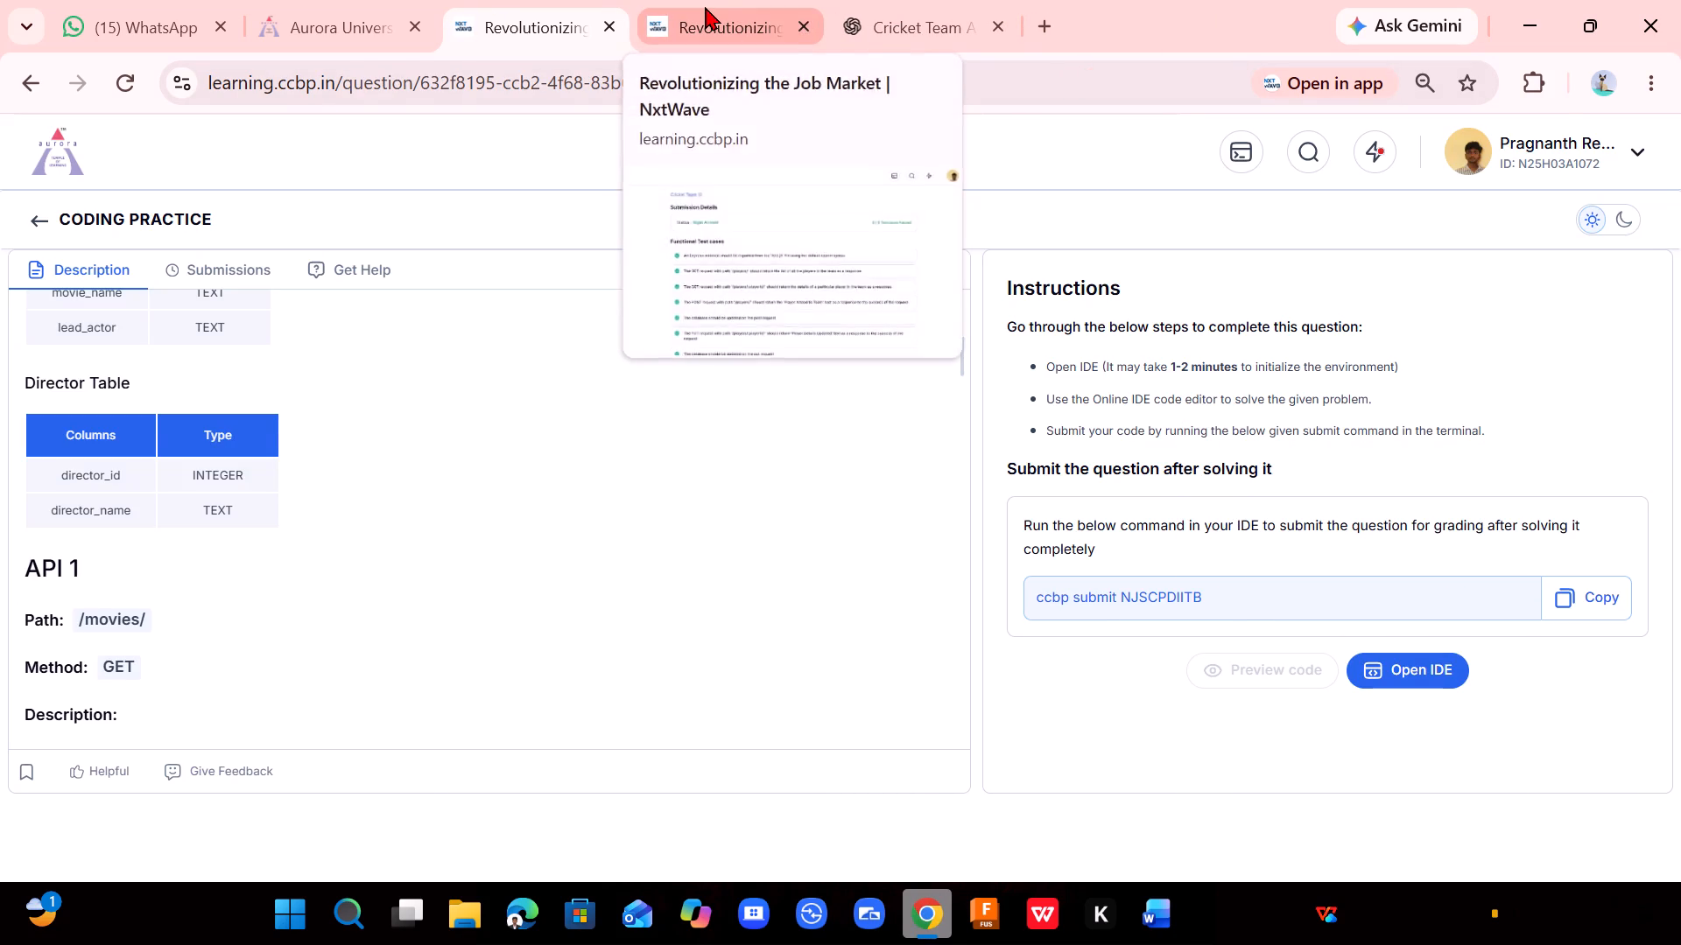
{"action": "left_click", "coordinate": [796, 18]}
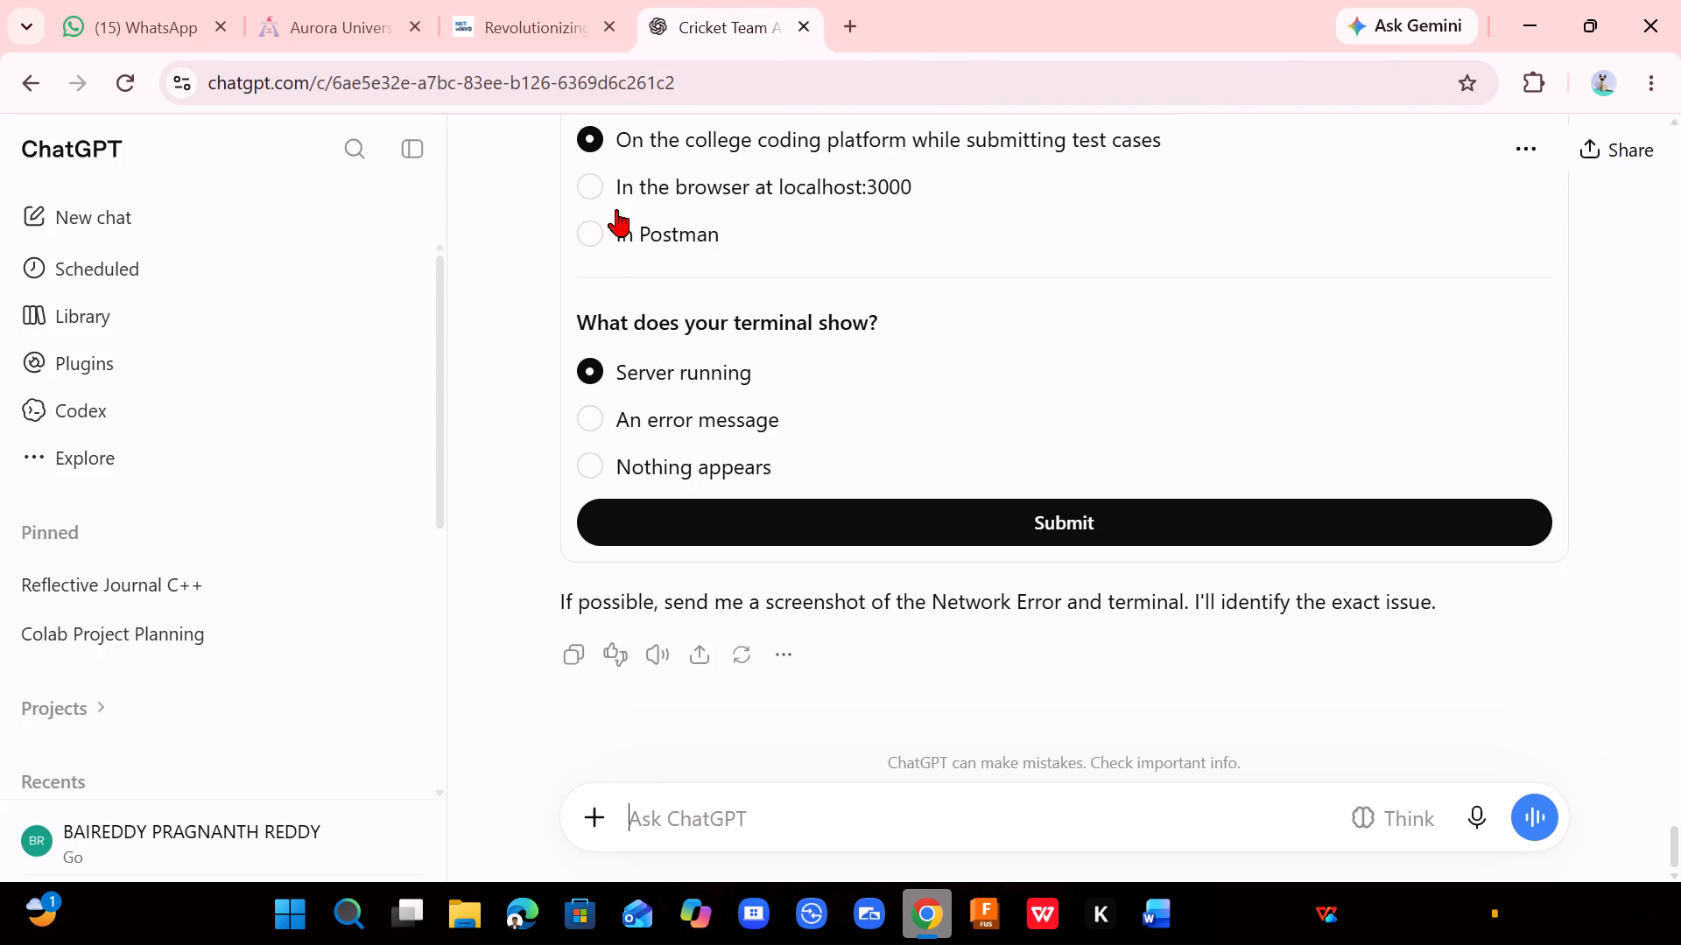
Open the Right Answer submission of the Movies question and take a screen capture of its Submission Details page without the address bar.
{"action": "left_click", "coordinate": [699, 0]}
{"action": "scroll", "coordinate": [227, 571], "scroll_direction": "up", "scroll_amount": 5}
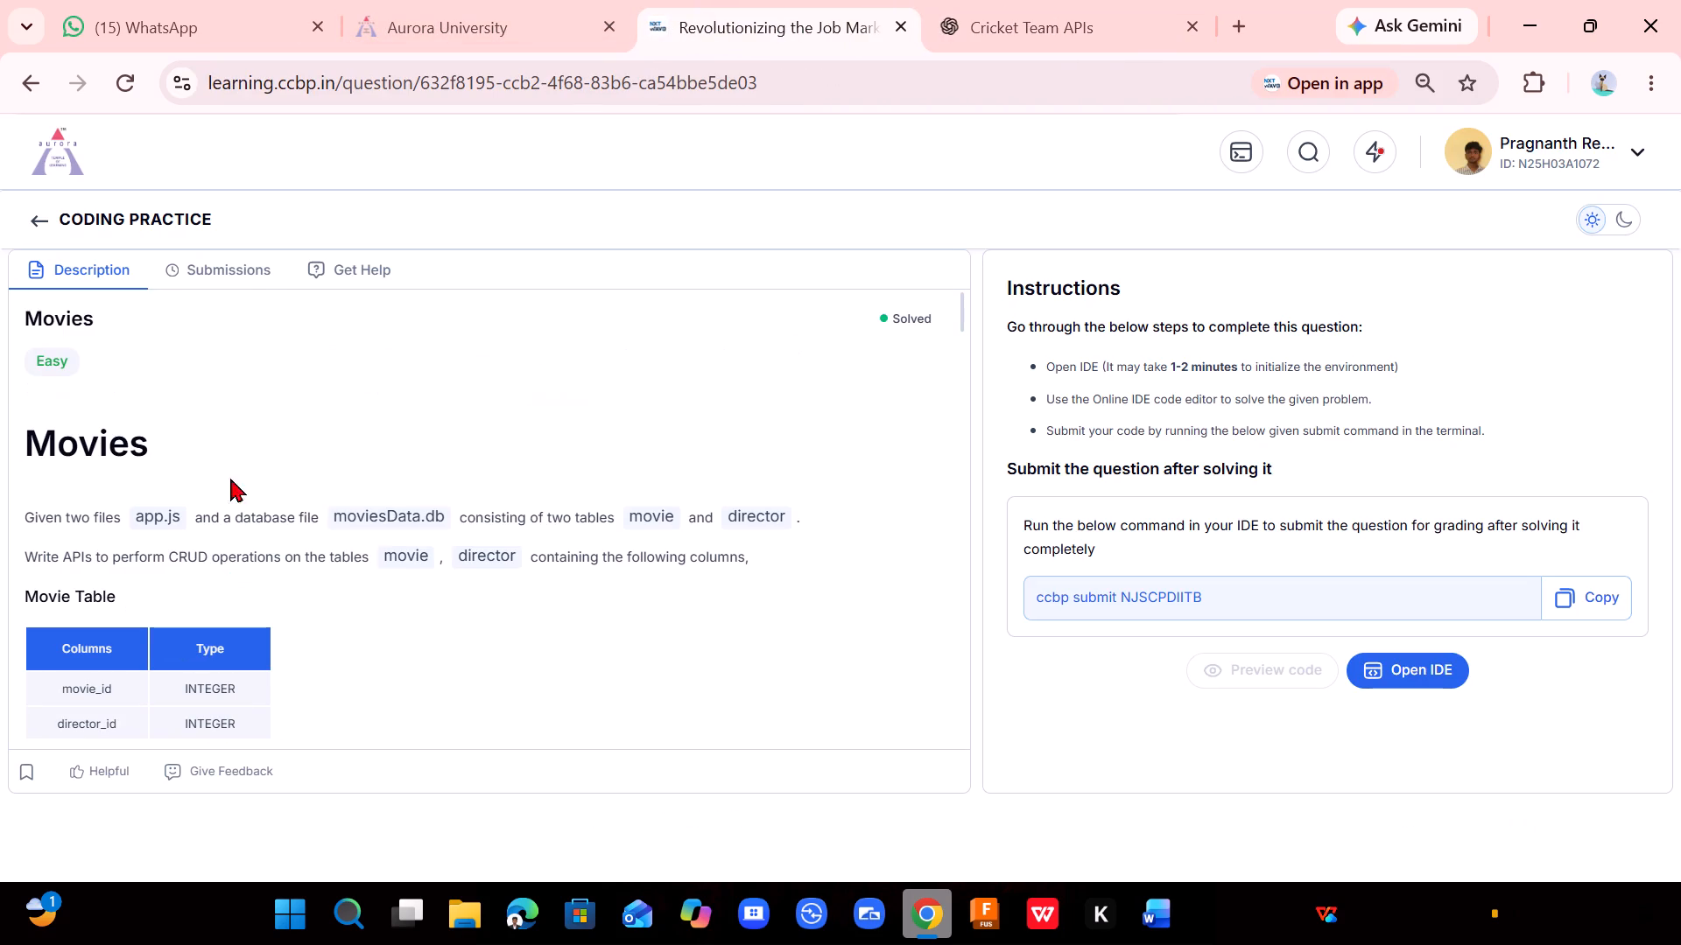
{"action": "left_click", "coordinate": [235, 278]}
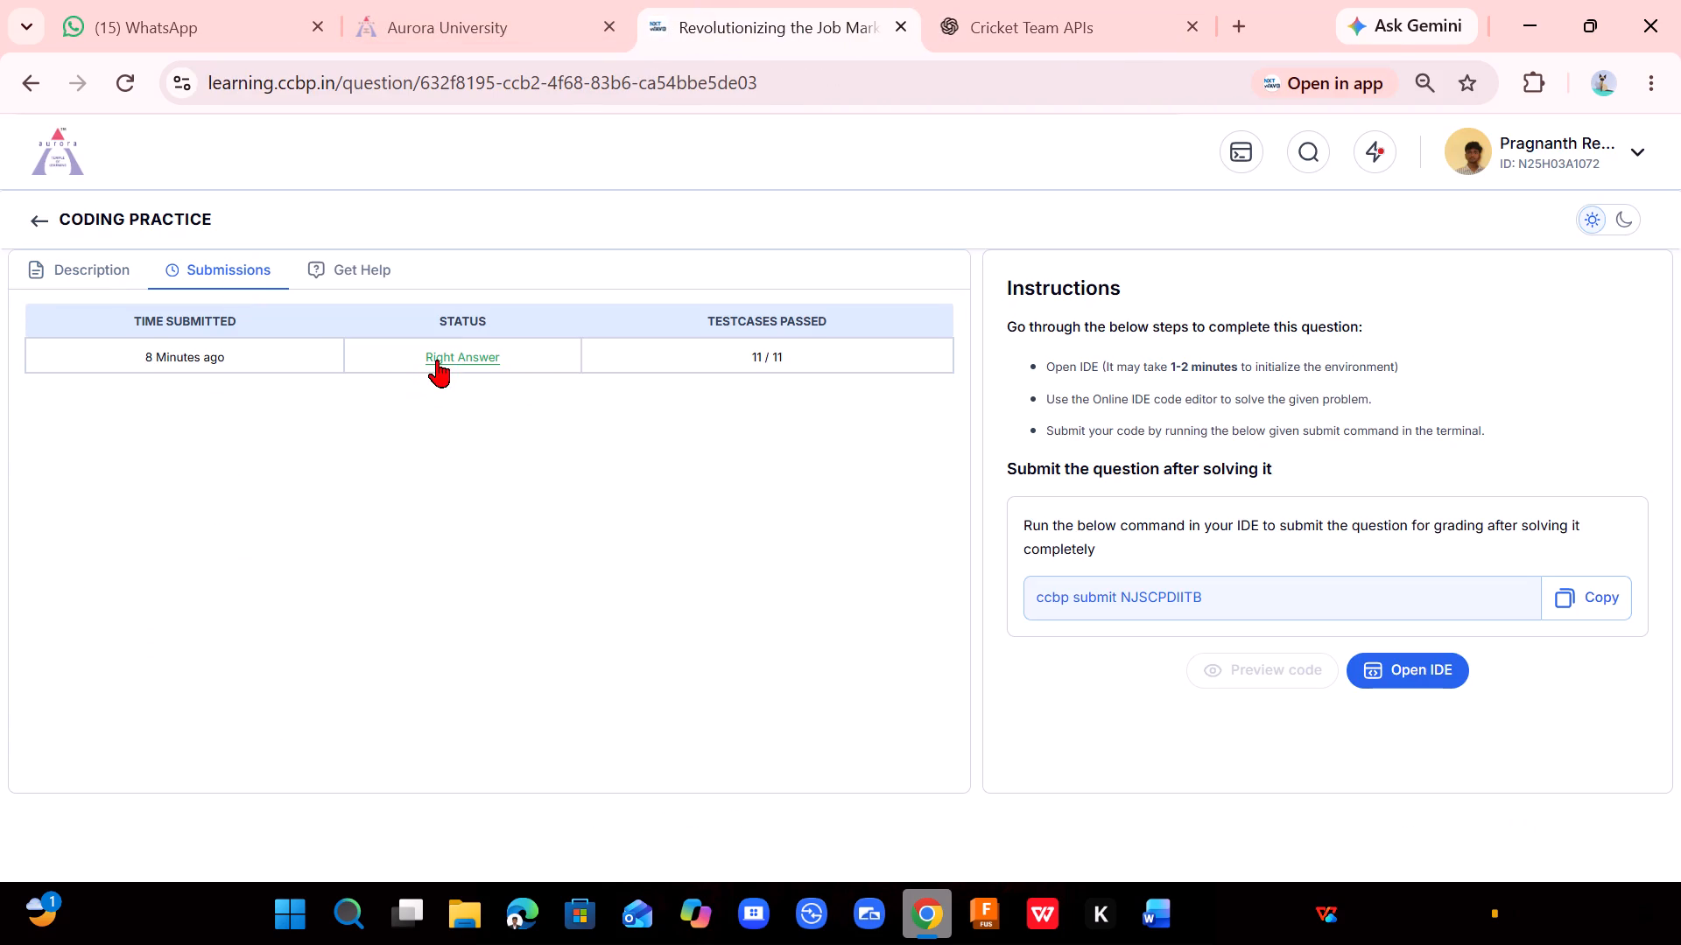
{"action": "left_click", "coordinate": [450, 353]}
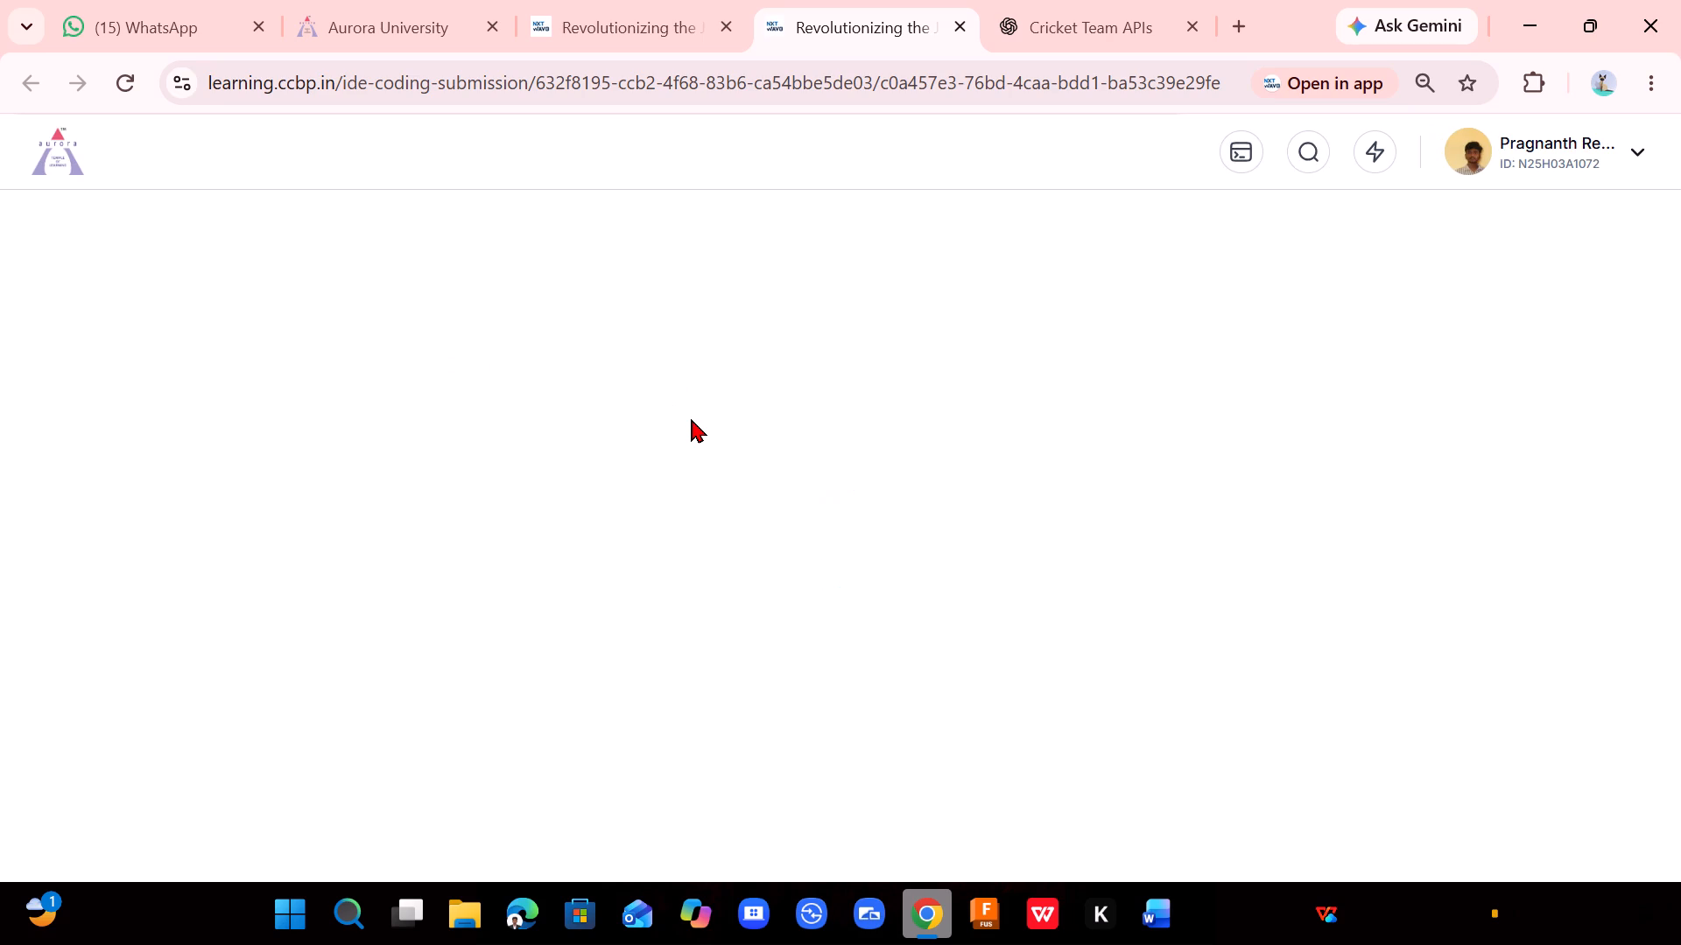
{"action": "key", "text": "shift+super+s"}
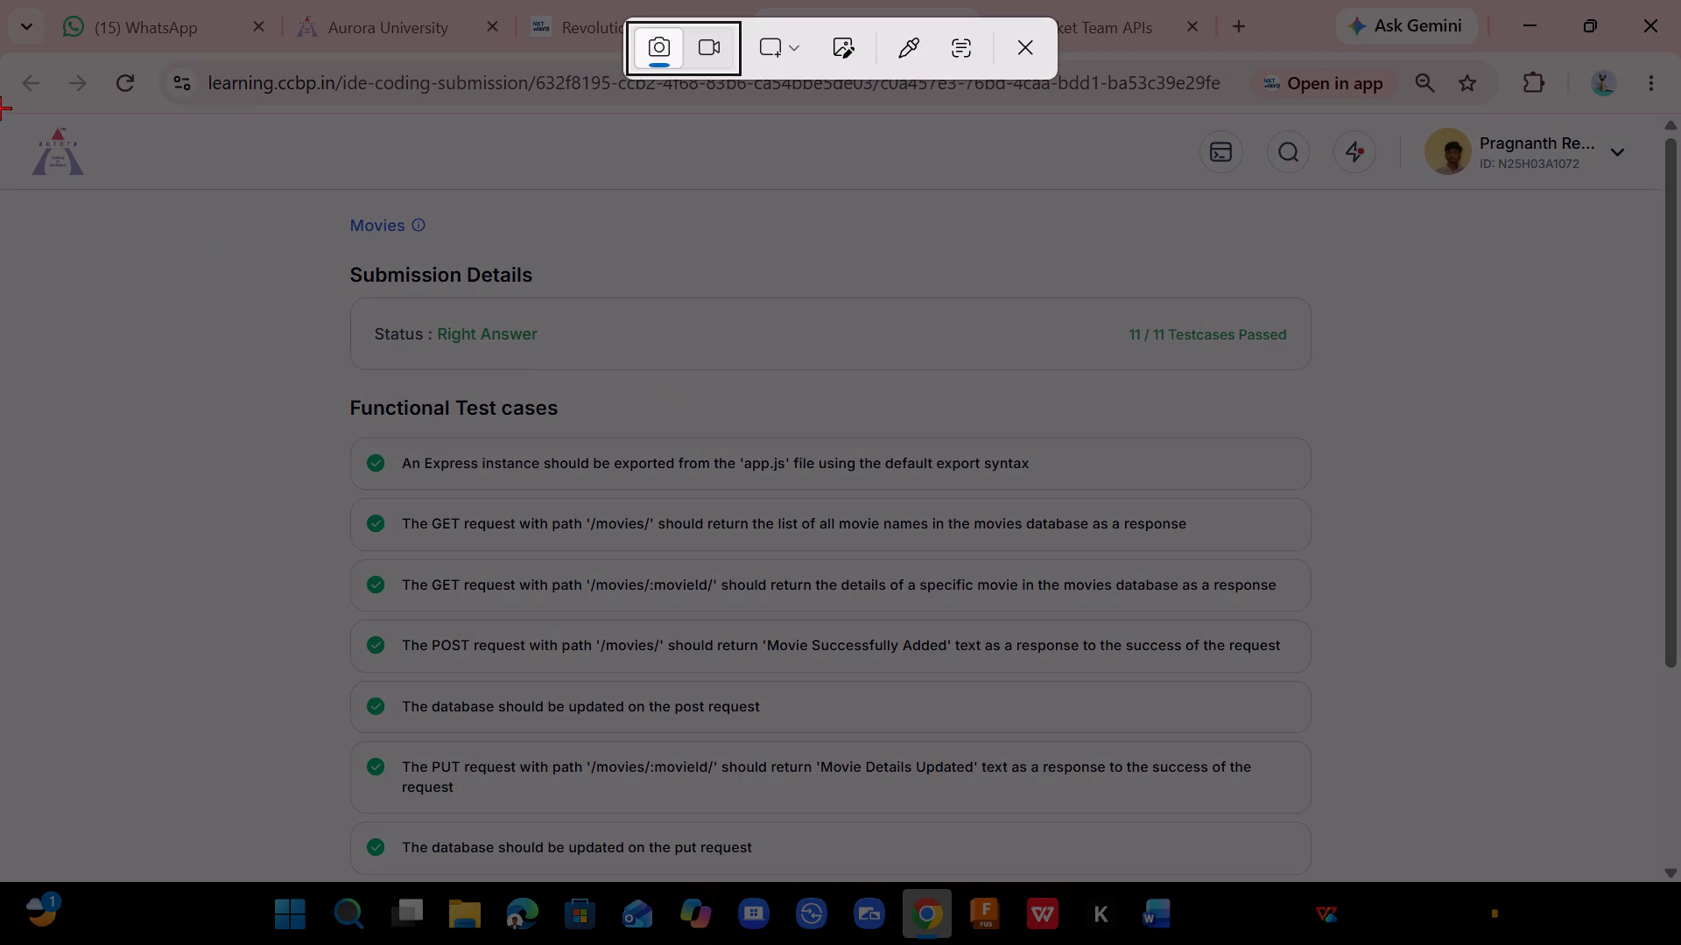
{"action": "left_click_drag", "start_coordinate": [0, 110], "coordinate": [1680, 884]}
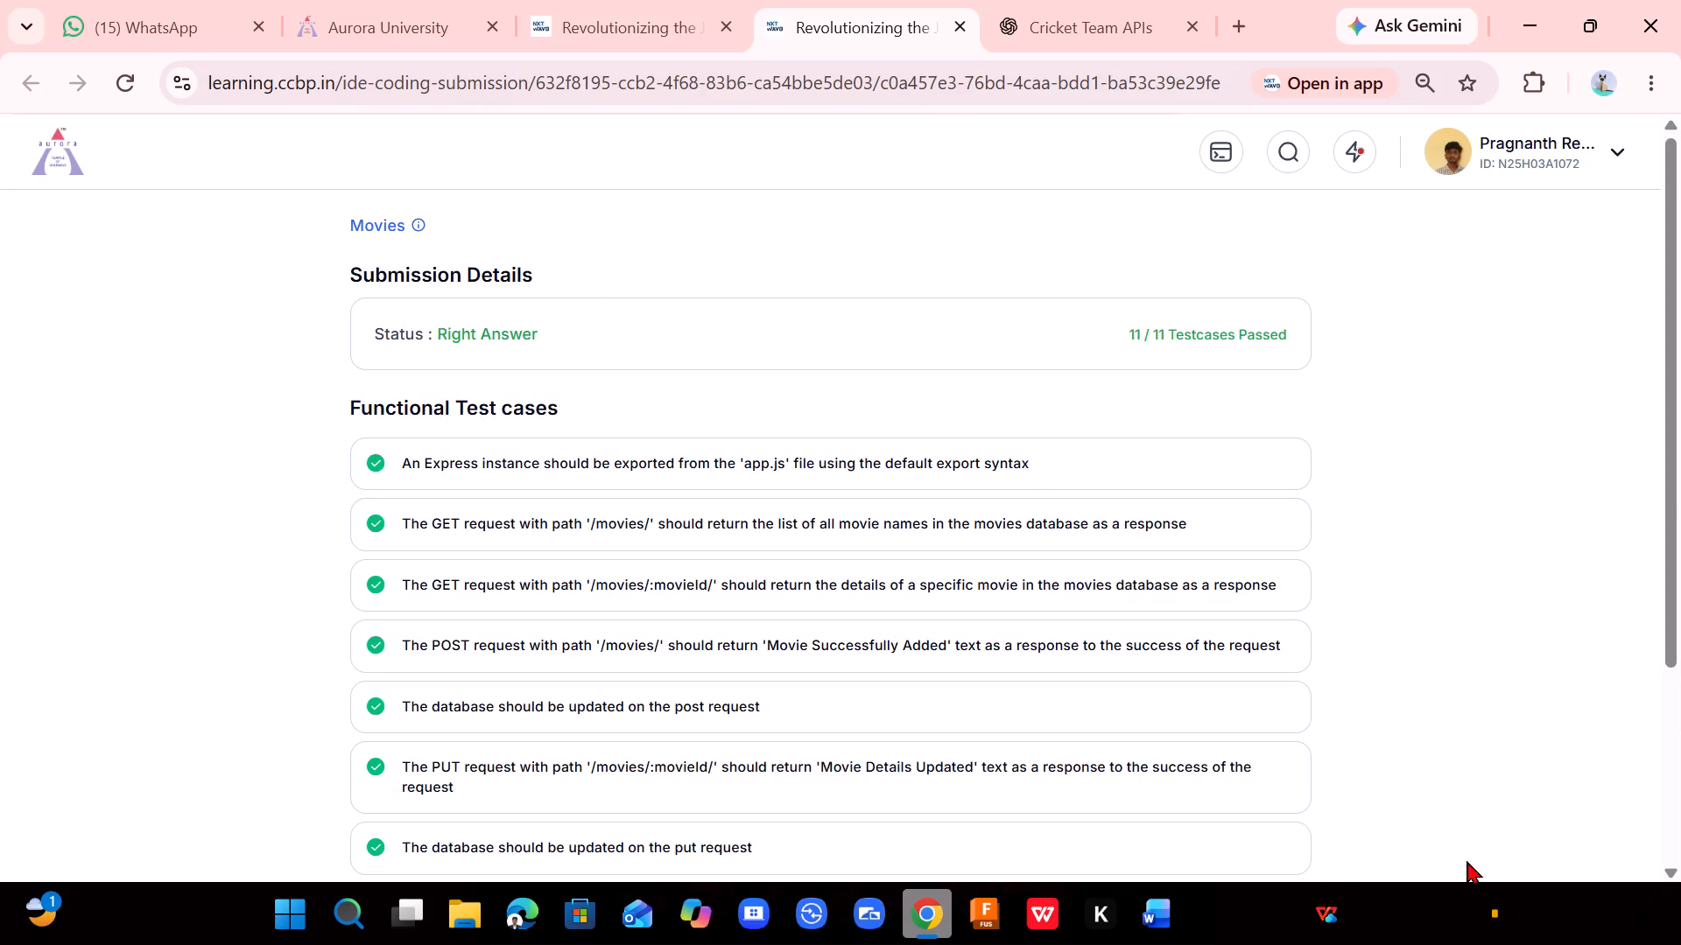
In Word, paste the Movies submission capture and delete the old Today's Date submission screenshot.
{"action": "left_click", "coordinate": [1177, 944]}
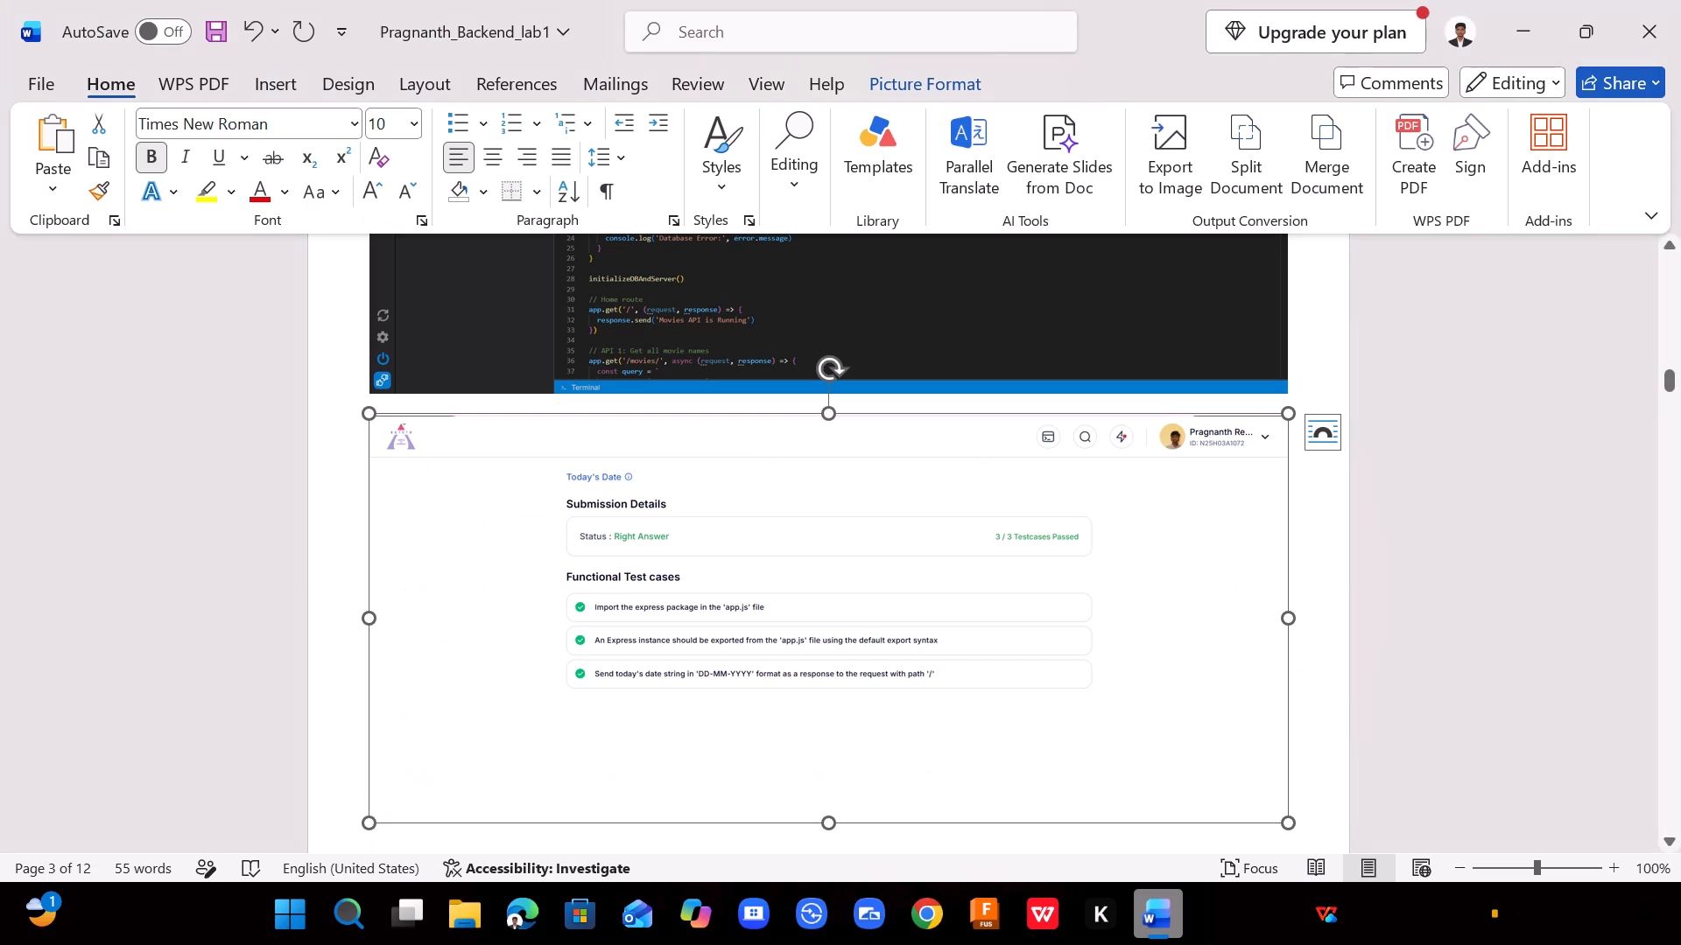
{"action": "key", "text": "ctrl+v"}
{"action": "left_click", "coordinate": [963, 653]}
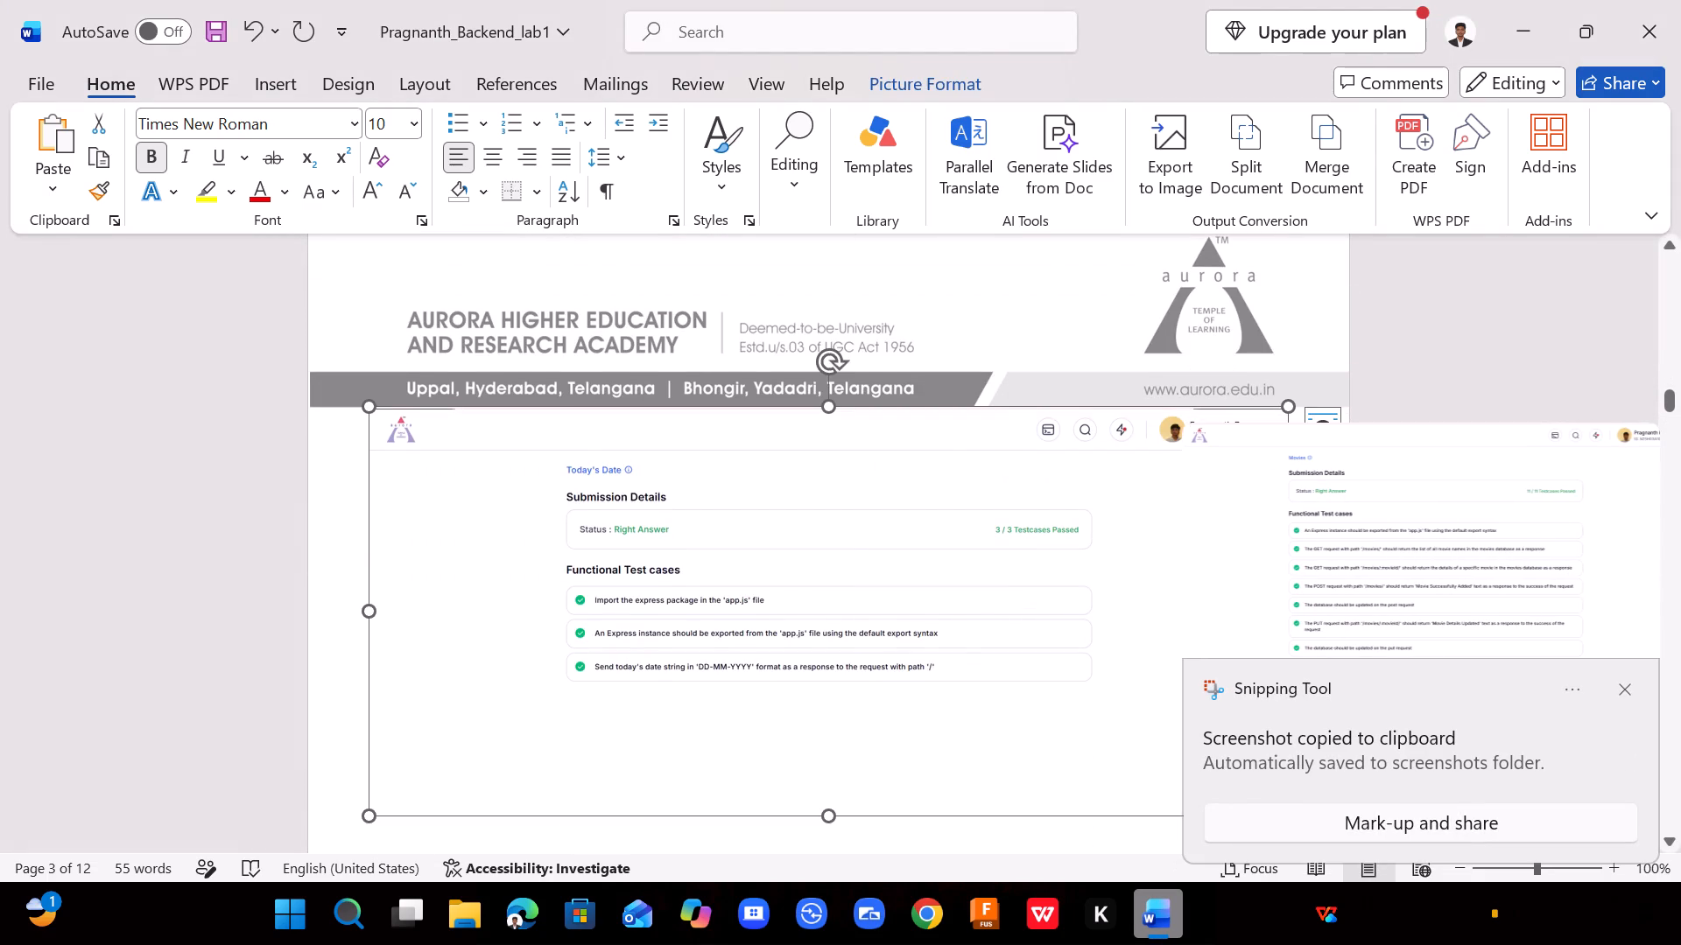
{"action": "key", "text": "BackSpace"}
Delete the API Routing question, code and submission screenshots from the report.
{"action": "scroll", "coordinate": [905, 721], "scroll_direction": "down", "scroll_amount": 3}
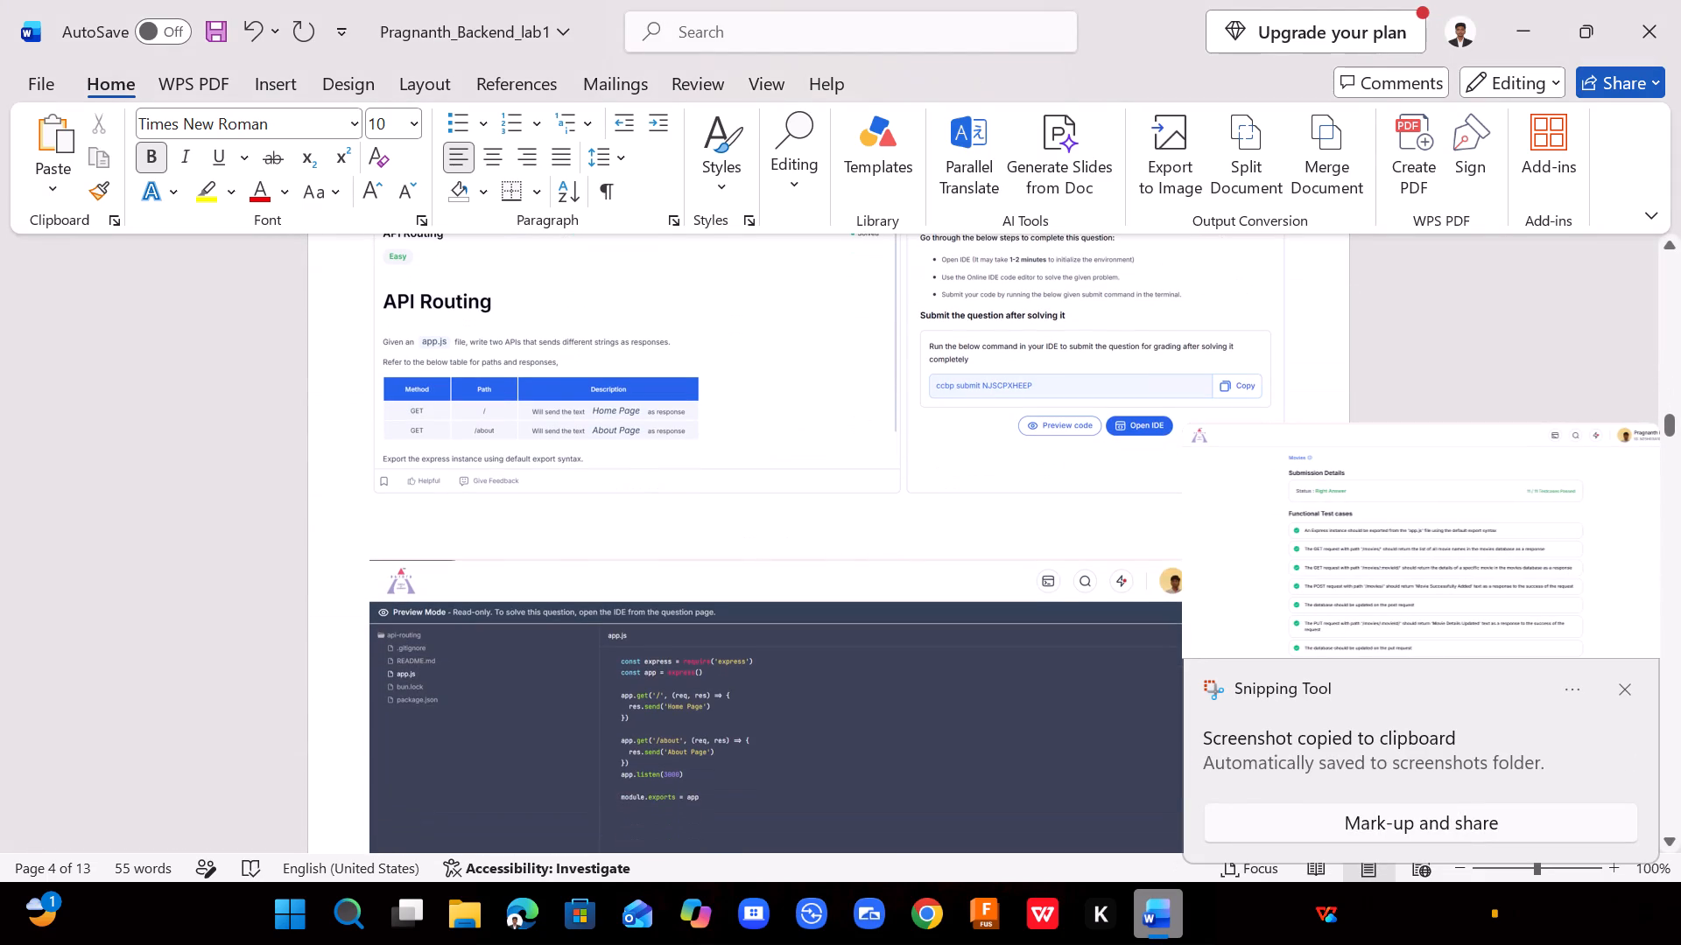
{"action": "left_click", "coordinate": [932, 417]}
{"action": "key", "text": "BackSpace"}
{"action": "left_click", "coordinate": [932, 417]}
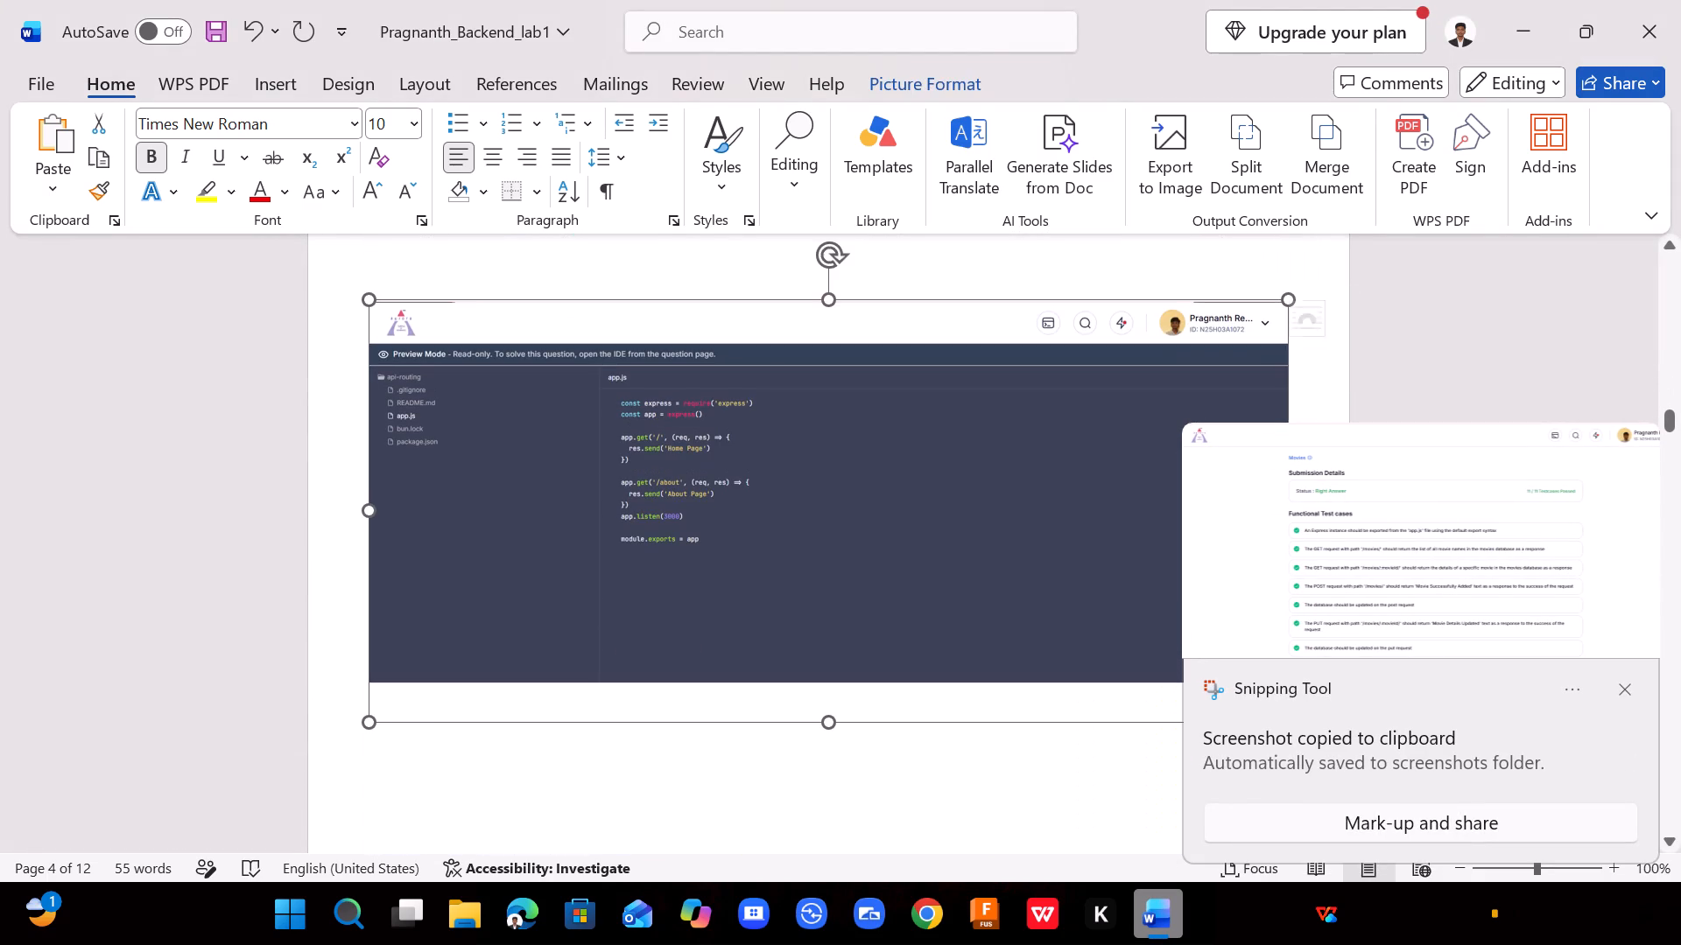
{"action": "key", "text": "BackSpace"}
{"action": "scroll", "coordinate": [932, 417], "scroll_direction": "down", "scroll_amount": 3}
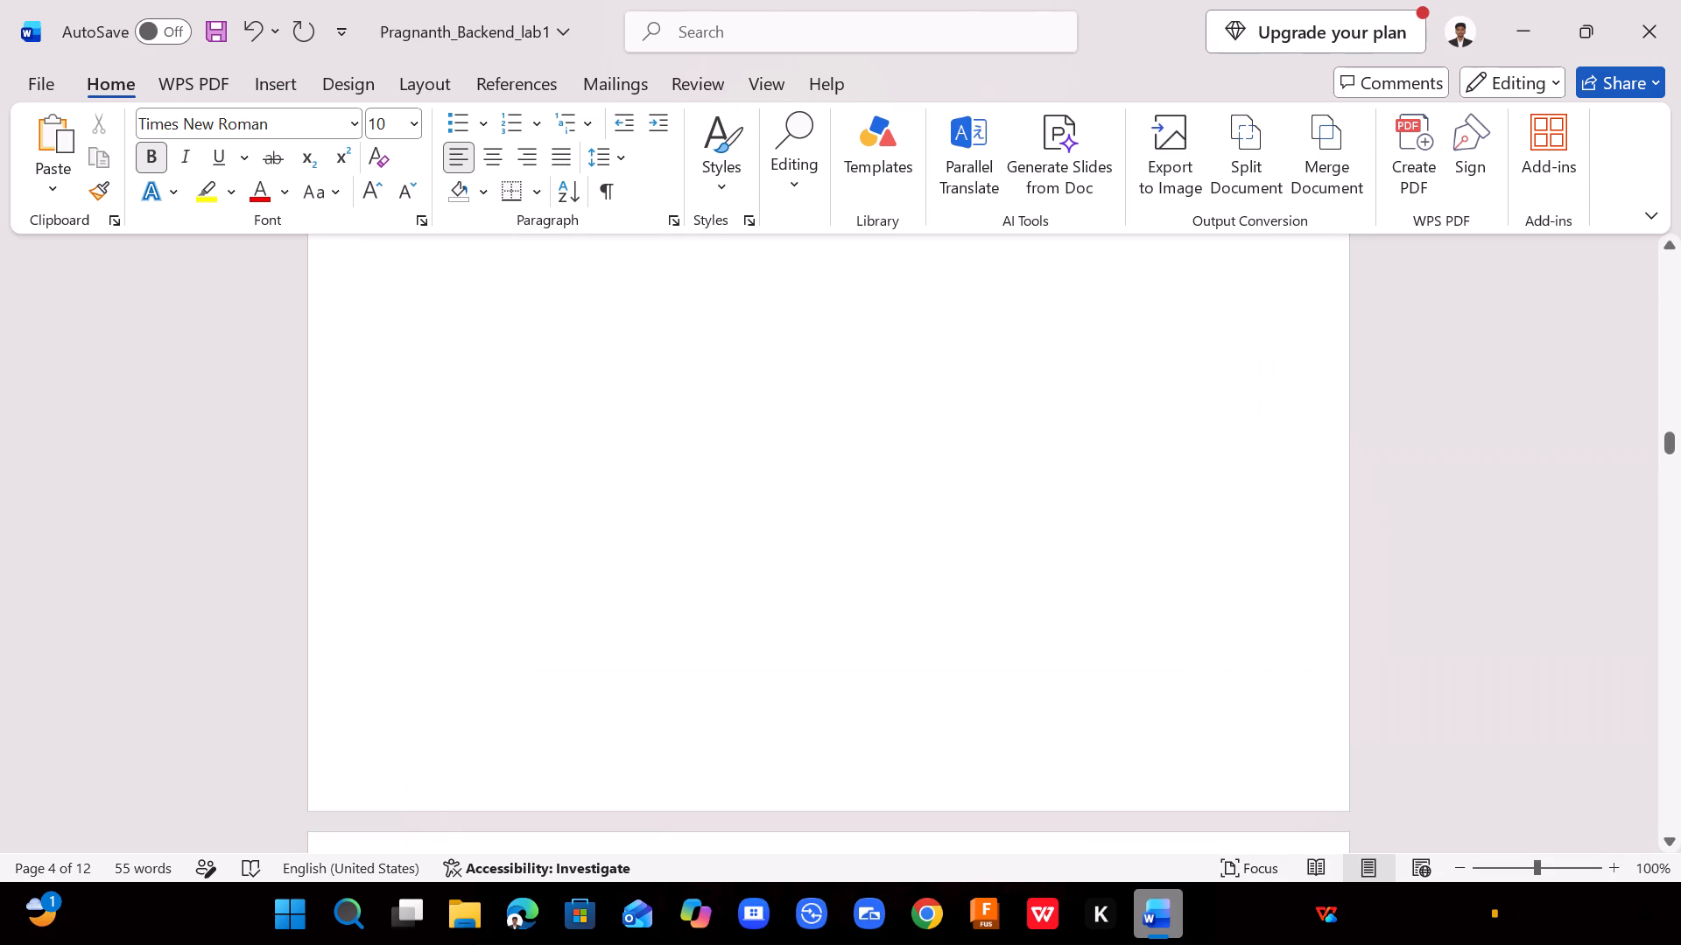
{"action": "scroll", "coordinate": [826, 703], "scroll_direction": "down", "scroll_amount": 3}
{"action": "left_click", "coordinate": [934, 406]}
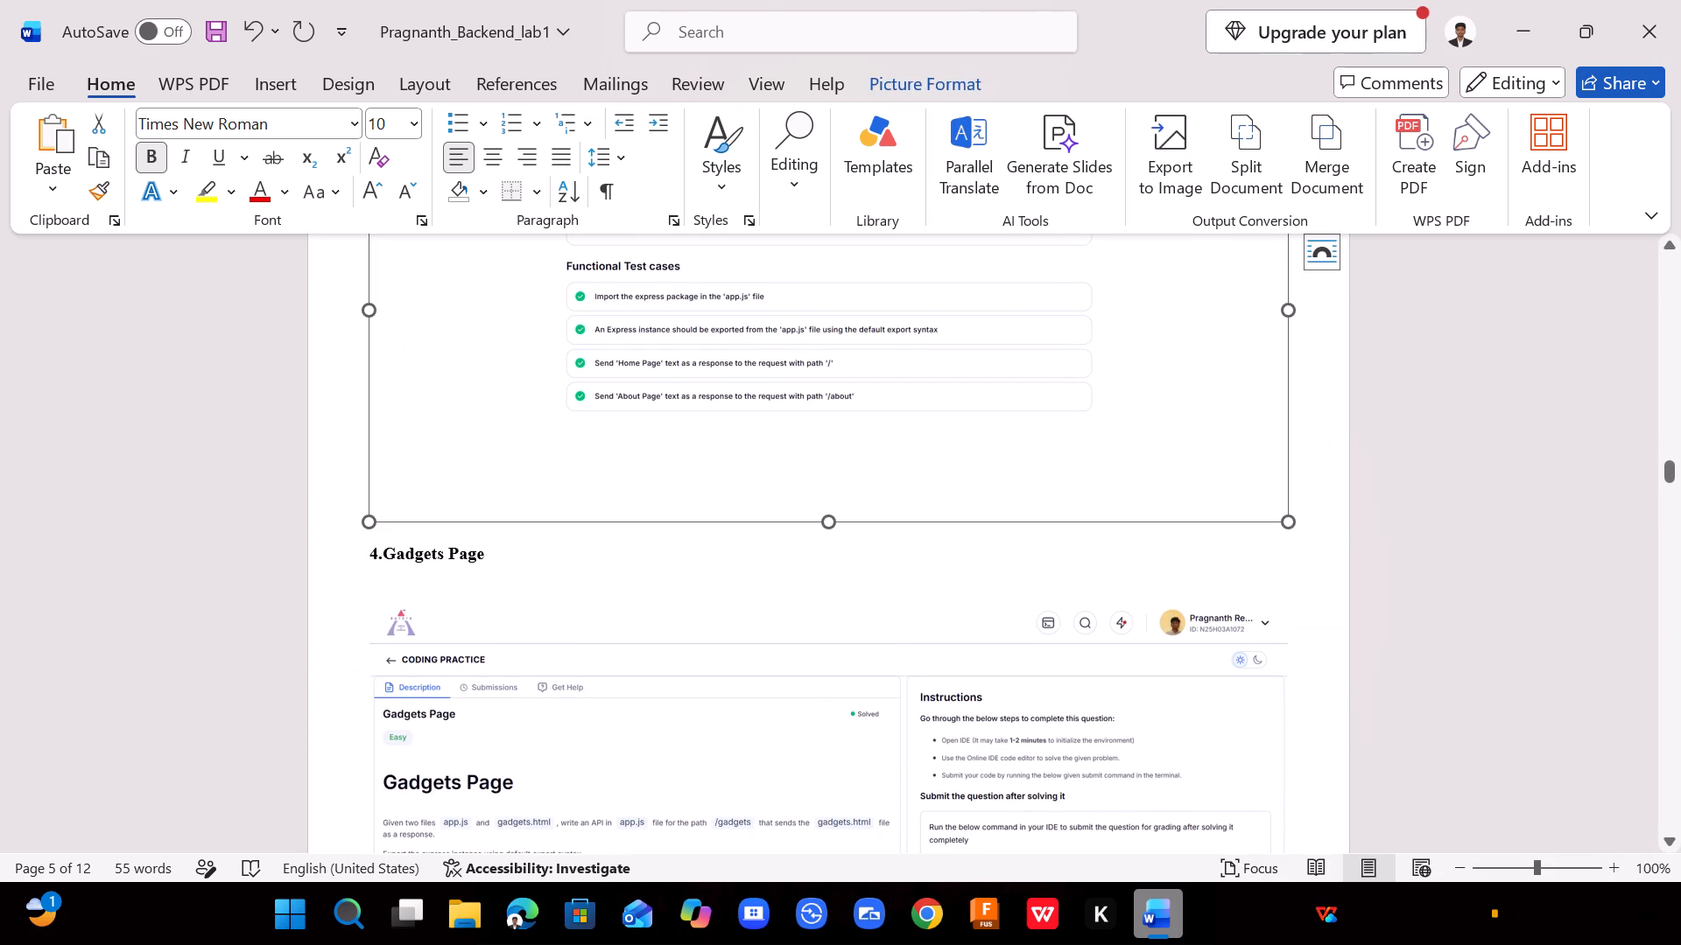
{"action": "key", "text": "minus"}
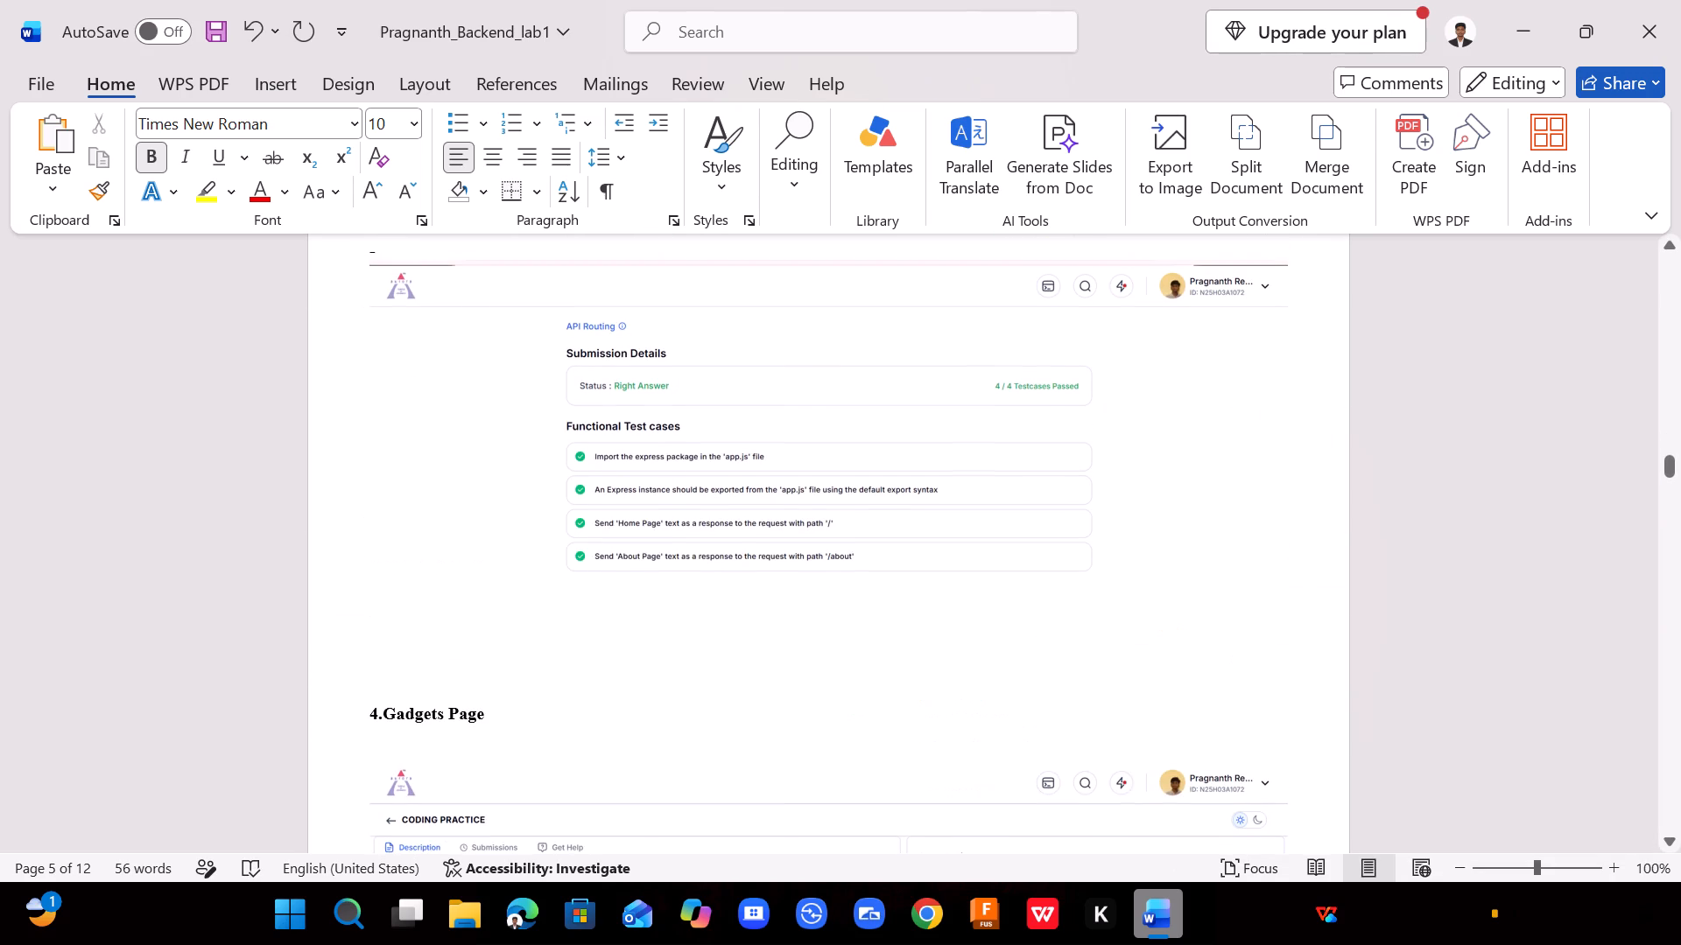
{"action": "left_click", "coordinate": [955, 441]}
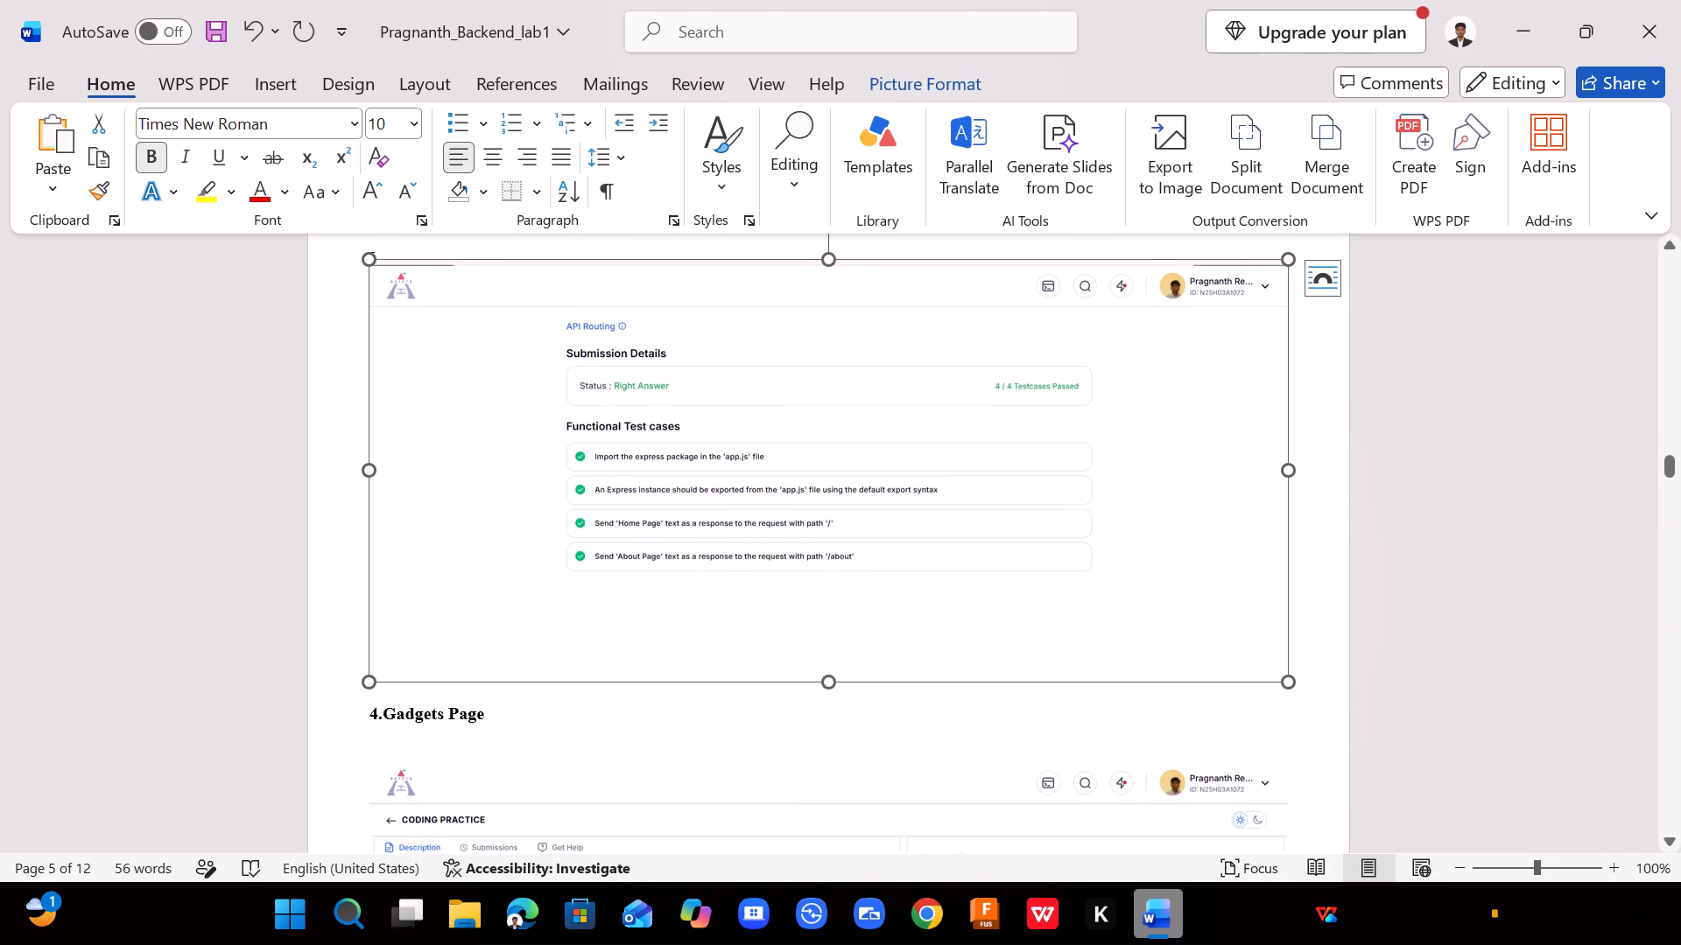
{"action": "key", "text": "BackSpace"}
Delete the question, code and submission screenshots under the 4.Gadgets Page heading.
{"action": "left_click", "coordinate": [885, 599]}
{"action": "key", "text": "BackSpace"}
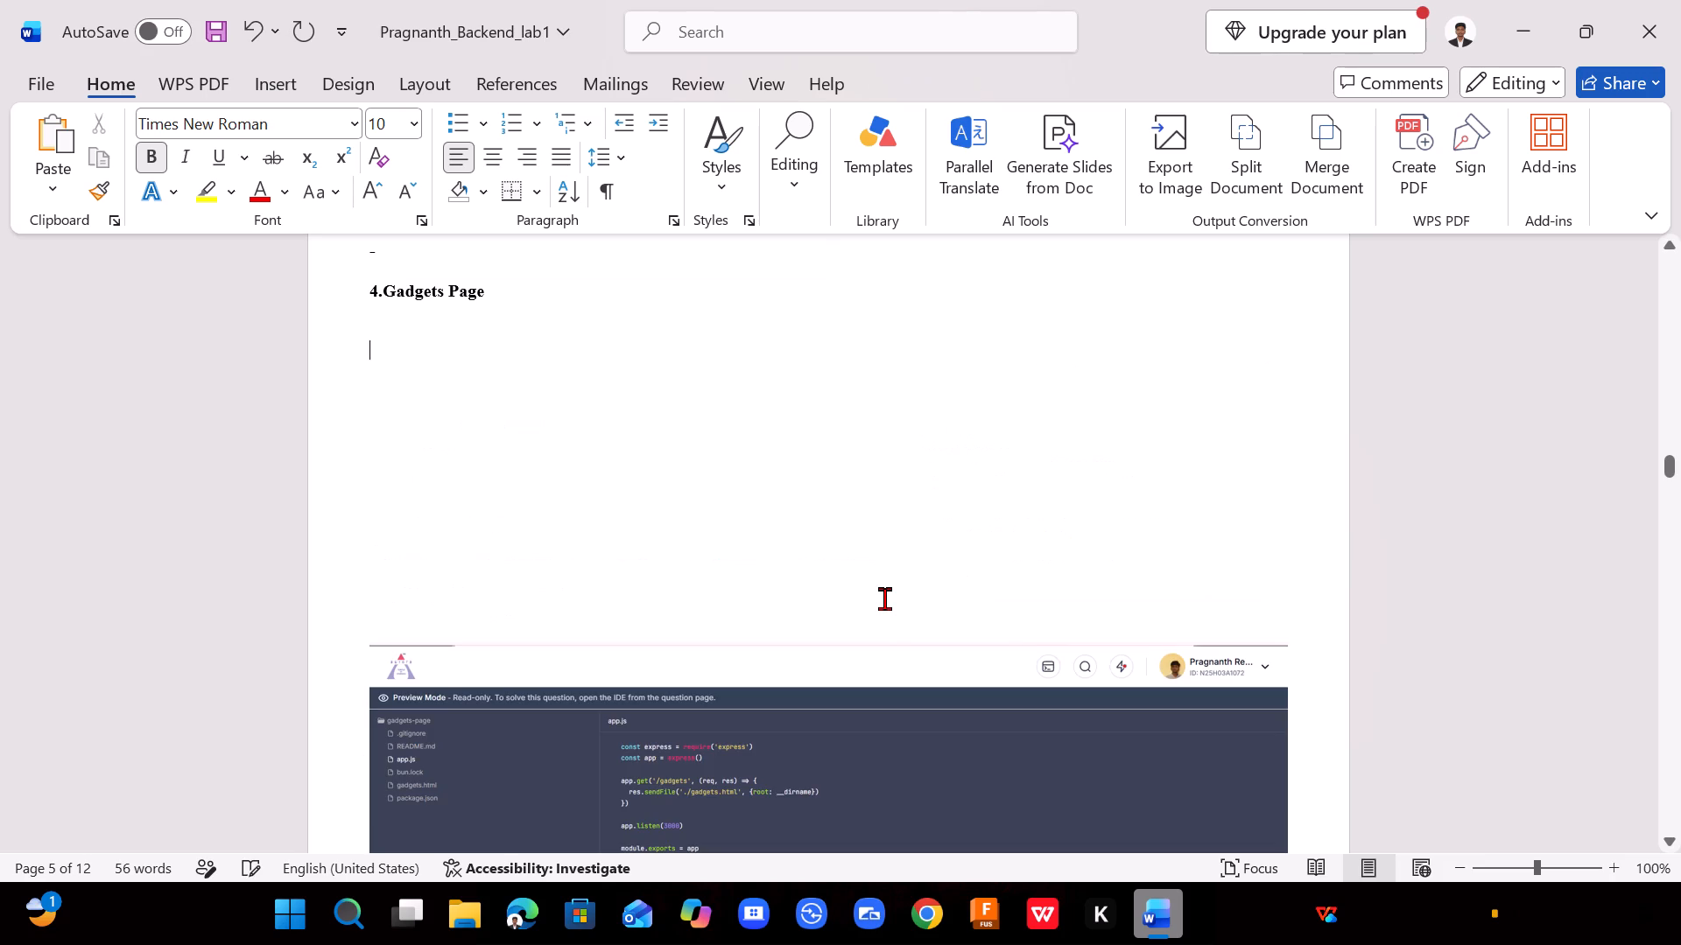
{"action": "left_click", "coordinate": [857, 729]}
{"action": "key", "text": "BackSpace"}
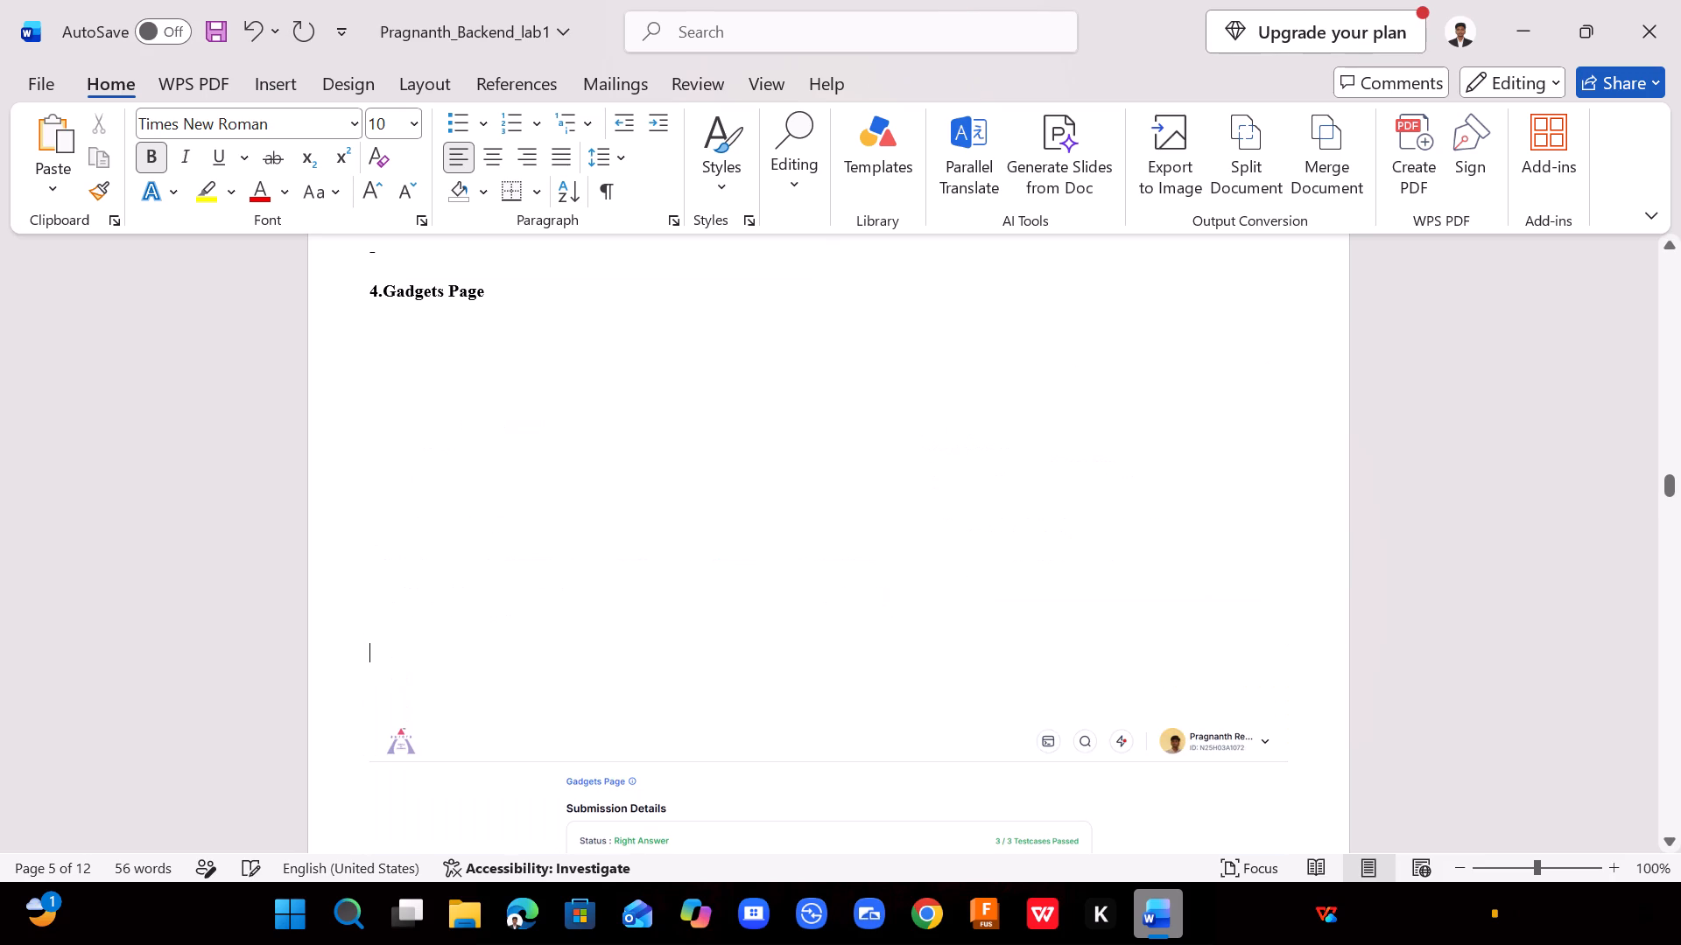
{"action": "left_click", "coordinate": [846, 798]}
{"action": "key", "text": "BackSpace"}
Delete the question, code and submission screenshots under the 5.Get A string heading.
{"action": "scroll", "coordinate": [846, 798], "scroll_direction": "down", "scroll_amount": 5}
{"action": "left_click", "coordinate": [906, 661]}
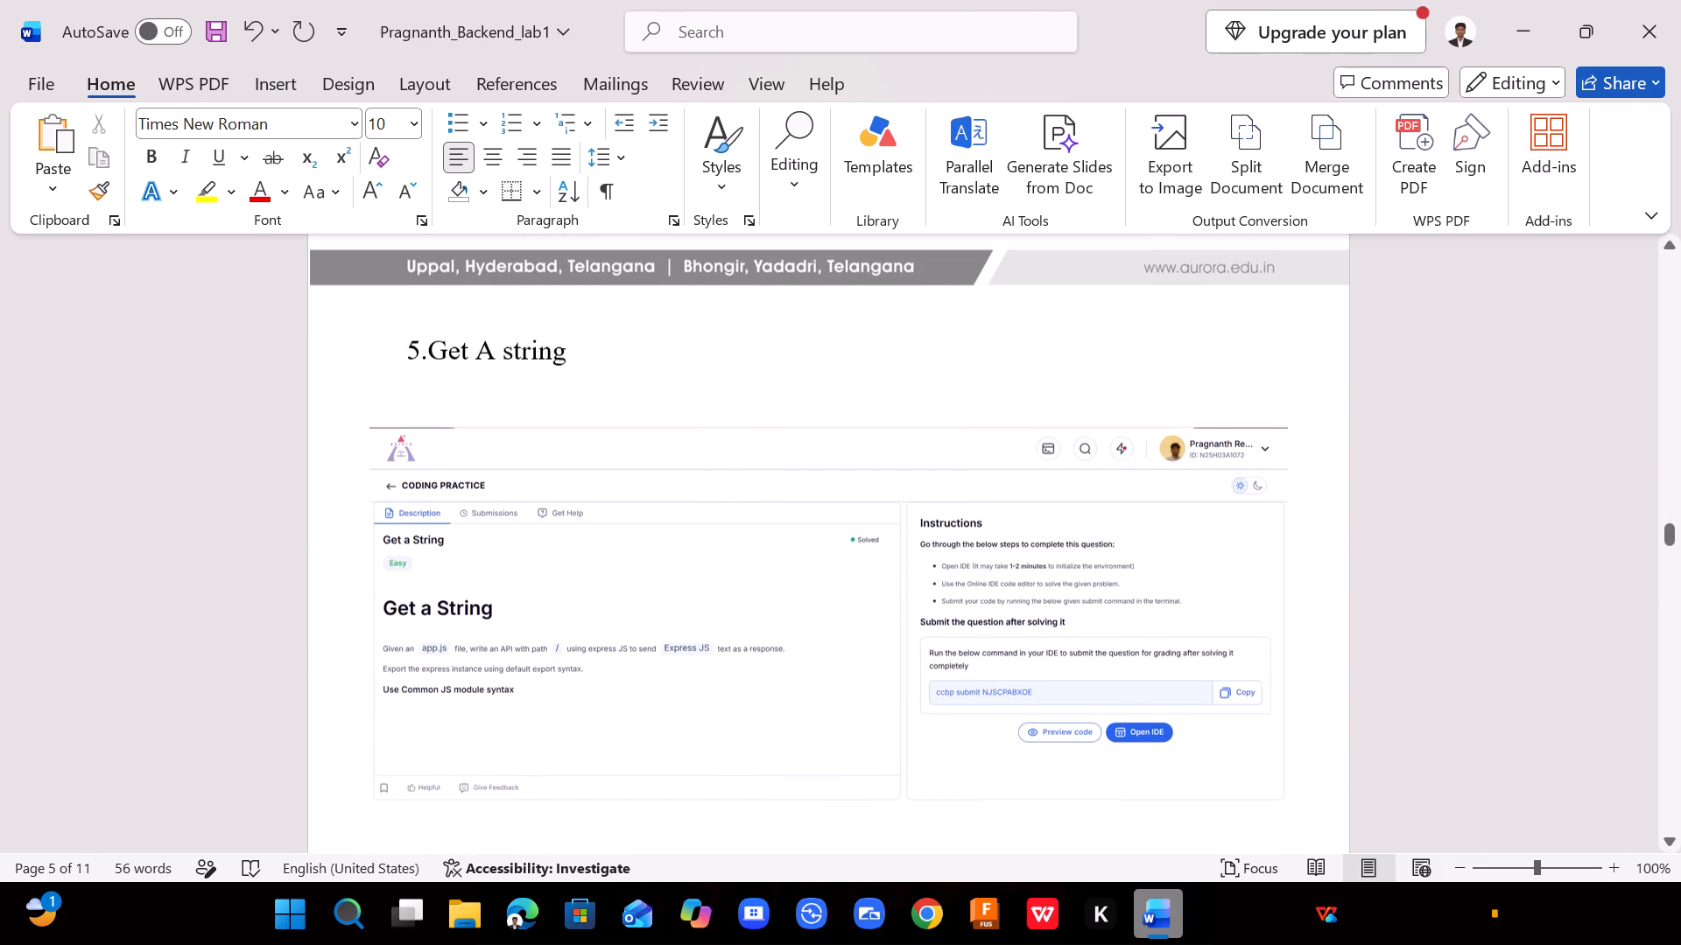
{"action": "key", "text": "BackSpace"}
{"action": "scroll", "coordinate": [906, 661], "scroll_direction": "down", "scroll_amount": 1}
{"action": "left_click", "coordinate": [963, 443]}
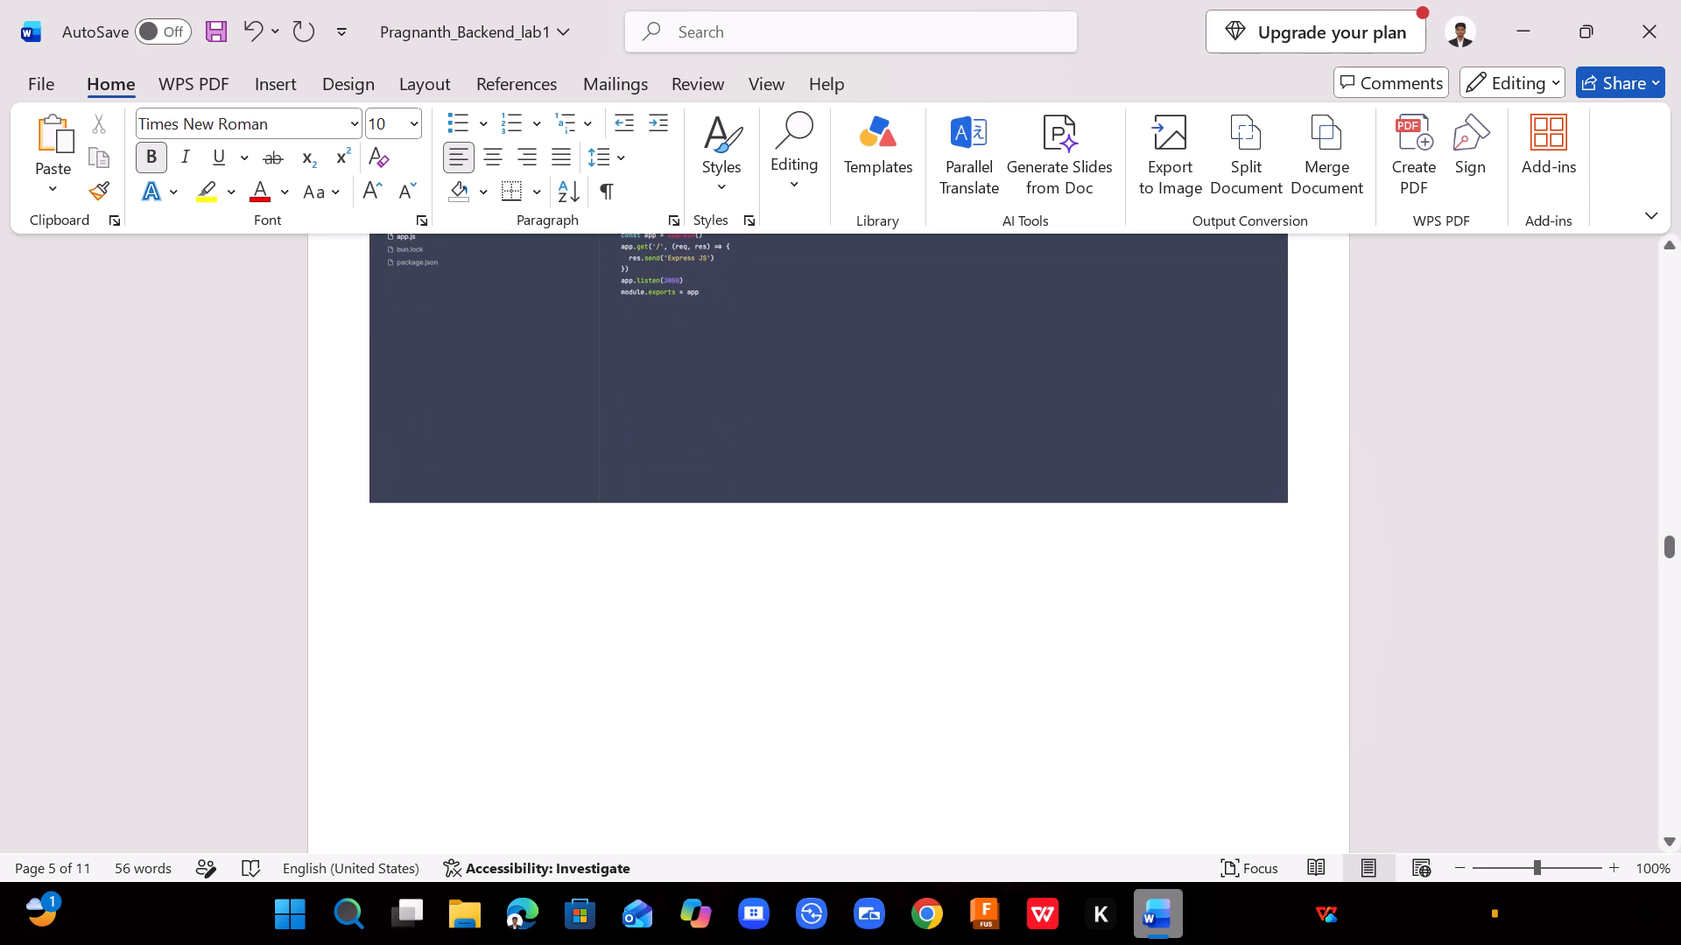
{"action": "key", "text": "BackSpace"}
{"action": "scroll", "coordinate": [963, 443], "scroll_direction": "down", "scroll_amount": 1}
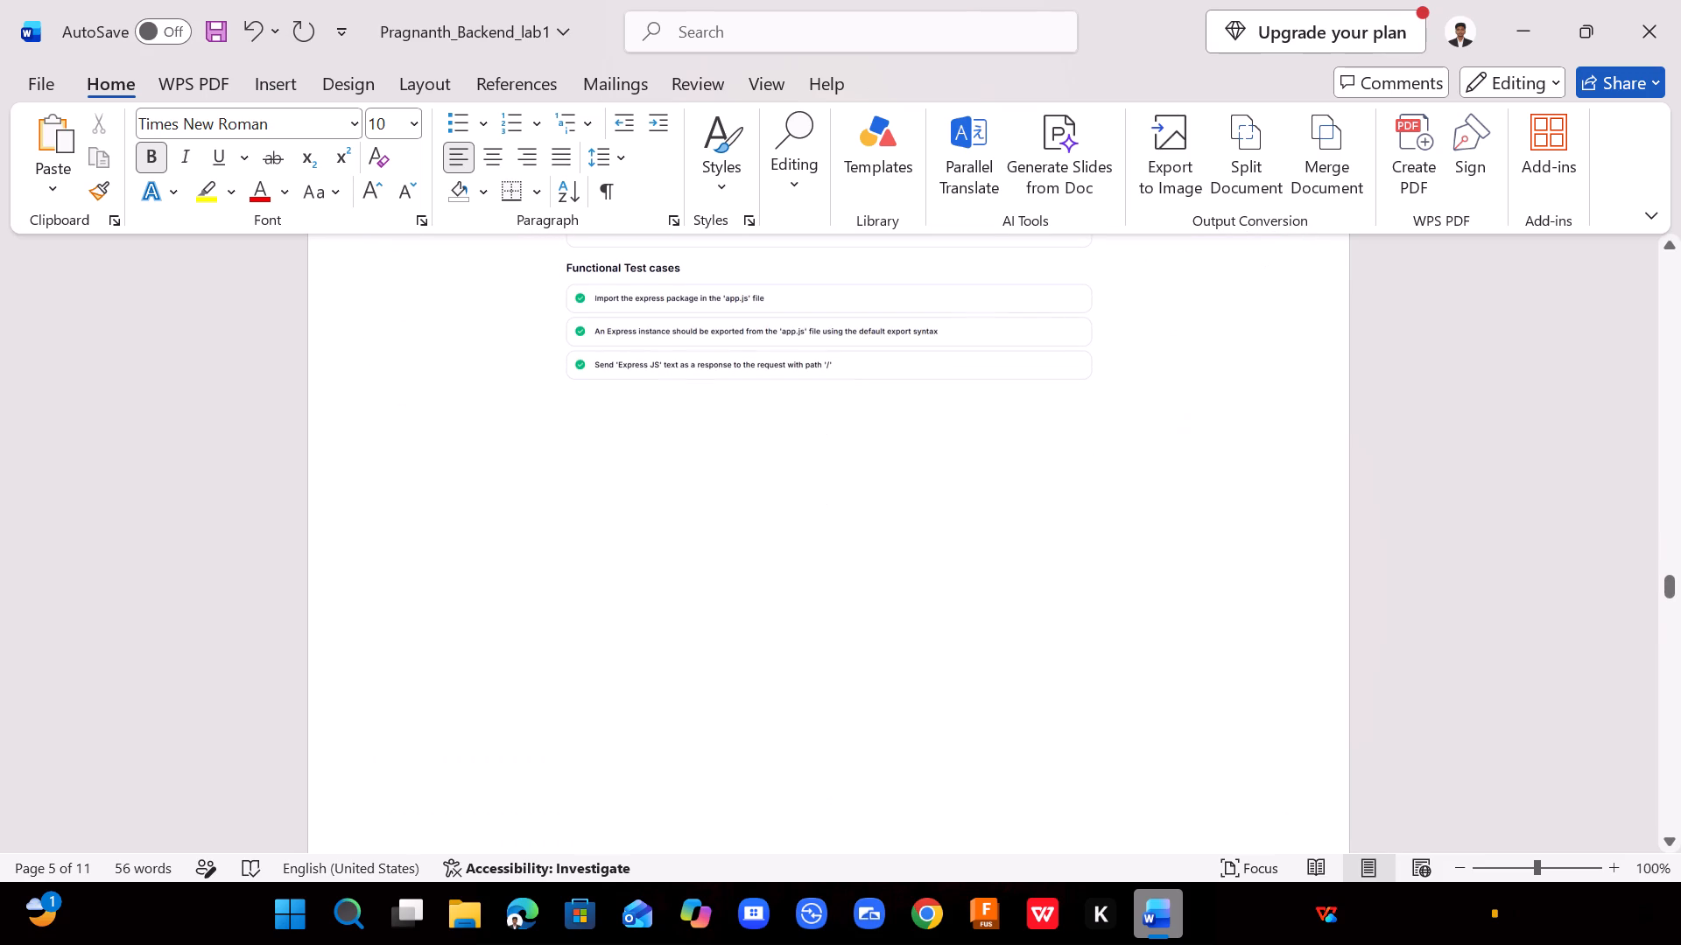
{"action": "left_click", "coordinate": [969, 289]}
{"action": "key", "text": "BackSpace"}
Check the remaining pages and delete the NodeJS and ExpressJS Coding Practice overview screenshot near the end of the report.
{"action": "scroll", "coordinate": [979, 459], "scroll_direction": "down", "scroll_amount": 10}
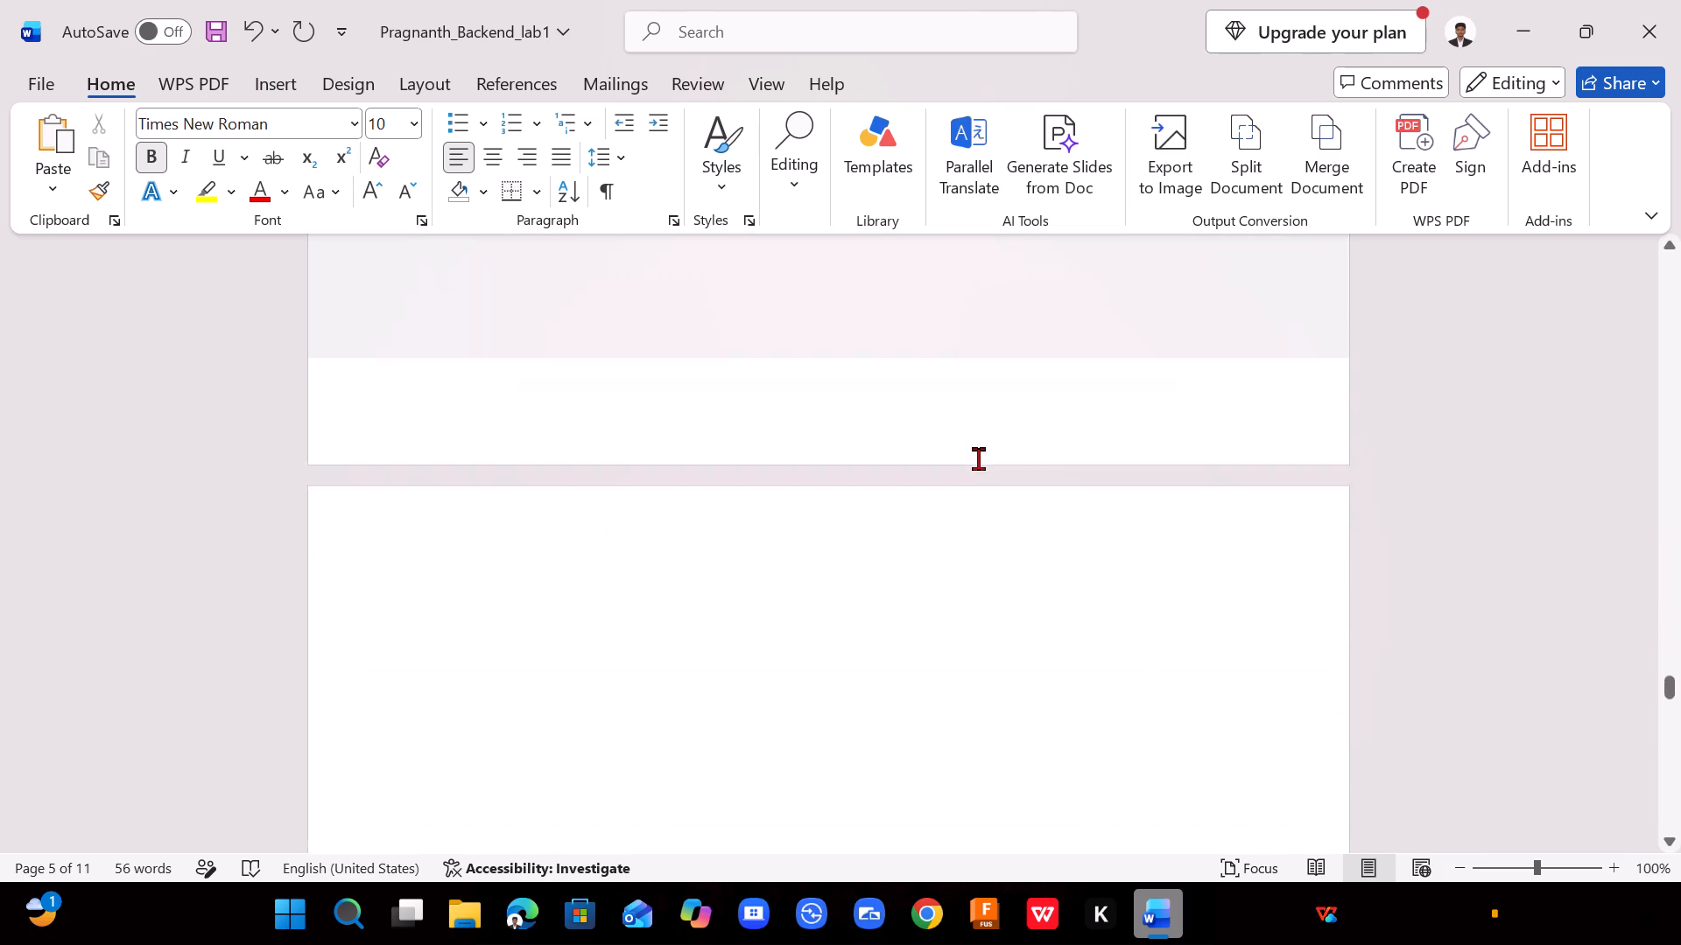
{"action": "scroll", "coordinate": [979, 459], "scroll_direction": "up", "scroll_amount": 9}
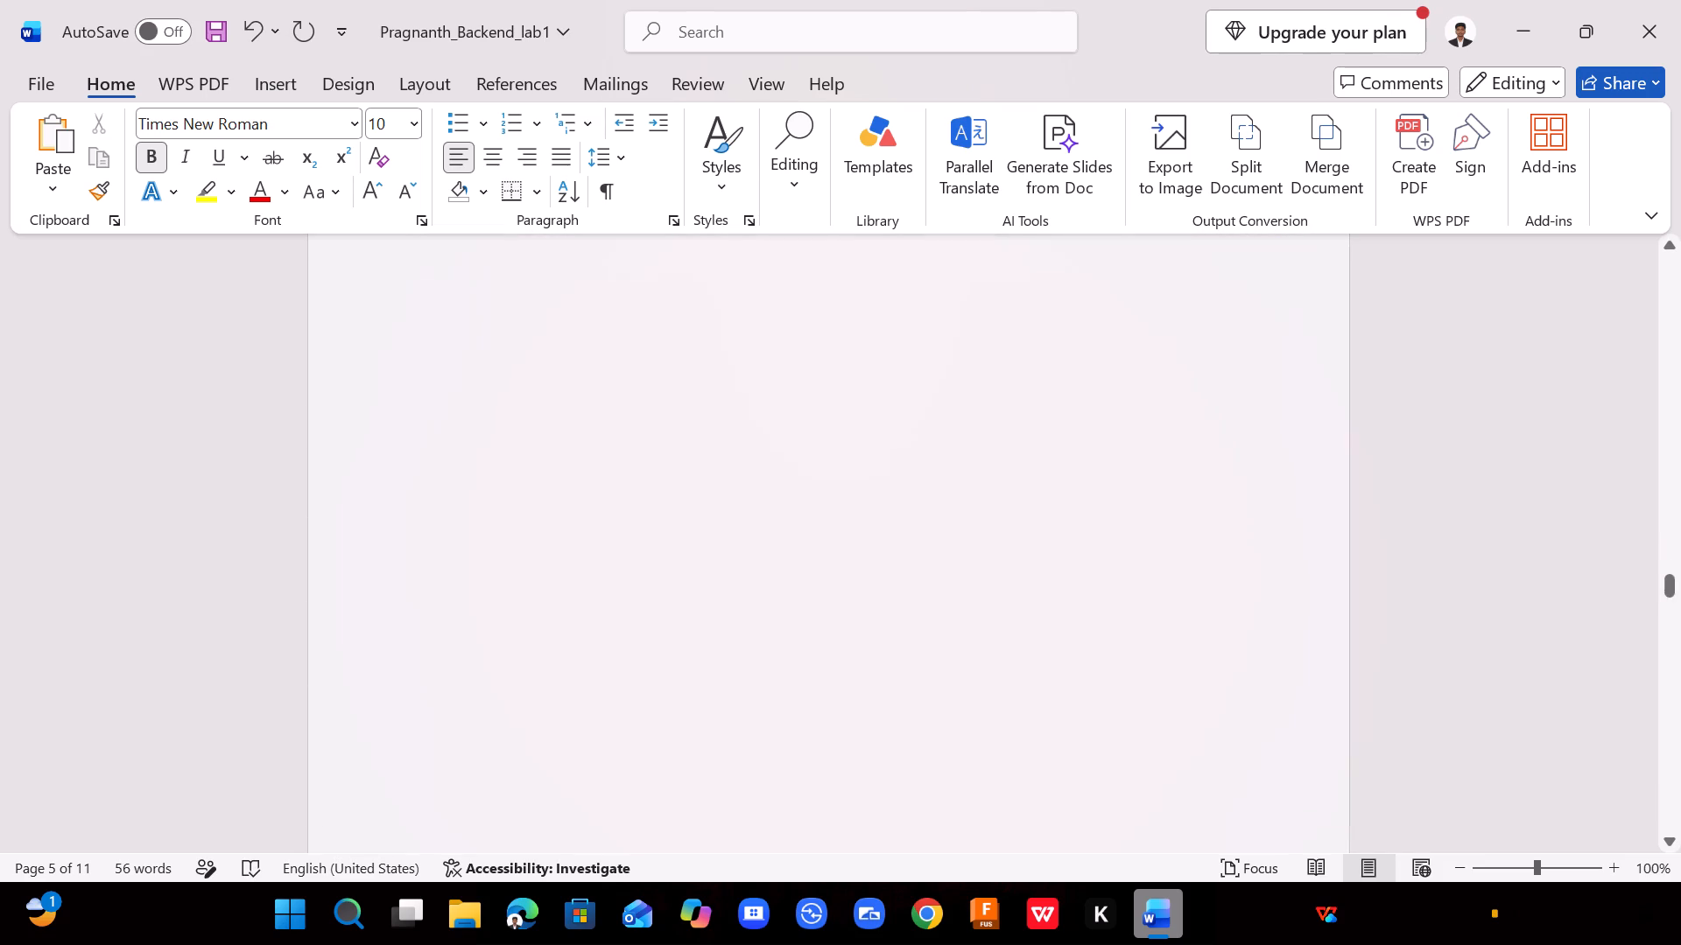
{"action": "scroll", "coordinate": [979, 459], "scroll_direction": "up", "scroll_amount": 3}
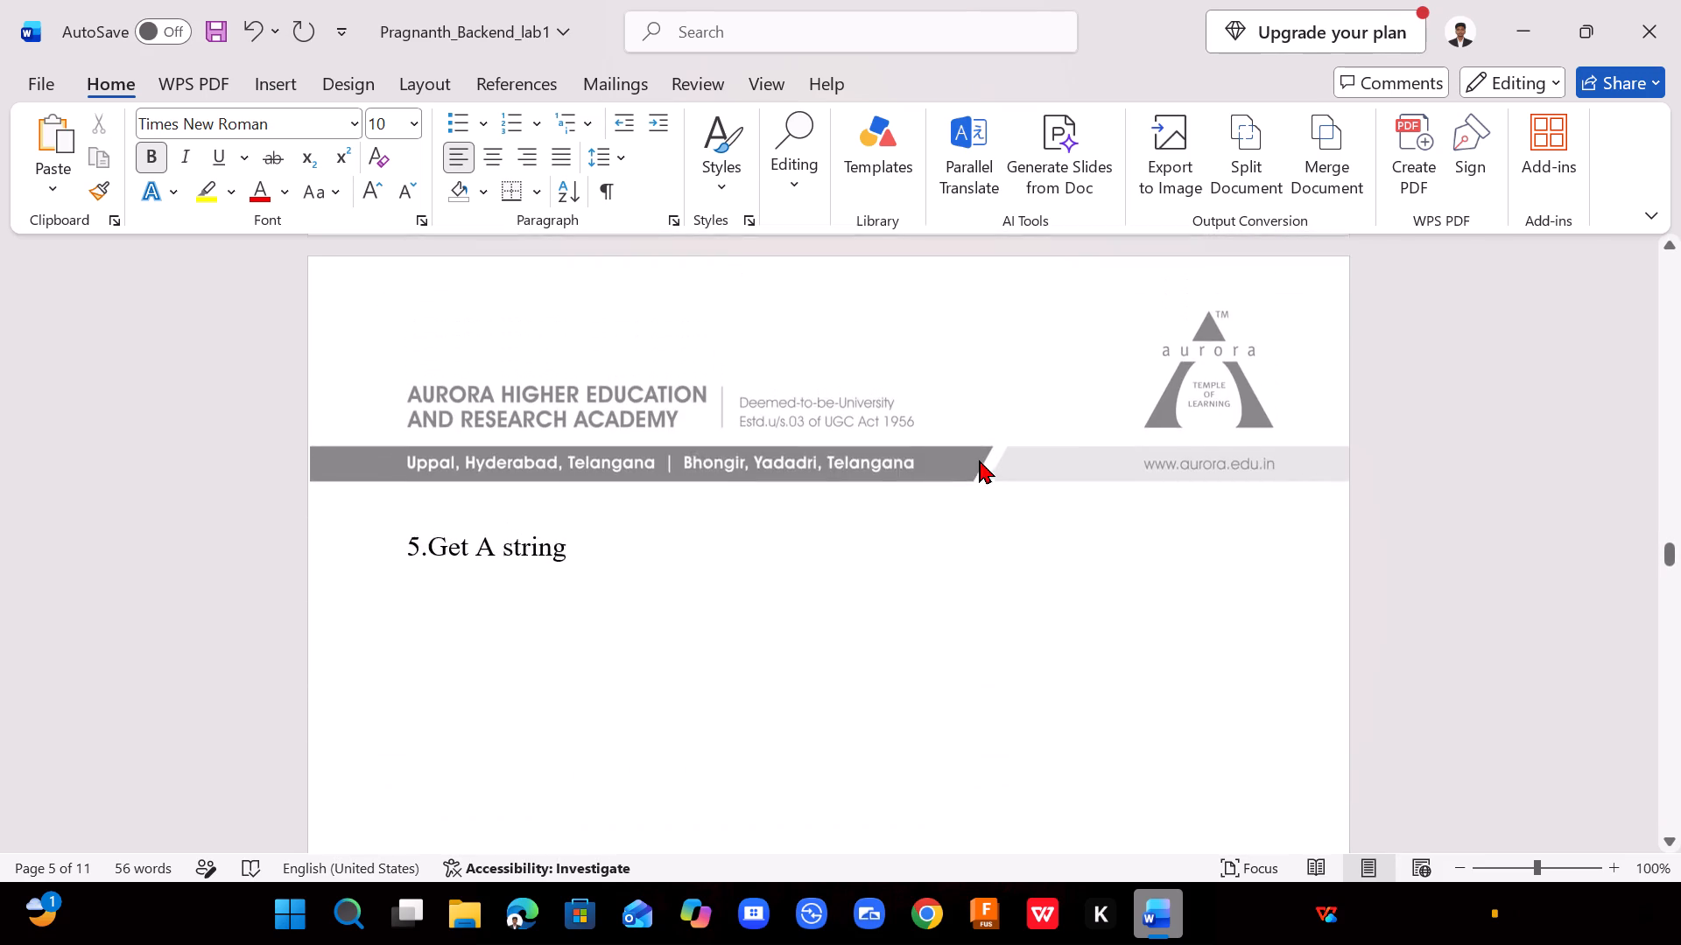
{"action": "scroll", "coordinate": [979, 459], "scroll_direction": "down", "scroll_amount": 10}
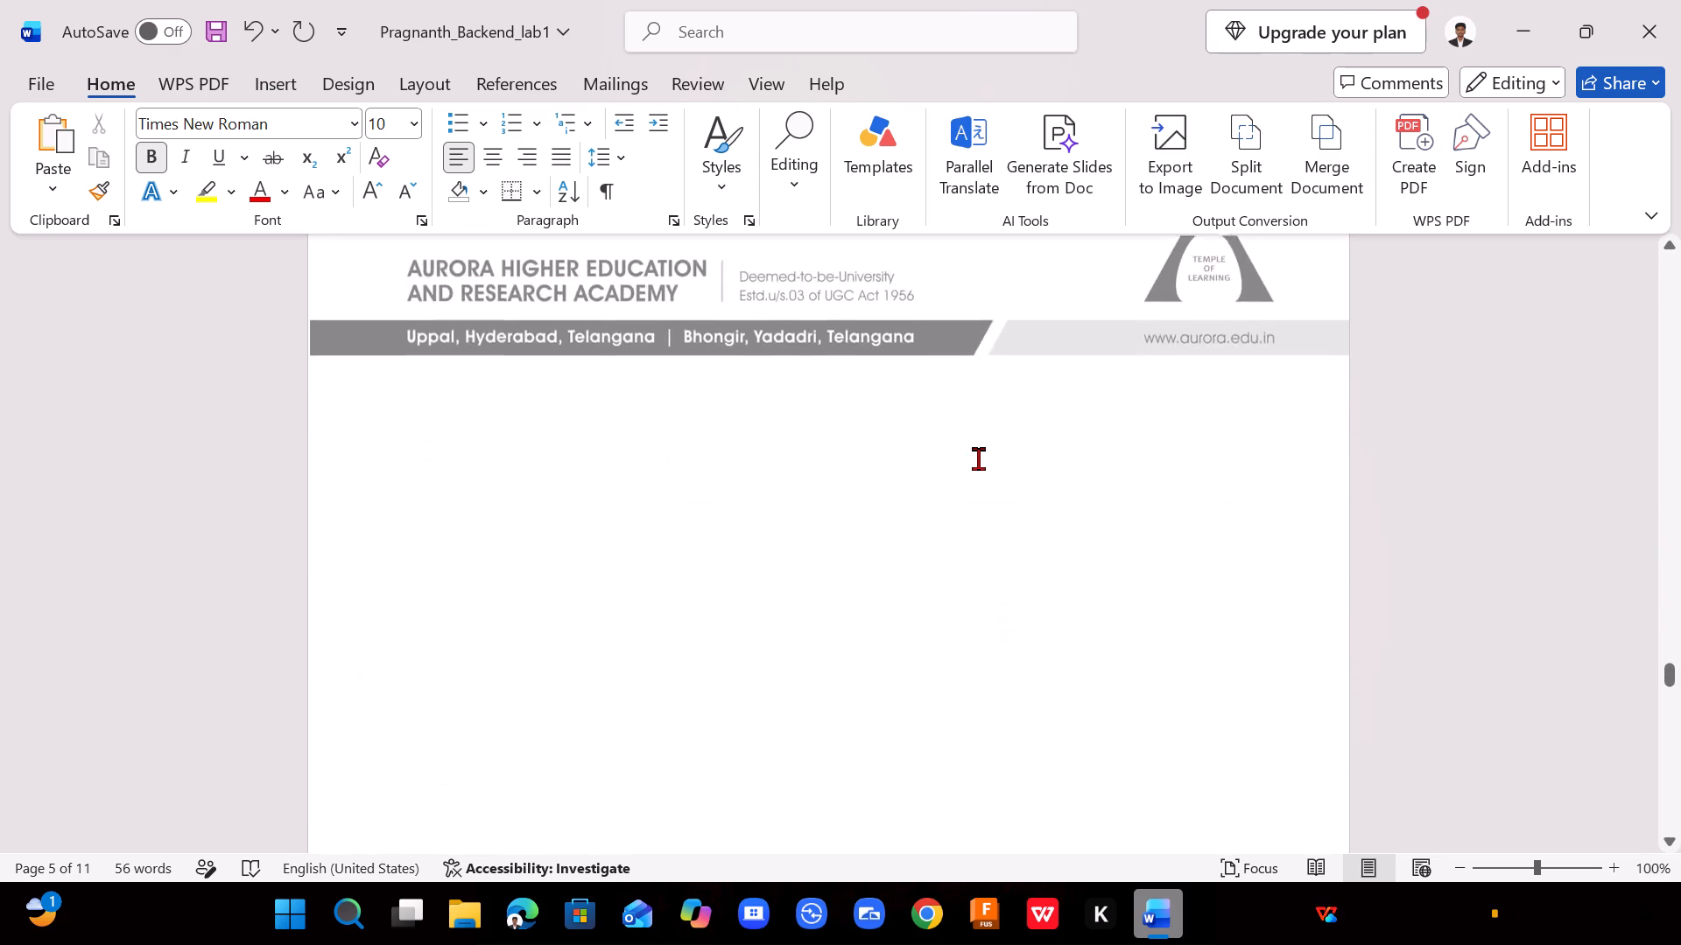
{"action": "scroll", "coordinate": [979, 459], "scroll_direction": "down", "scroll_amount": 8}
{"action": "scroll", "coordinate": [979, 459], "scroll_direction": "up", "scroll_amount": 2}
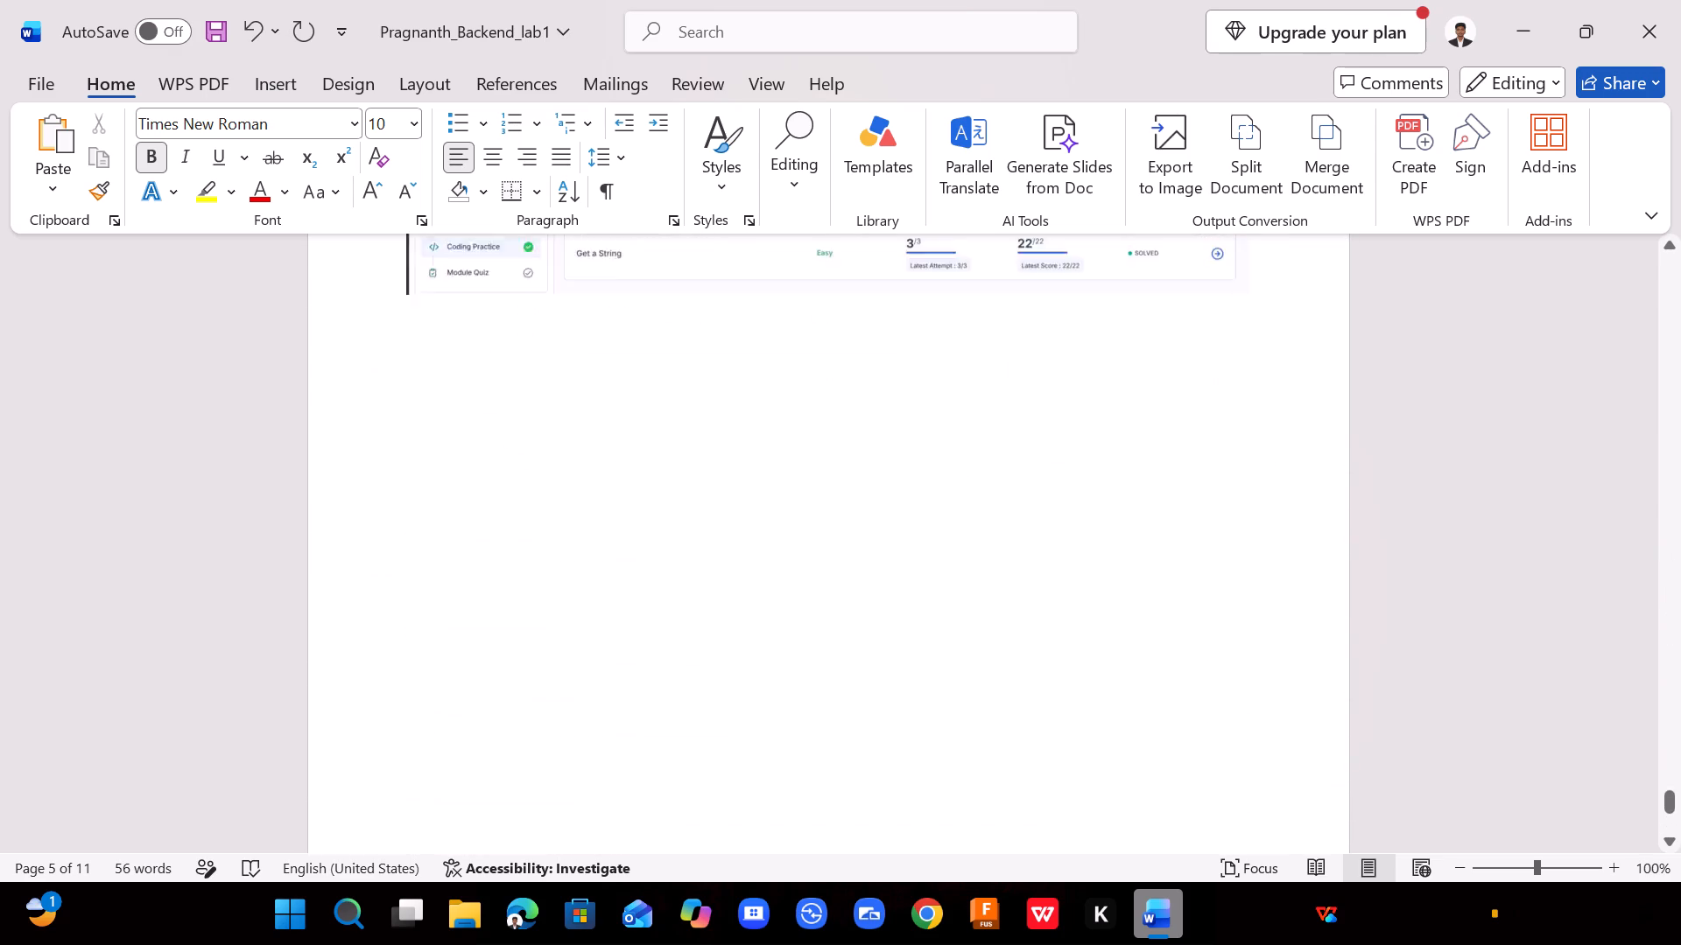
{"action": "scroll", "coordinate": [979, 459], "scroll_direction": "up", "scroll_amount": 2}
{"action": "left_click", "coordinate": [939, 602]}
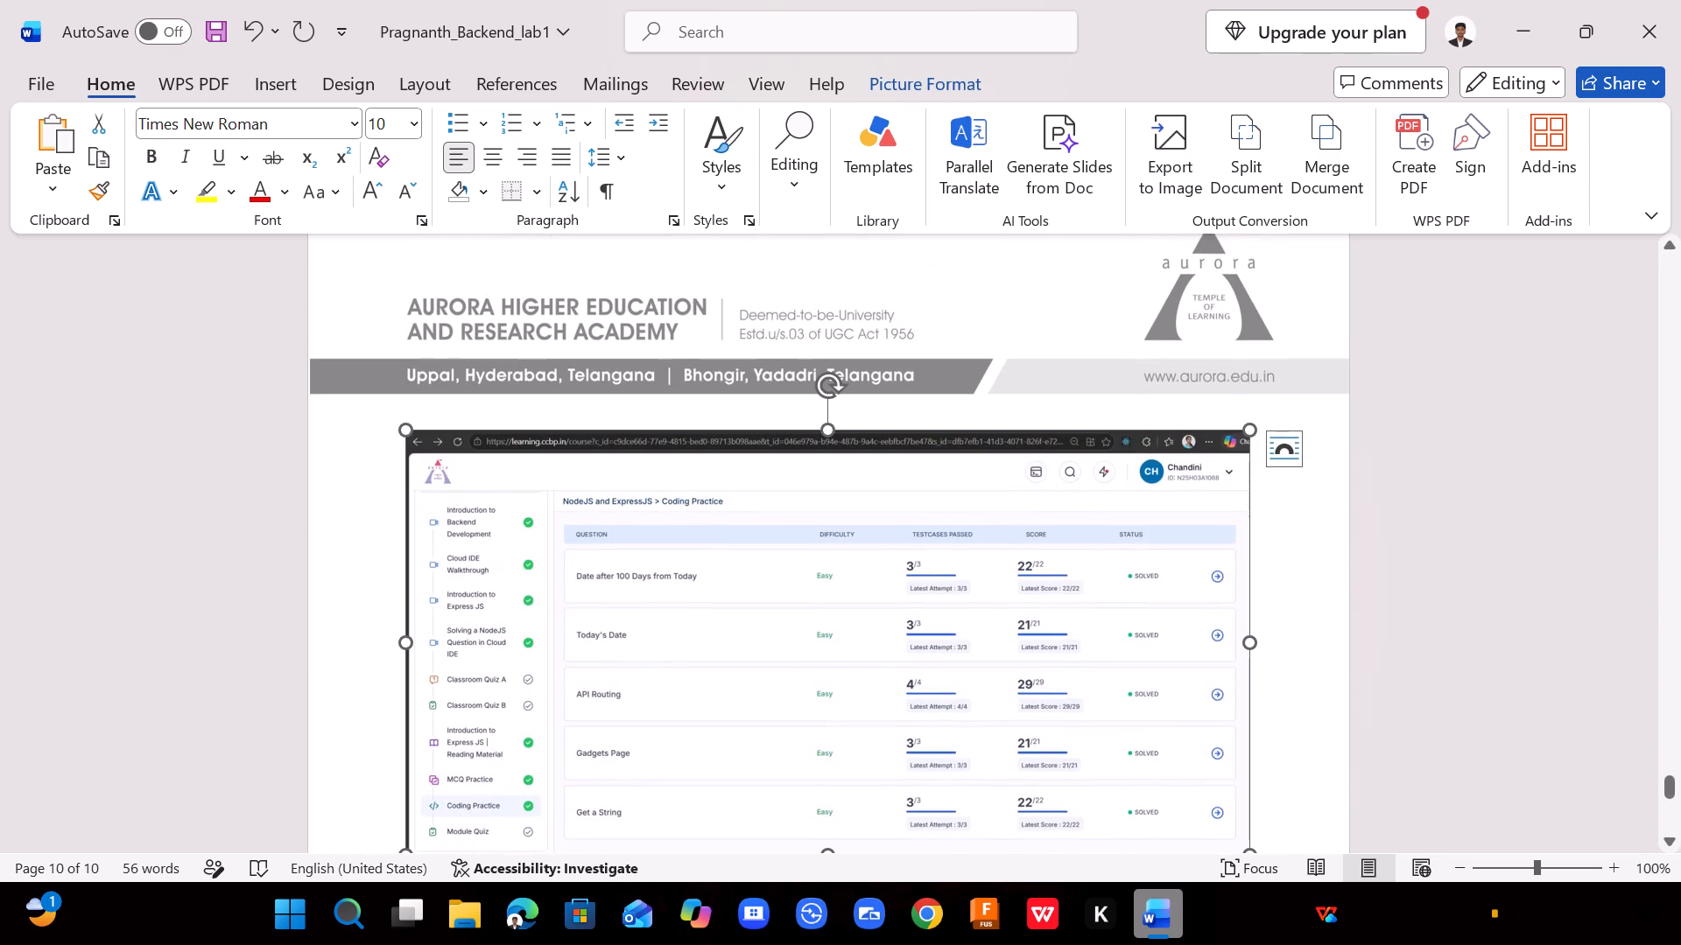
{"action": "scroll", "coordinate": [939, 602], "scroll_direction": "down", "scroll_amount": 6}
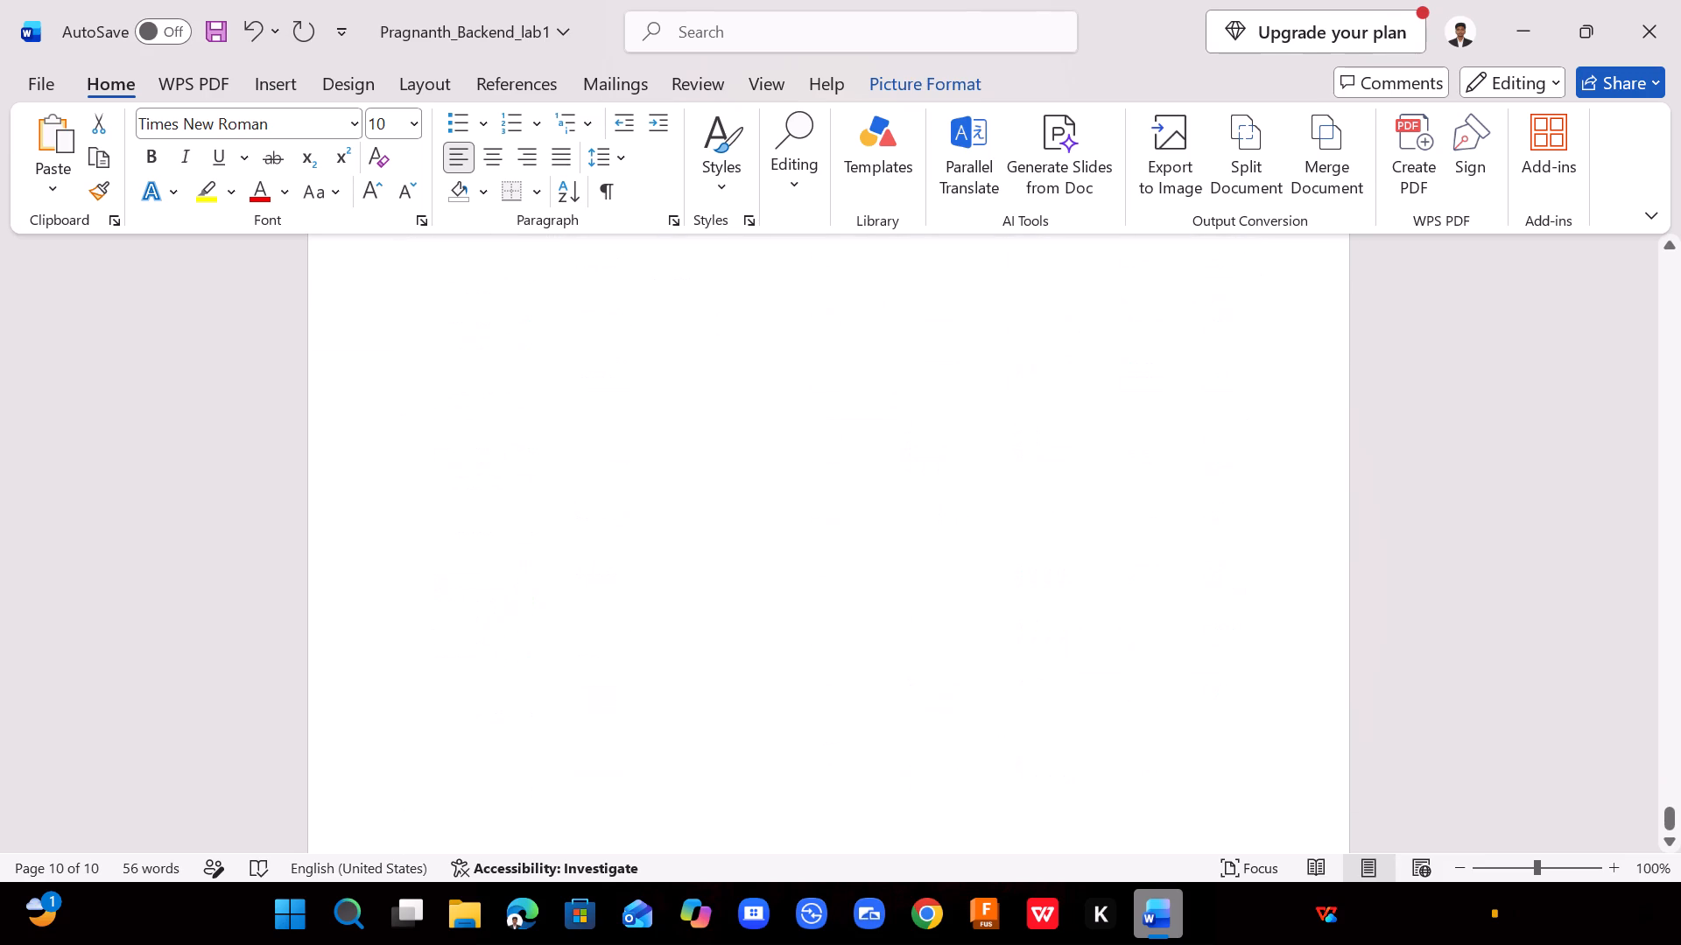
{"action": "scroll", "coordinate": [939, 602], "scroll_direction": "down", "scroll_amount": 2}
{"action": "key", "text": "BackSpace"}
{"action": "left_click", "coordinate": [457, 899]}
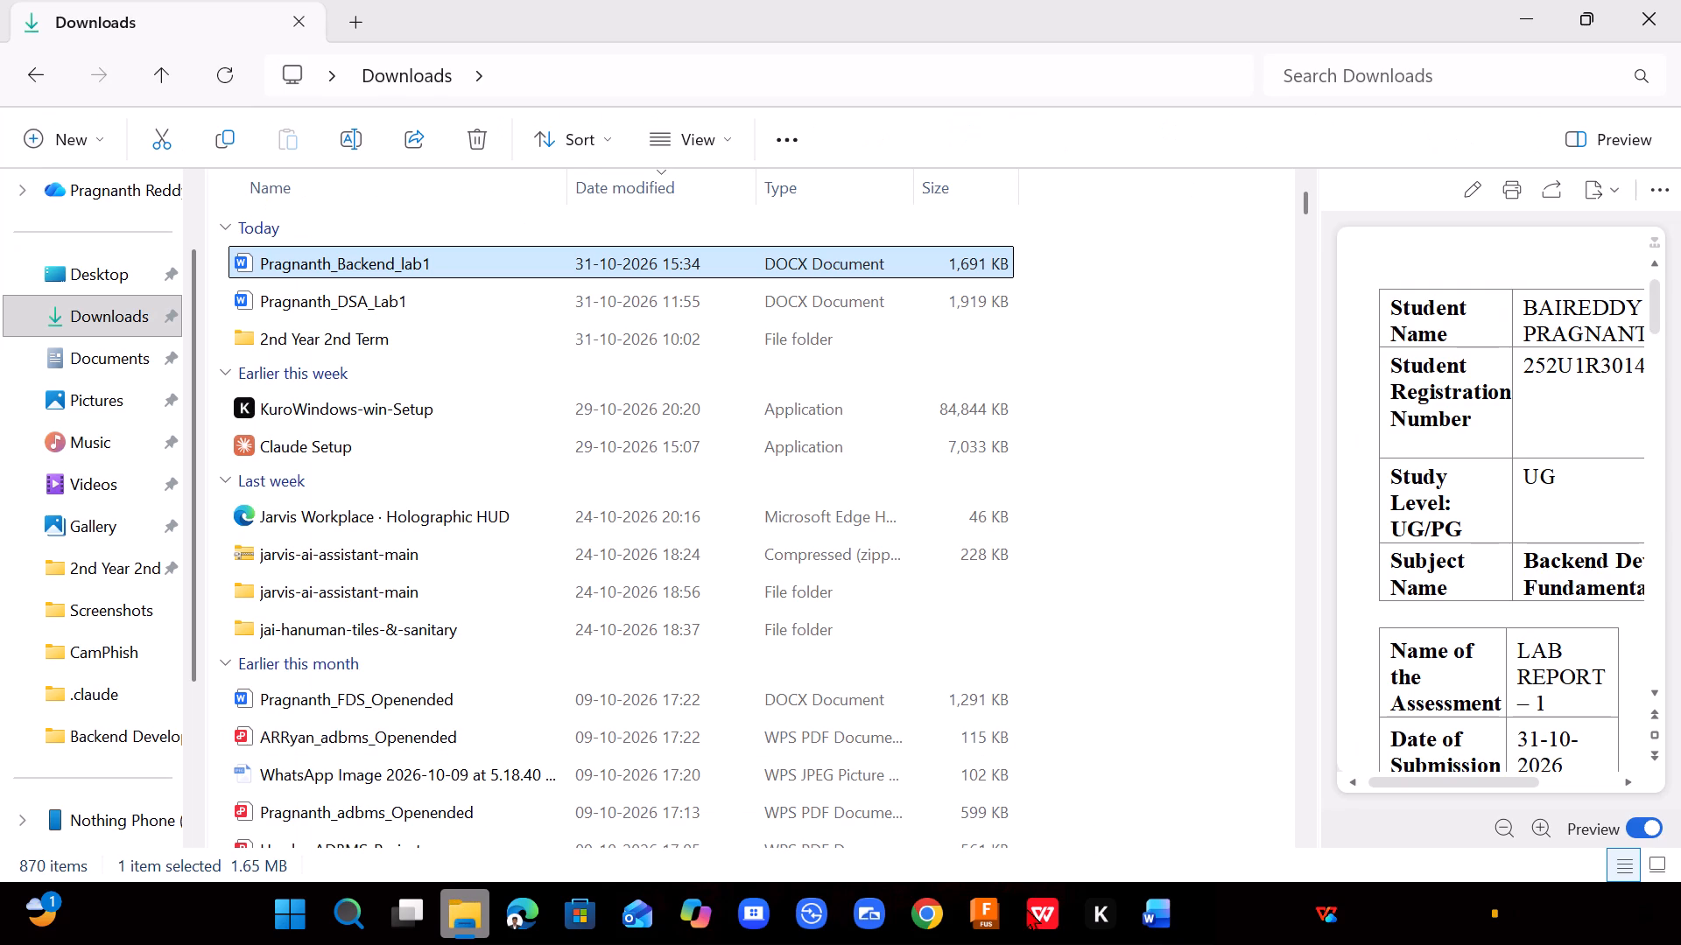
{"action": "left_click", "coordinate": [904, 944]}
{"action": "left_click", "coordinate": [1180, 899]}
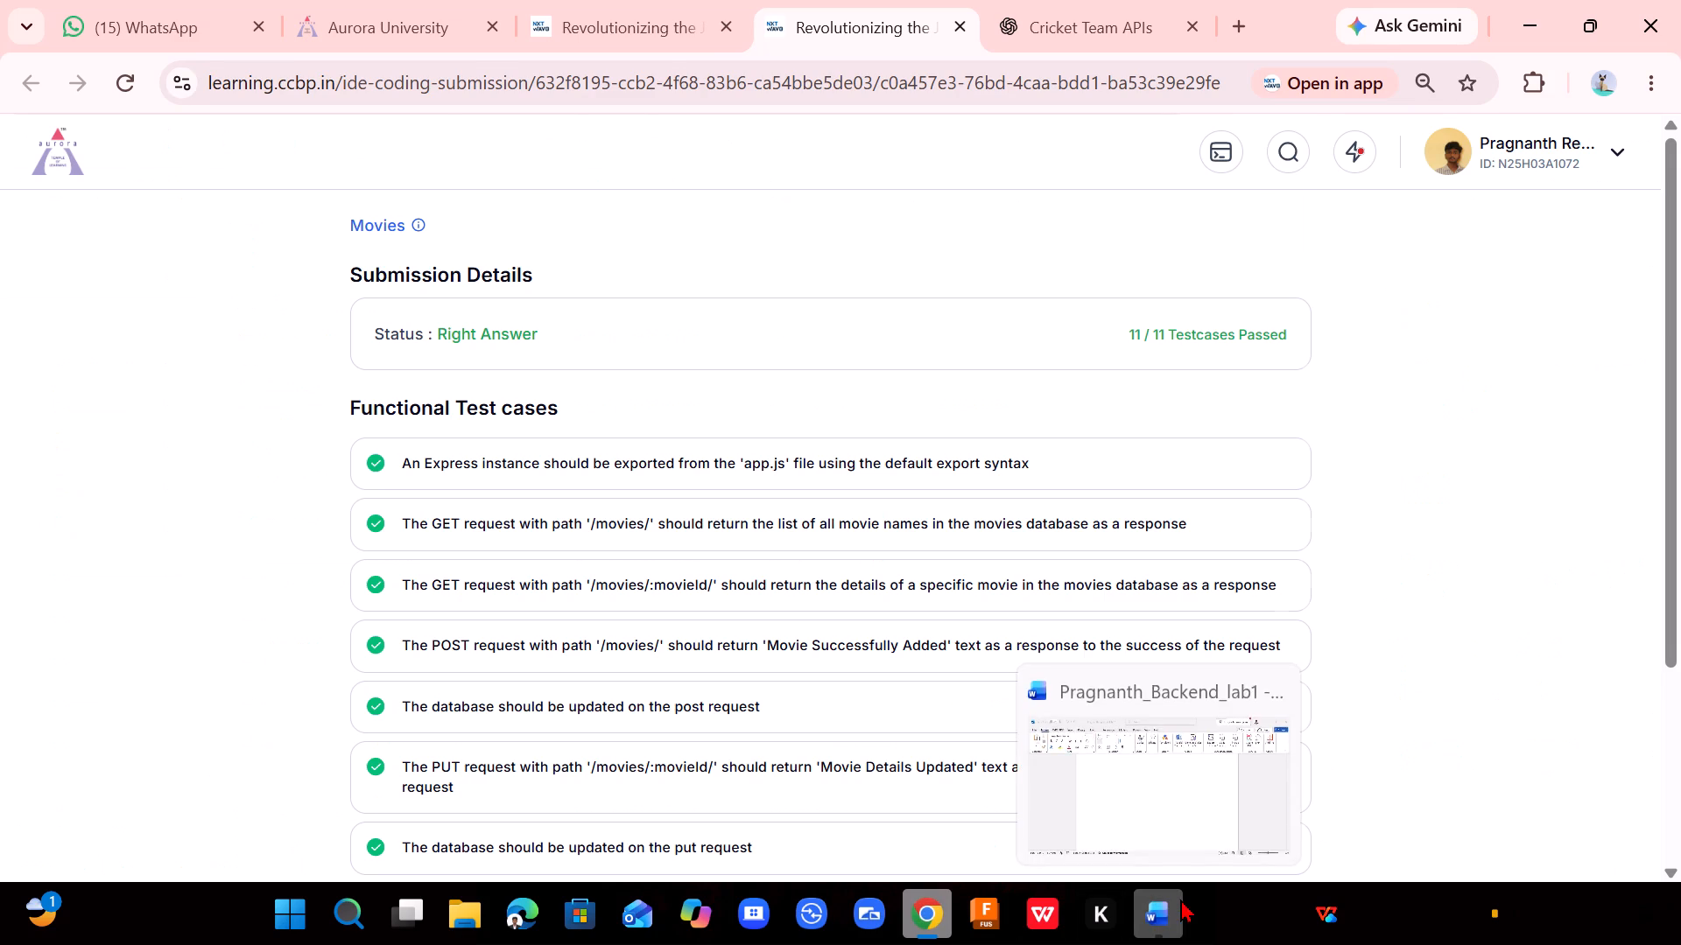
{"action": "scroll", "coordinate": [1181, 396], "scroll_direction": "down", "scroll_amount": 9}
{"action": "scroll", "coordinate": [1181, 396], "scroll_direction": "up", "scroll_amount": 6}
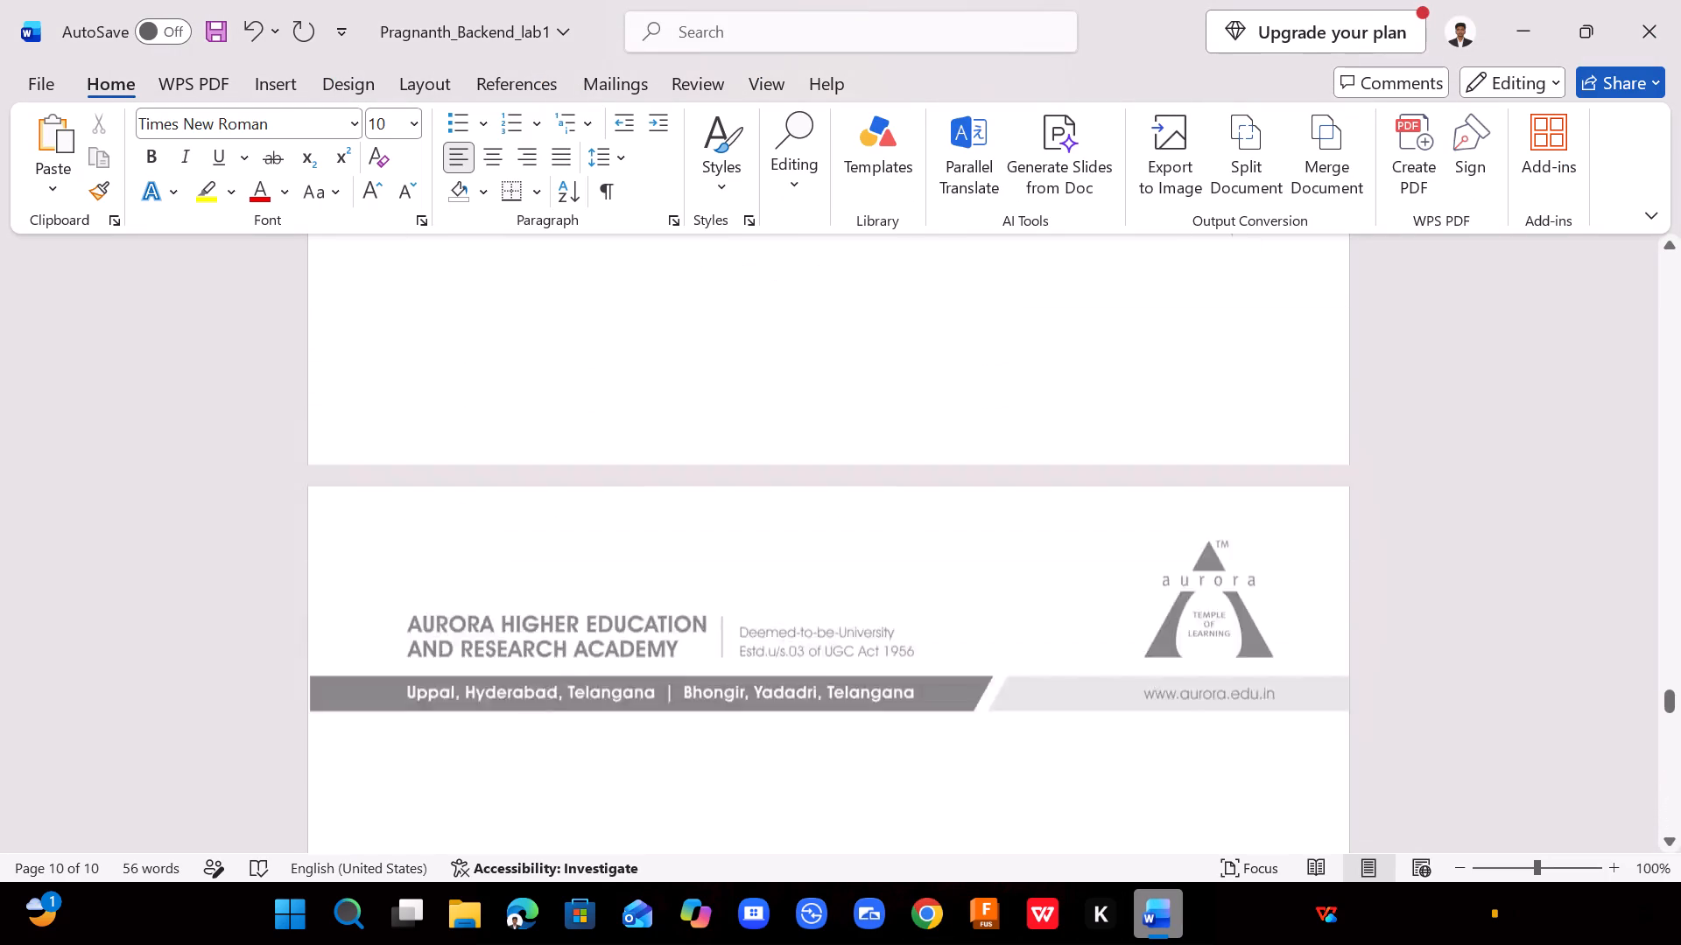
Delete the leftover 5.Get A string, 4.Gadgets Page and API Routing headings and the blank space between them, working back toward the Movies section.
{"action": "scroll", "coordinate": [1181, 396], "scroll_direction": "up", "scroll_amount": 1}
{"action": "scroll", "coordinate": [1181, 396], "scroll_direction": "down", "scroll_amount": 13}
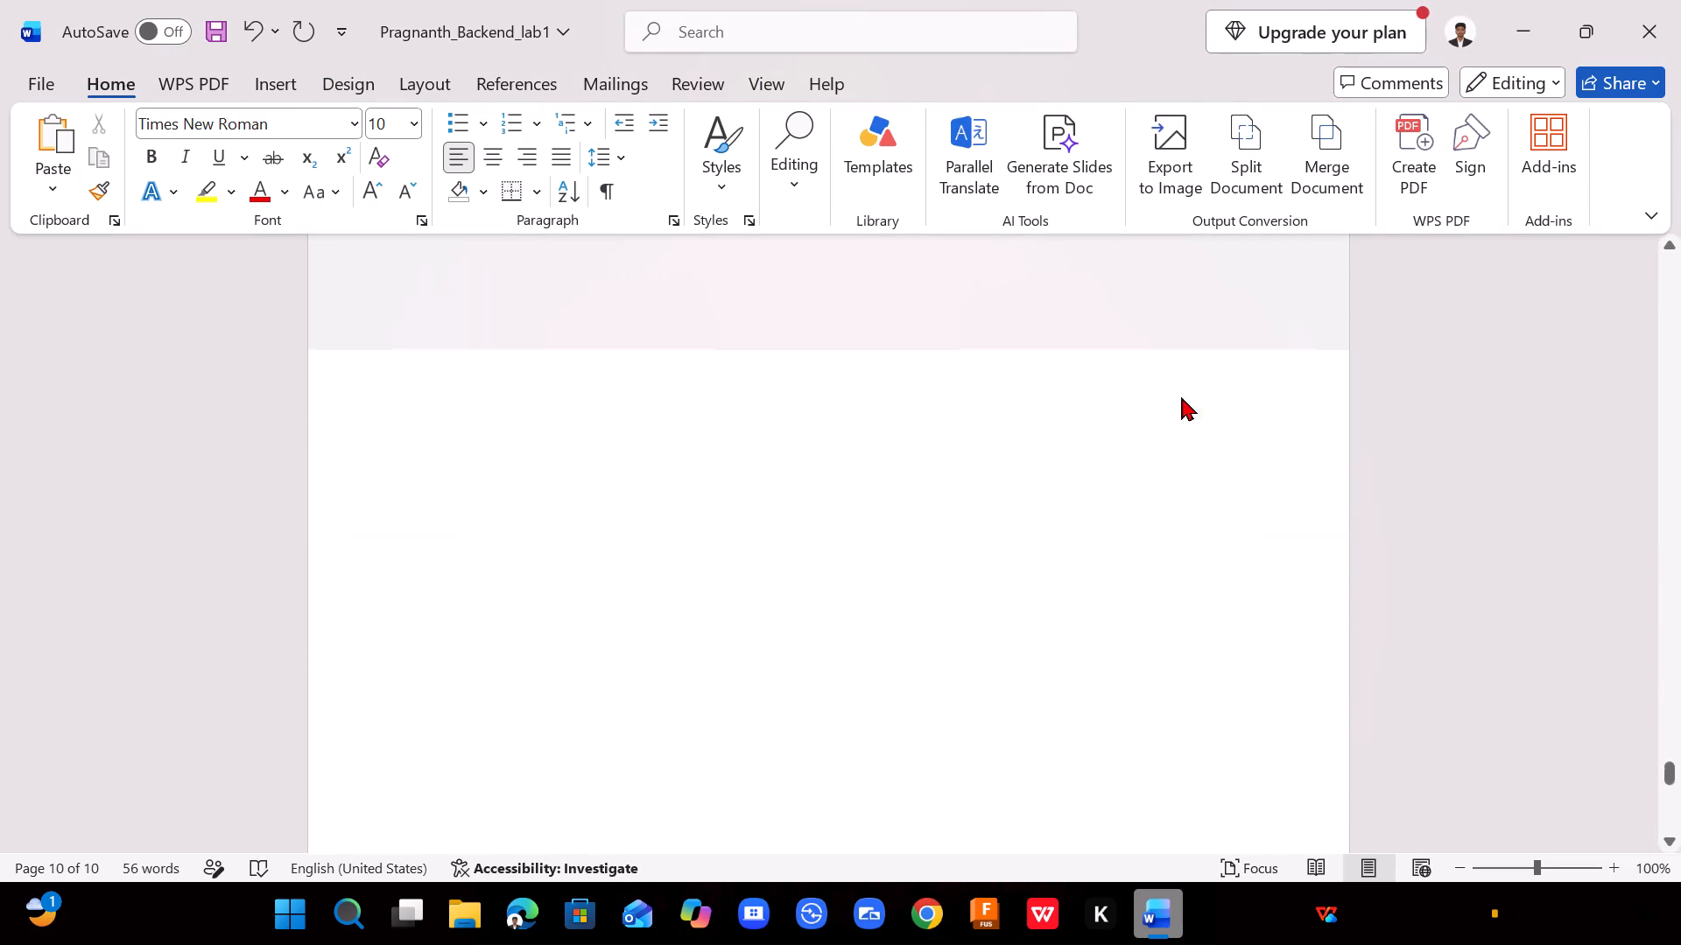
{"action": "scroll", "coordinate": [1181, 396], "scroll_direction": "down", "scroll_amount": 4}
{"action": "scroll", "coordinate": [1181, 396], "scroll_direction": "up", "scroll_amount": 16}
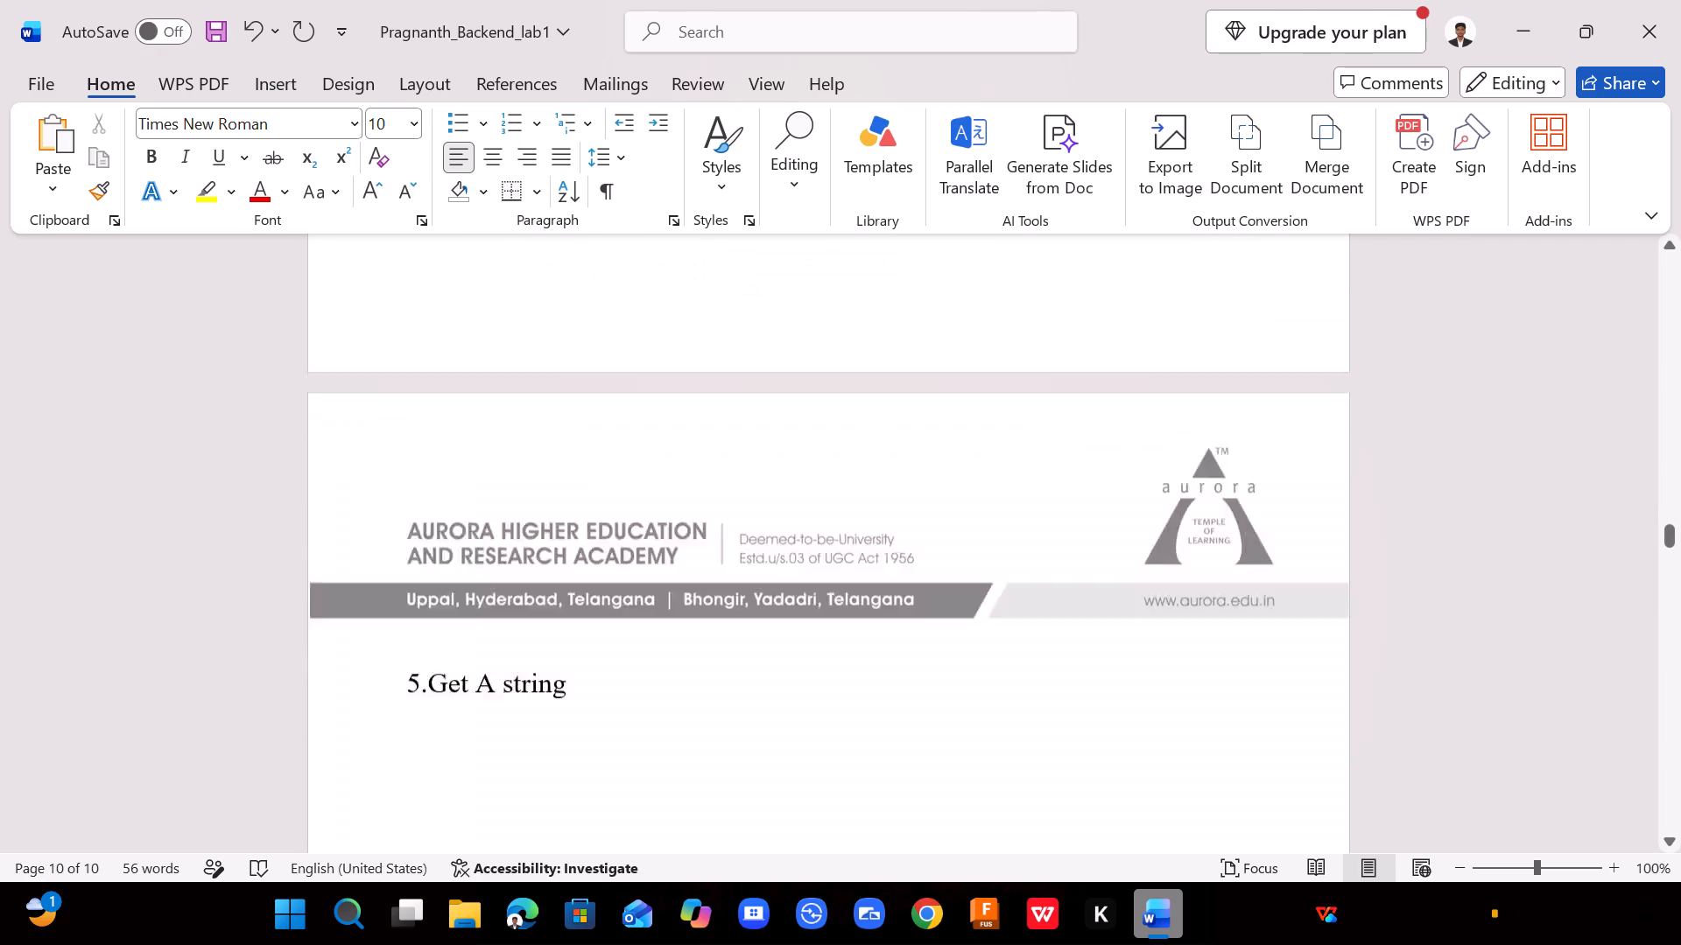
{"action": "scroll", "coordinate": [1181, 396], "scroll_direction": "up", "scroll_amount": 1}
{"action": "scroll", "coordinate": [1181, 396], "scroll_direction": "down", "scroll_amount": 3}
{"action": "left_click", "coordinate": [901, 623]}
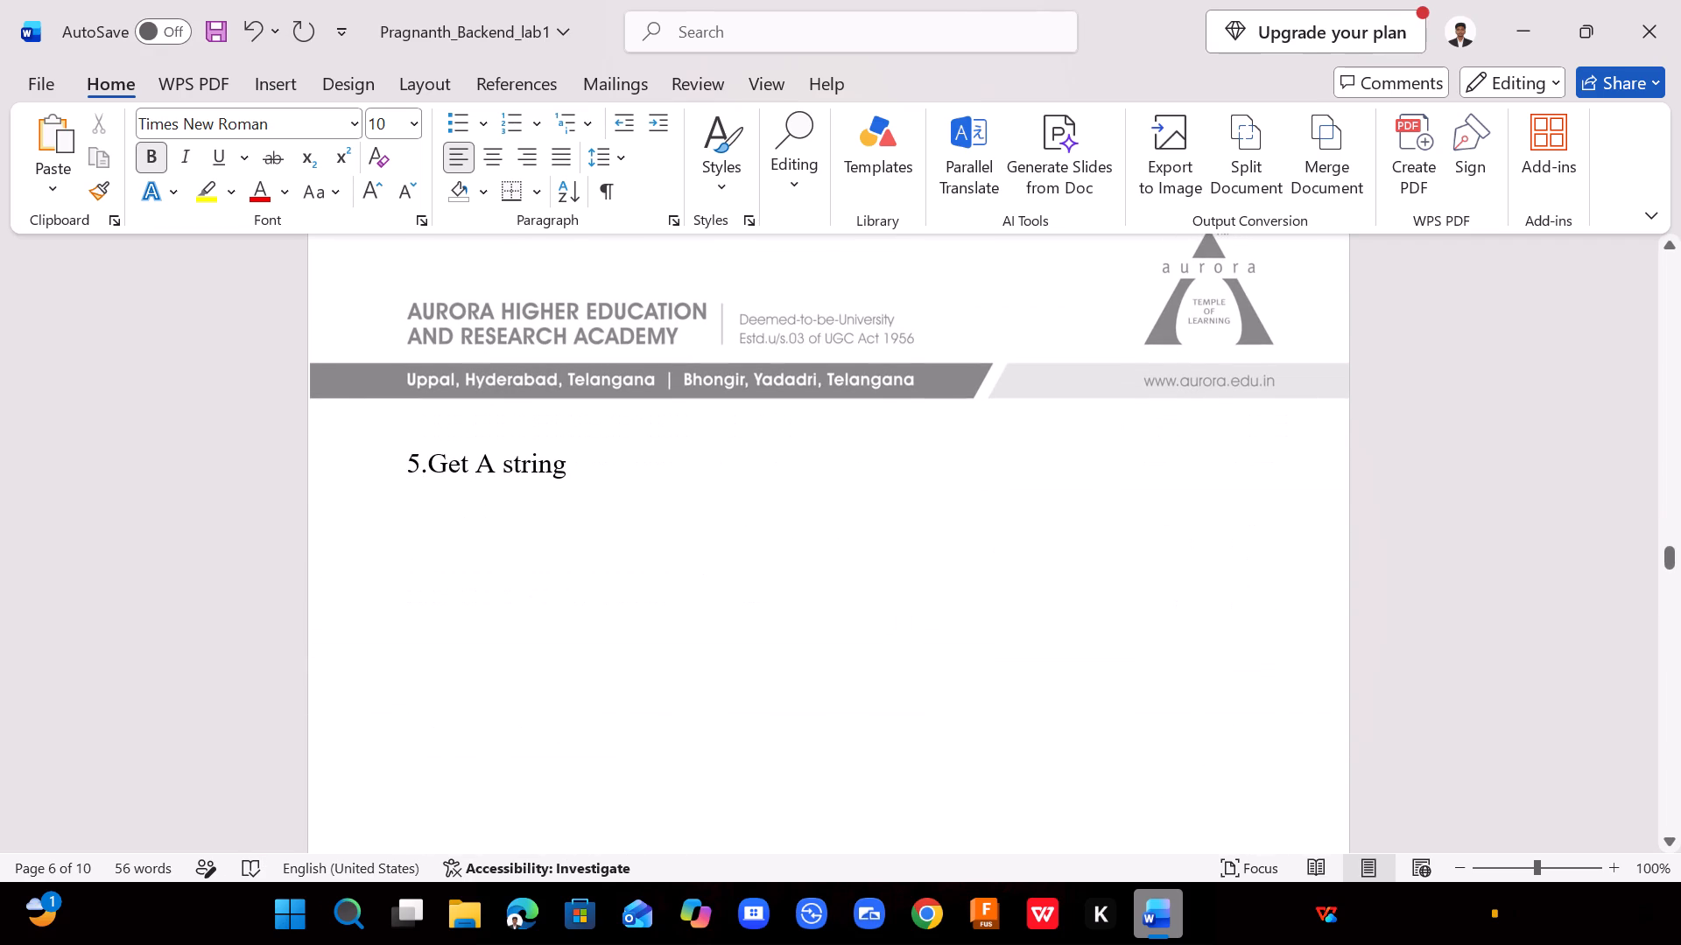
{"action": "key", "text": "BackSpace"}
{"action": "key", "text": "BackSpace"}
{"action": "key", "text": "BackSpace"}
{"action": "key", "text": "BackSpace"}
{"action": "key", "text": "BackSpace"}
{"action": "key", "text": "BackSpace"}
{"action": "key", "text": "BackSpace"}
{"action": "key", "text": "BackSpace"}
{"action": "key", "text": "BackSpace"}
{"action": "key", "text": "BackSpace"}
{"action": "key", "text": "BackSpace"}
{"action": "key", "text": "BackSpace"}
{"action": "key", "text": "BackSpace"}
{"action": "key", "text": "BackSpace"}
{"action": "key", "text": "BackSpace"}
{"action": "key", "text": "BackSpace"}
{"action": "key", "text": "BackSpace"}
{"action": "key", "text": "BackSpace"}
{"action": "key", "text": "BackSpace"}
{"action": "key", "text": "BackSpace"}
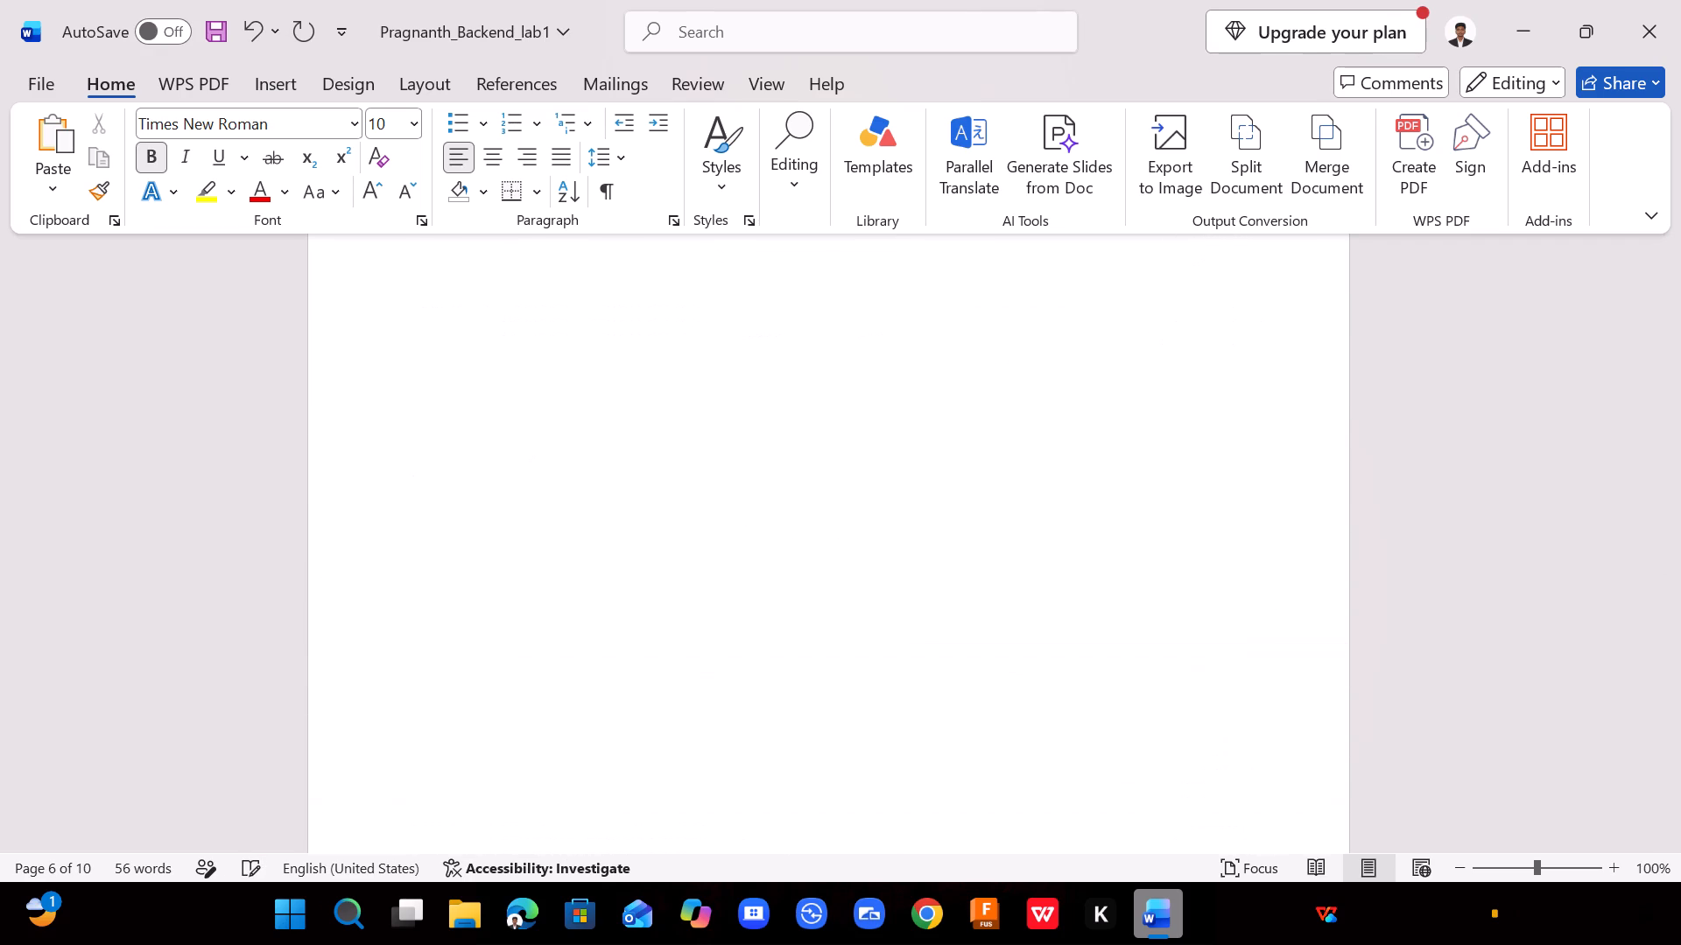
{"action": "key", "text": "BackSpace"}
{"action": "key", "text": "BackSpace"}
{"action": "key", "text": "BackSpace"}
{"action": "key", "text": "BackSpace"}
{"action": "key", "text": "BackSpace"}
{"action": "key", "text": "BackSpace"}
{"action": "key", "text": "BackSpace"}
{"action": "key", "text": "BackSpace"}
{"action": "key", "text": "BackSpace"}
{"action": "key", "text": "BackSpace"}
{"action": "key", "text": "BackSpace"}
{"action": "key", "text": "BackSpace"}
{"action": "key", "text": "BackSpace"}
{"action": "key", "text": "BackSpace"}
{"action": "key", "text": "BackSpace"}
{"action": "key", "text": "BackSpace"}
{"action": "key", "text": "BackSpace"}
{"action": "key", "text": "BackSpace"}
{"action": "key", "text": "BackSpace"}
{"action": "key", "text": "BackSpace"}
Check the end of the Movies section and undo the last deletions to restore its submission details screenshot below the code capture.
{"action": "scroll", "coordinate": [901, 623], "scroll_direction": "up", "scroll_amount": 1}
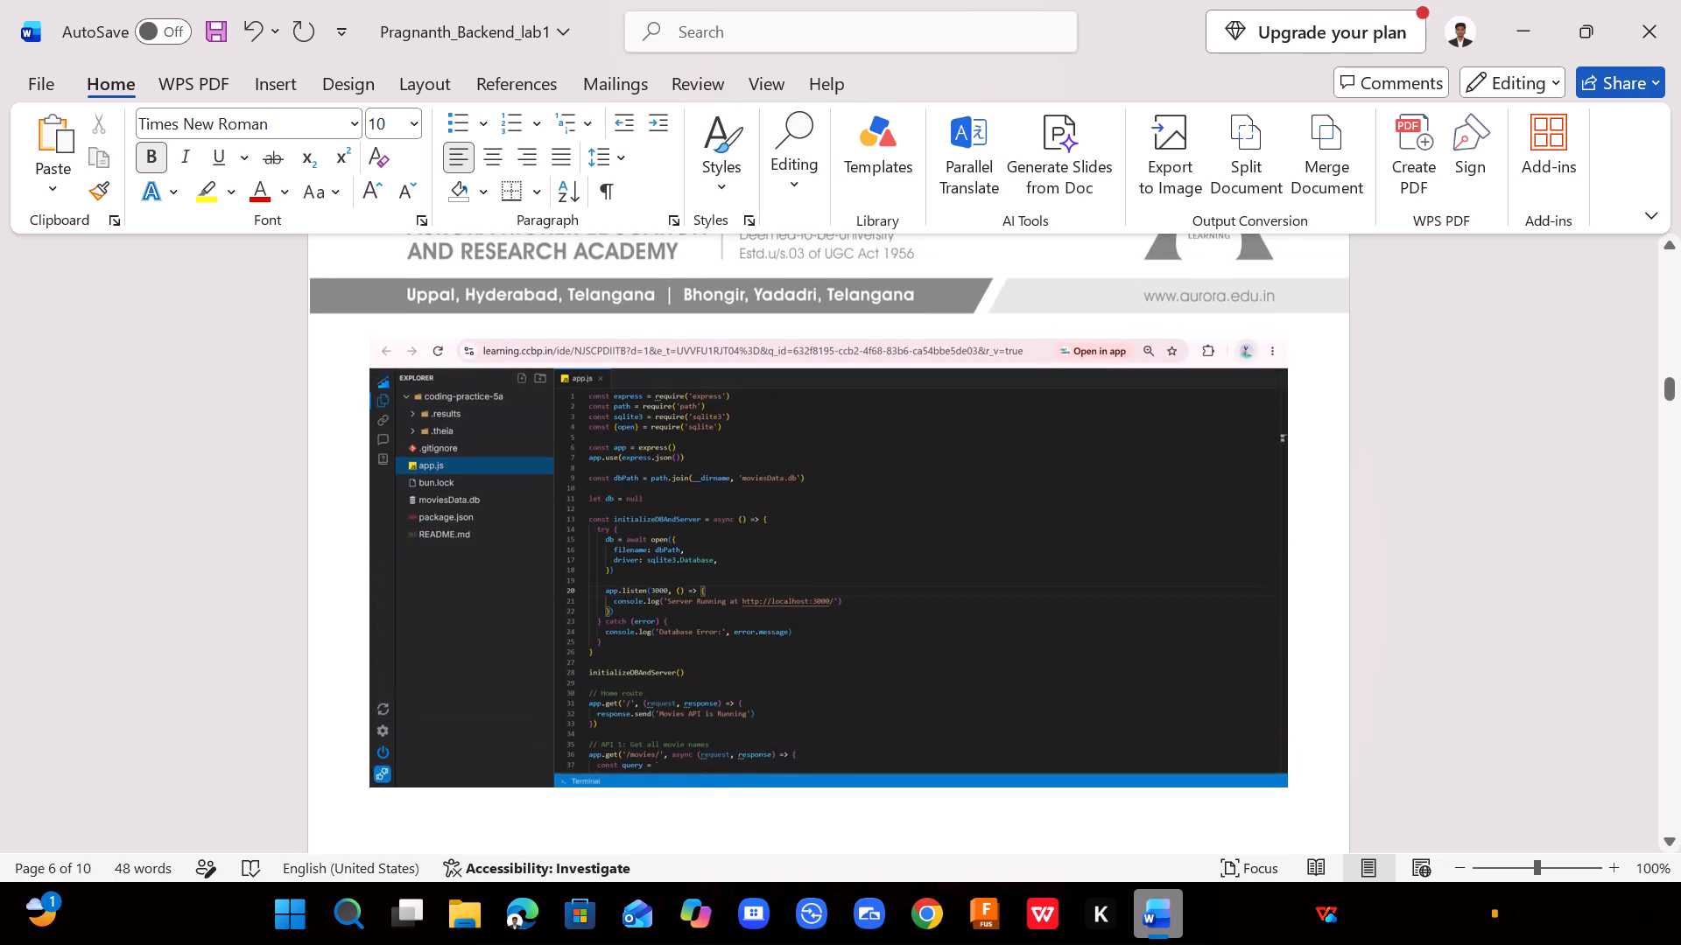
{"action": "scroll", "coordinate": [901, 623], "scroll_direction": "up", "scroll_amount": 2}
{"action": "scroll", "coordinate": [901, 623], "scroll_direction": "down", "scroll_amount": 2}
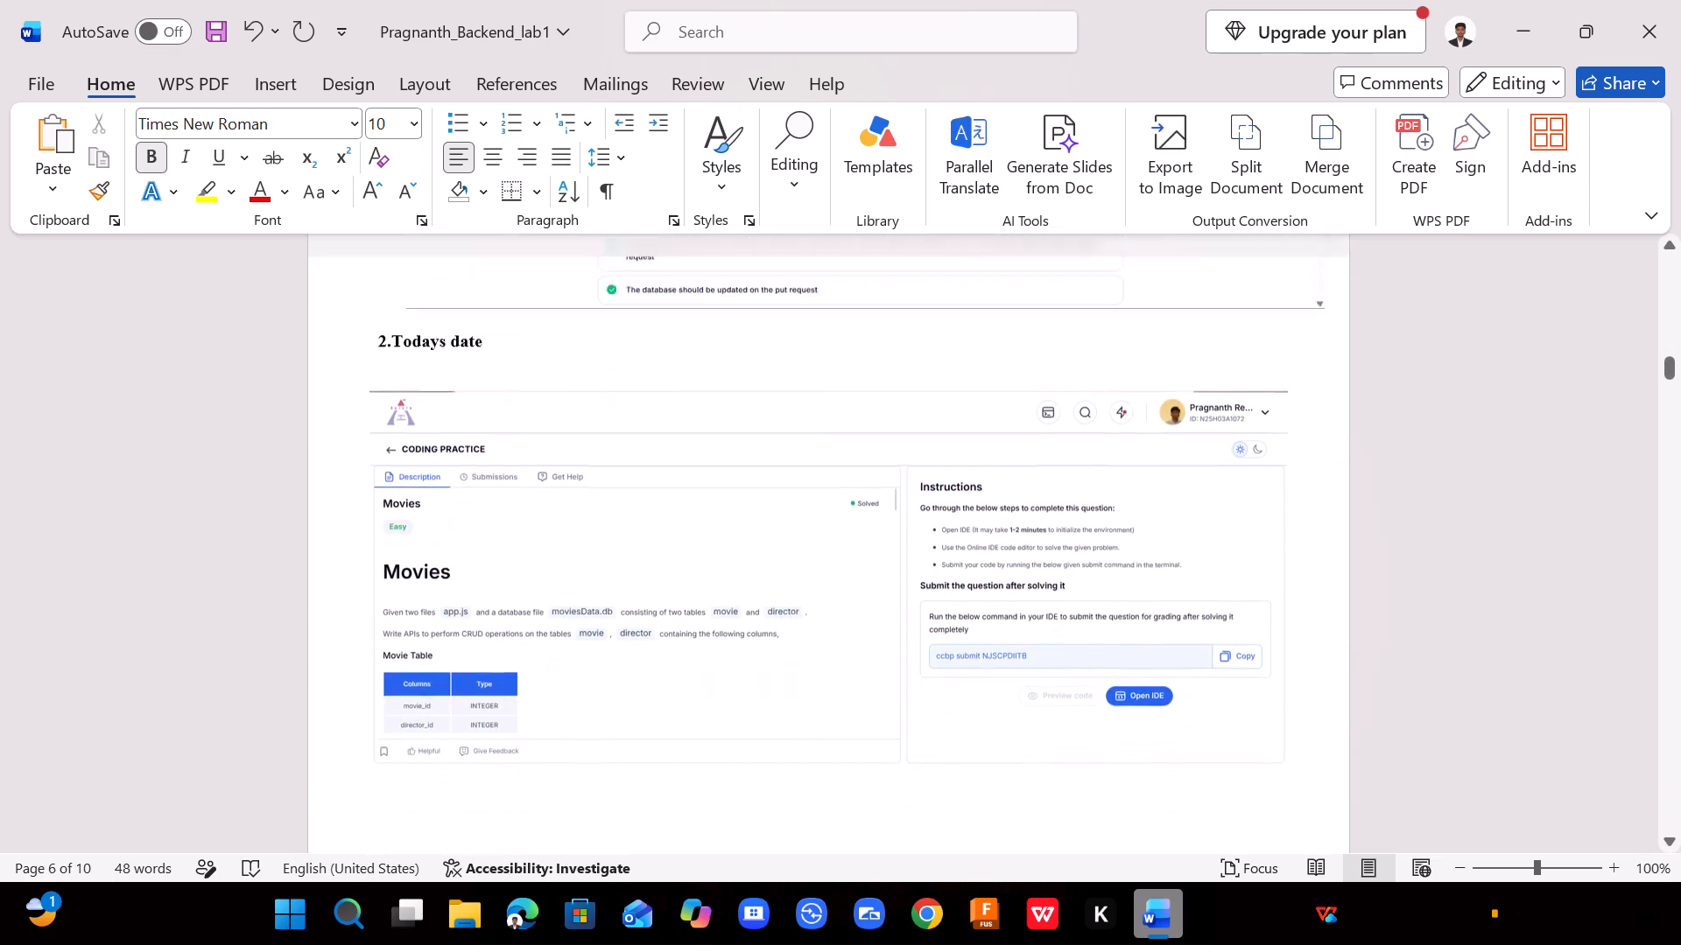
{"action": "scroll", "coordinate": [901, 623], "scroll_direction": "down", "scroll_amount": 2}
{"action": "scroll", "coordinate": [901, 623], "scroll_direction": "up", "scroll_amount": 2}
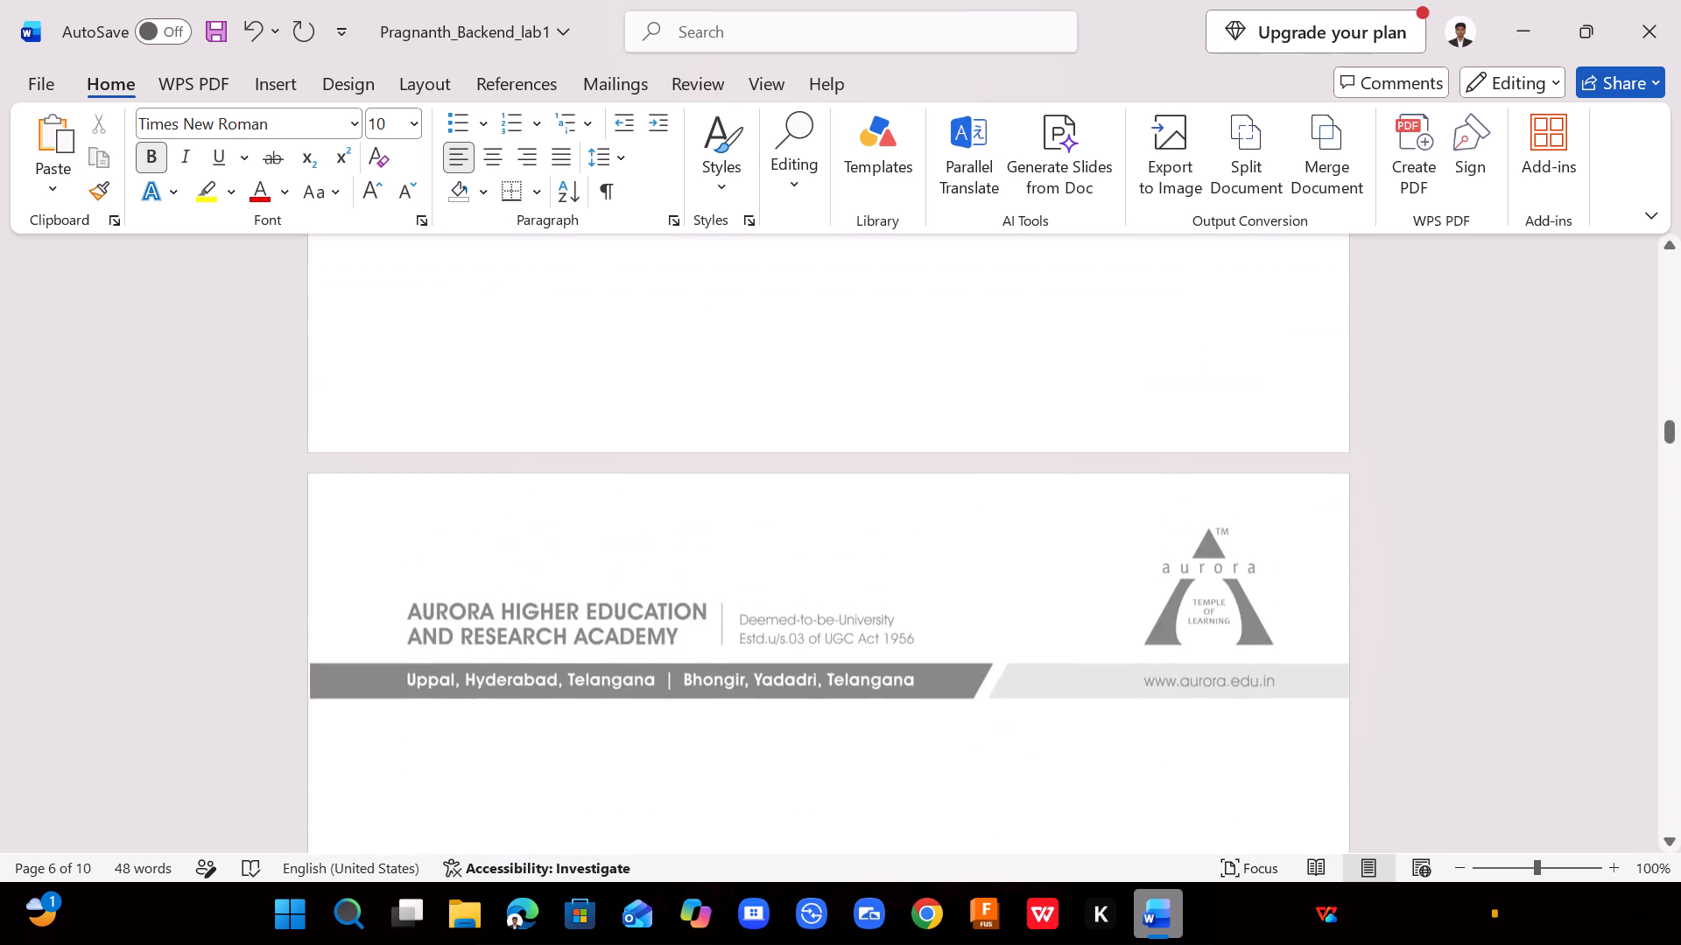
{"action": "scroll", "coordinate": [901, 623], "scroll_direction": "up", "scroll_amount": 1}
{"action": "key", "text": "ctrl+z"}
{"action": "scroll", "coordinate": [901, 623], "scroll_direction": "down", "scroll_amount": 1}
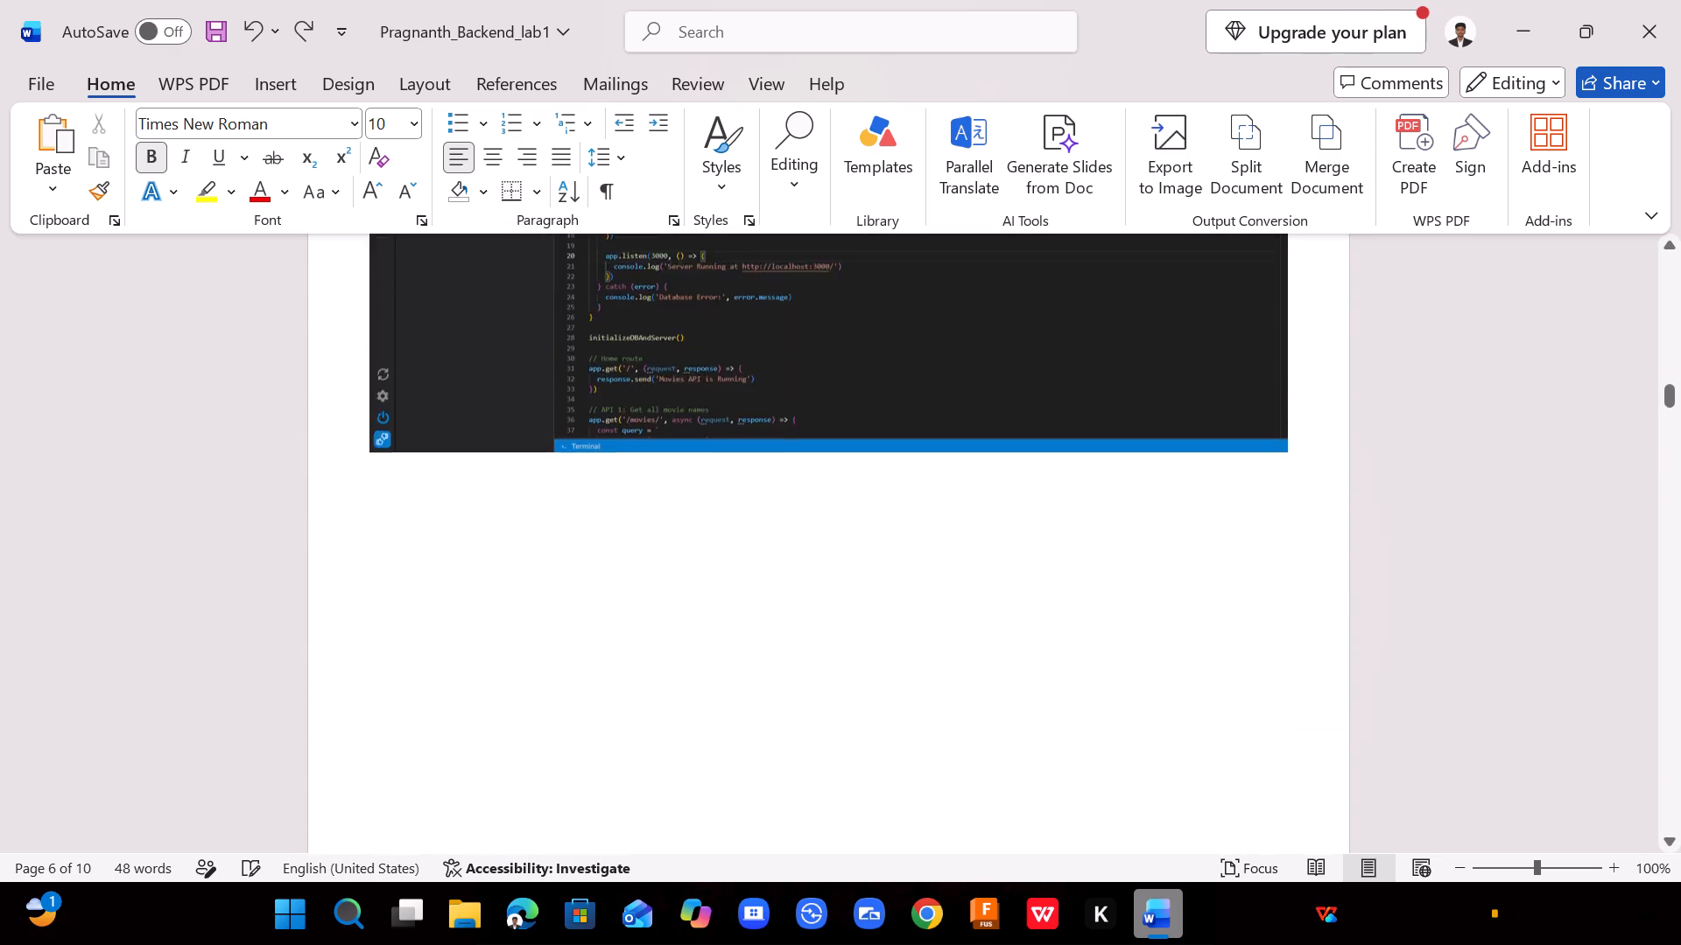
{"action": "scroll", "coordinate": [901, 623], "scroll_direction": "down", "scroll_amount": 1}
{"action": "key", "text": "ctrl+z"}
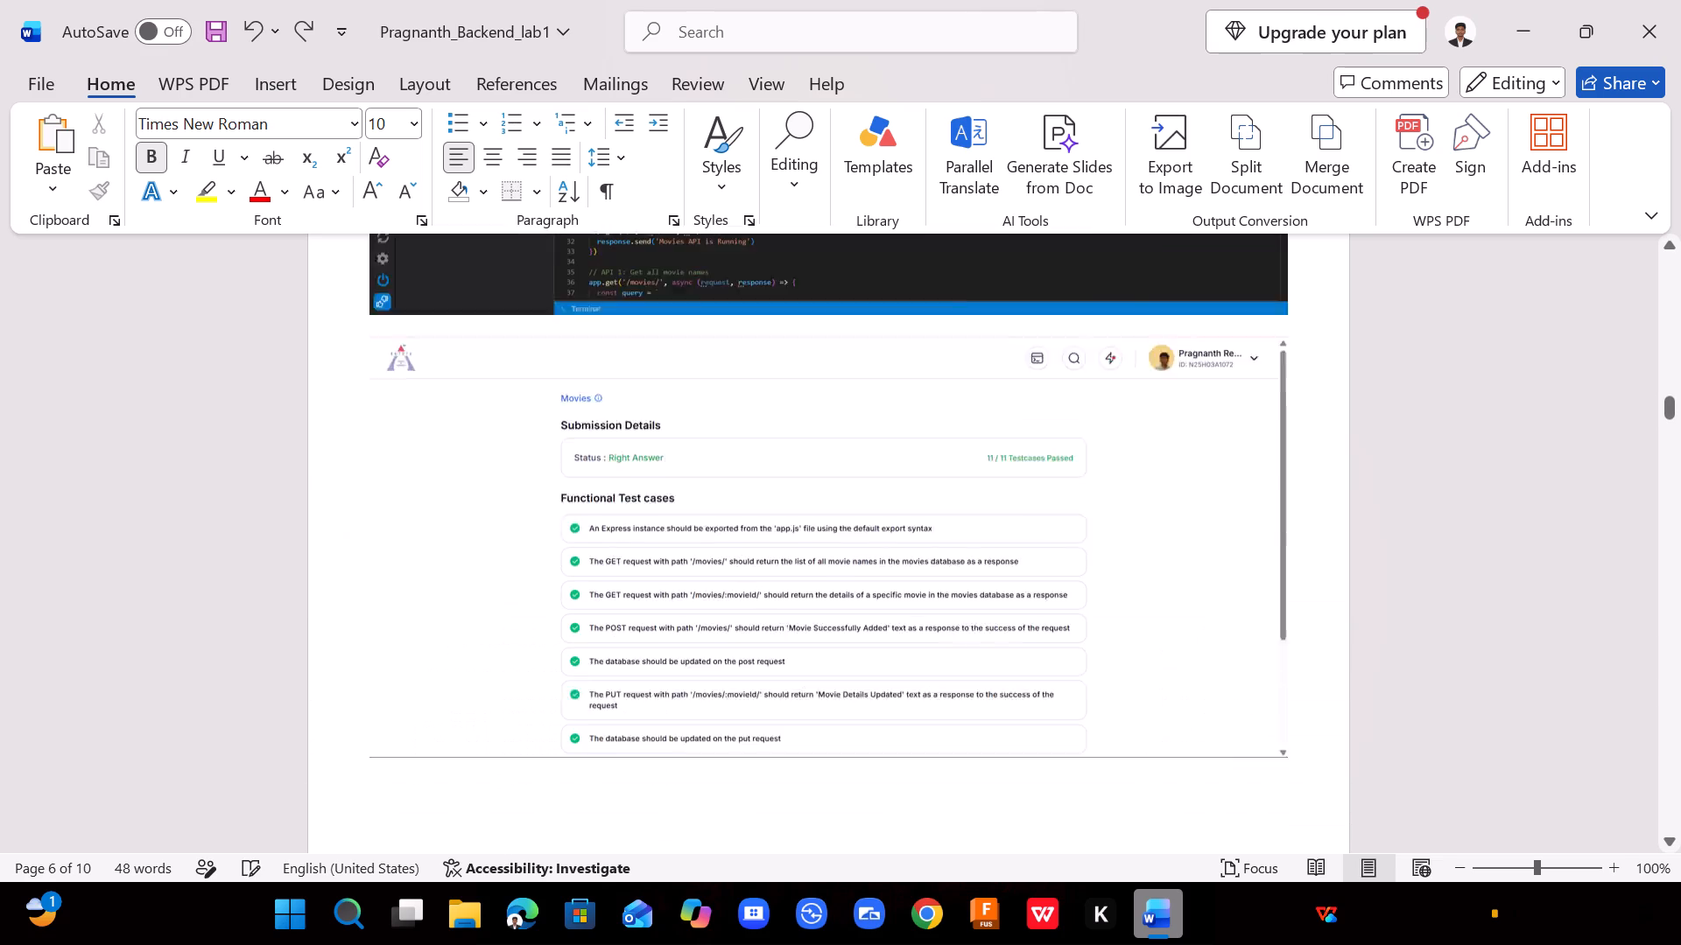
{"action": "scroll", "coordinate": [901, 623], "scroll_direction": "down", "scroll_amount": 4}
{"action": "scroll", "coordinate": [901, 623], "scroll_direction": "up", "scroll_amount": 11}
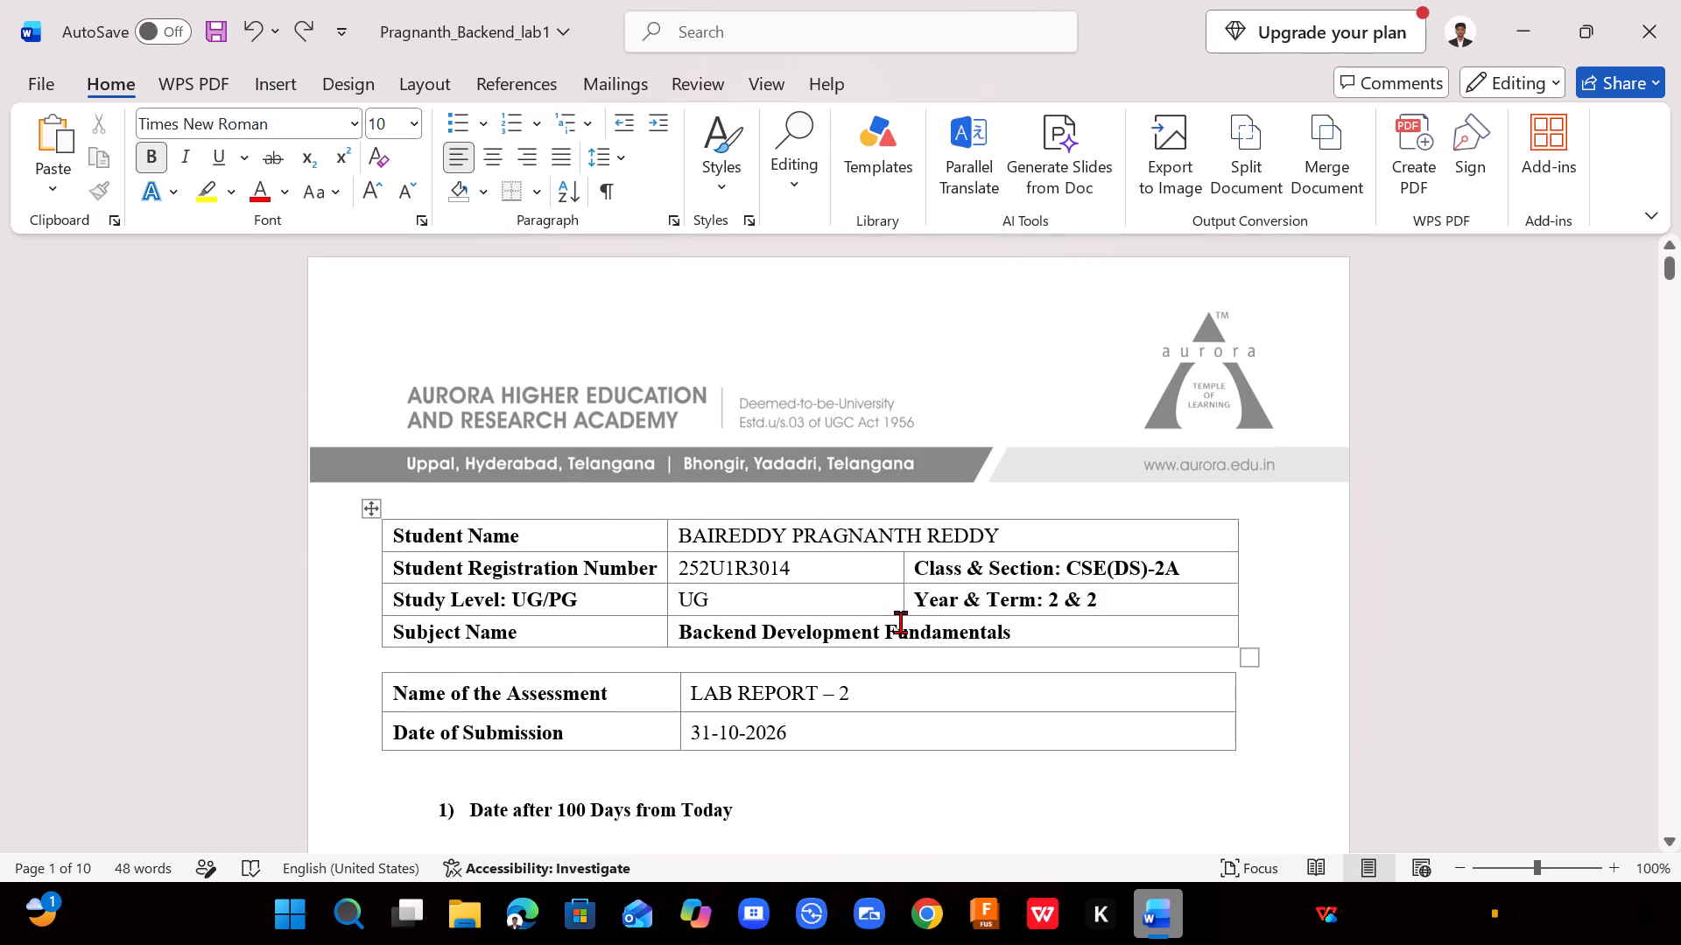
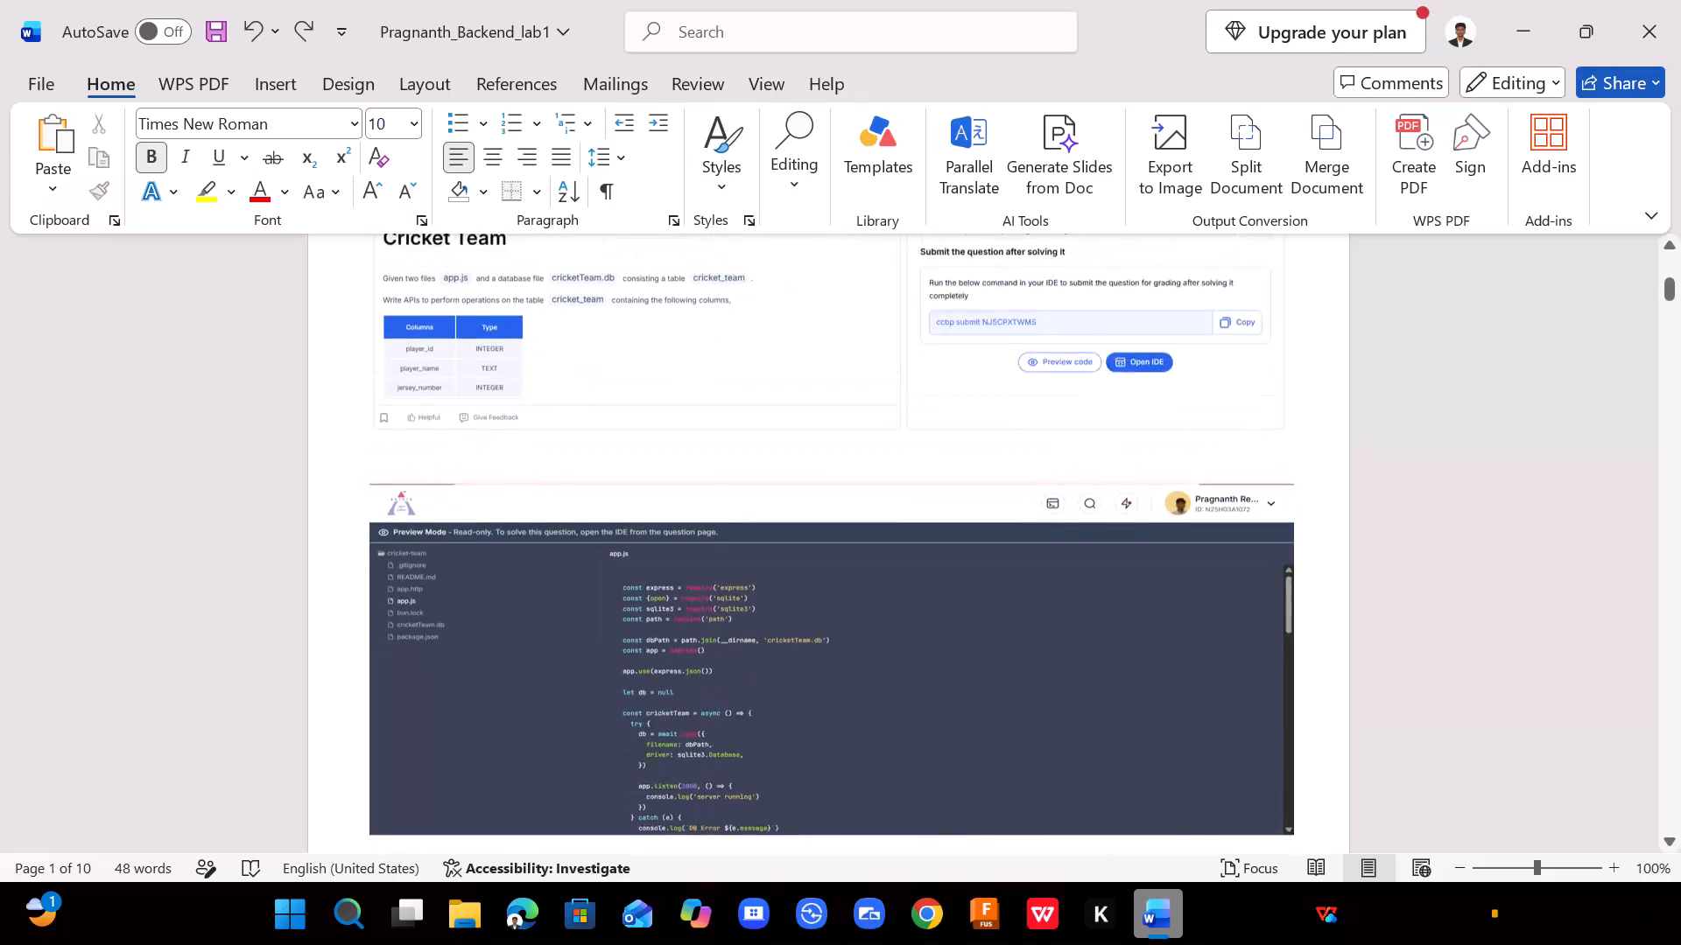
Change the "2.Todays date" heading above the Movies question capture to "2.Movies".
{"action": "scroll", "coordinate": [901, 623], "scroll_direction": "down", "scroll_amount": 3}
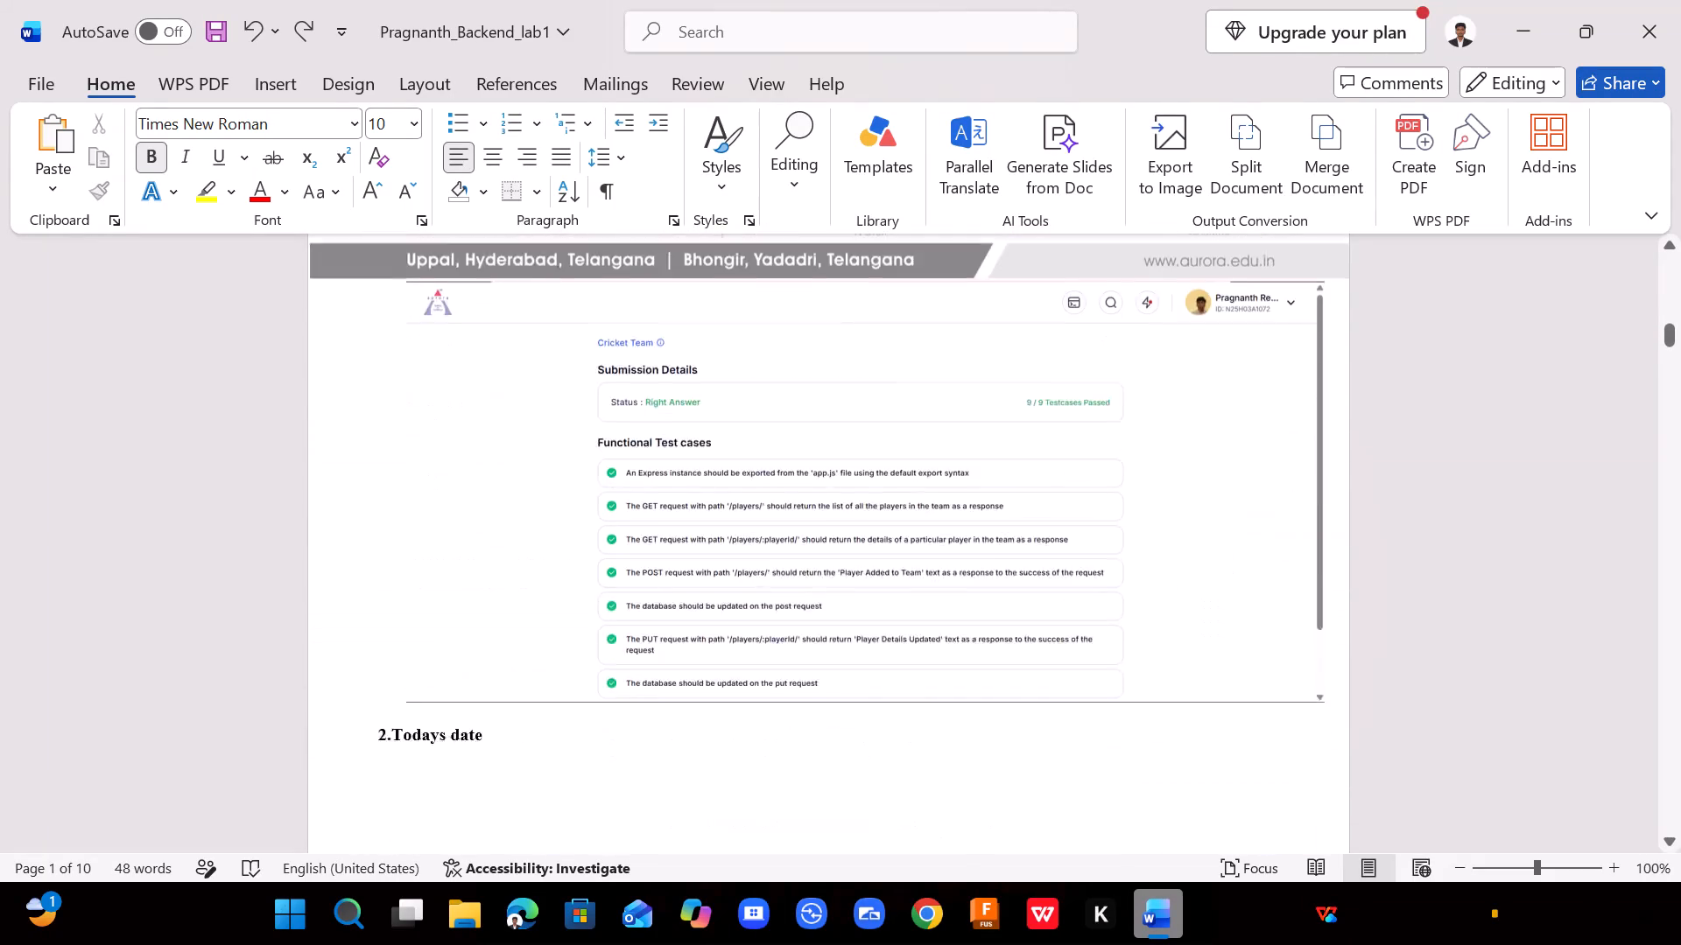
{"action": "scroll", "coordinate": [901, 623], "scroll_direction": "down", "scroll_amount": 3}
{"action": "scroll", "coordinate": [901, 623], "scroll_direction": "up", "scroll_amount": 1}
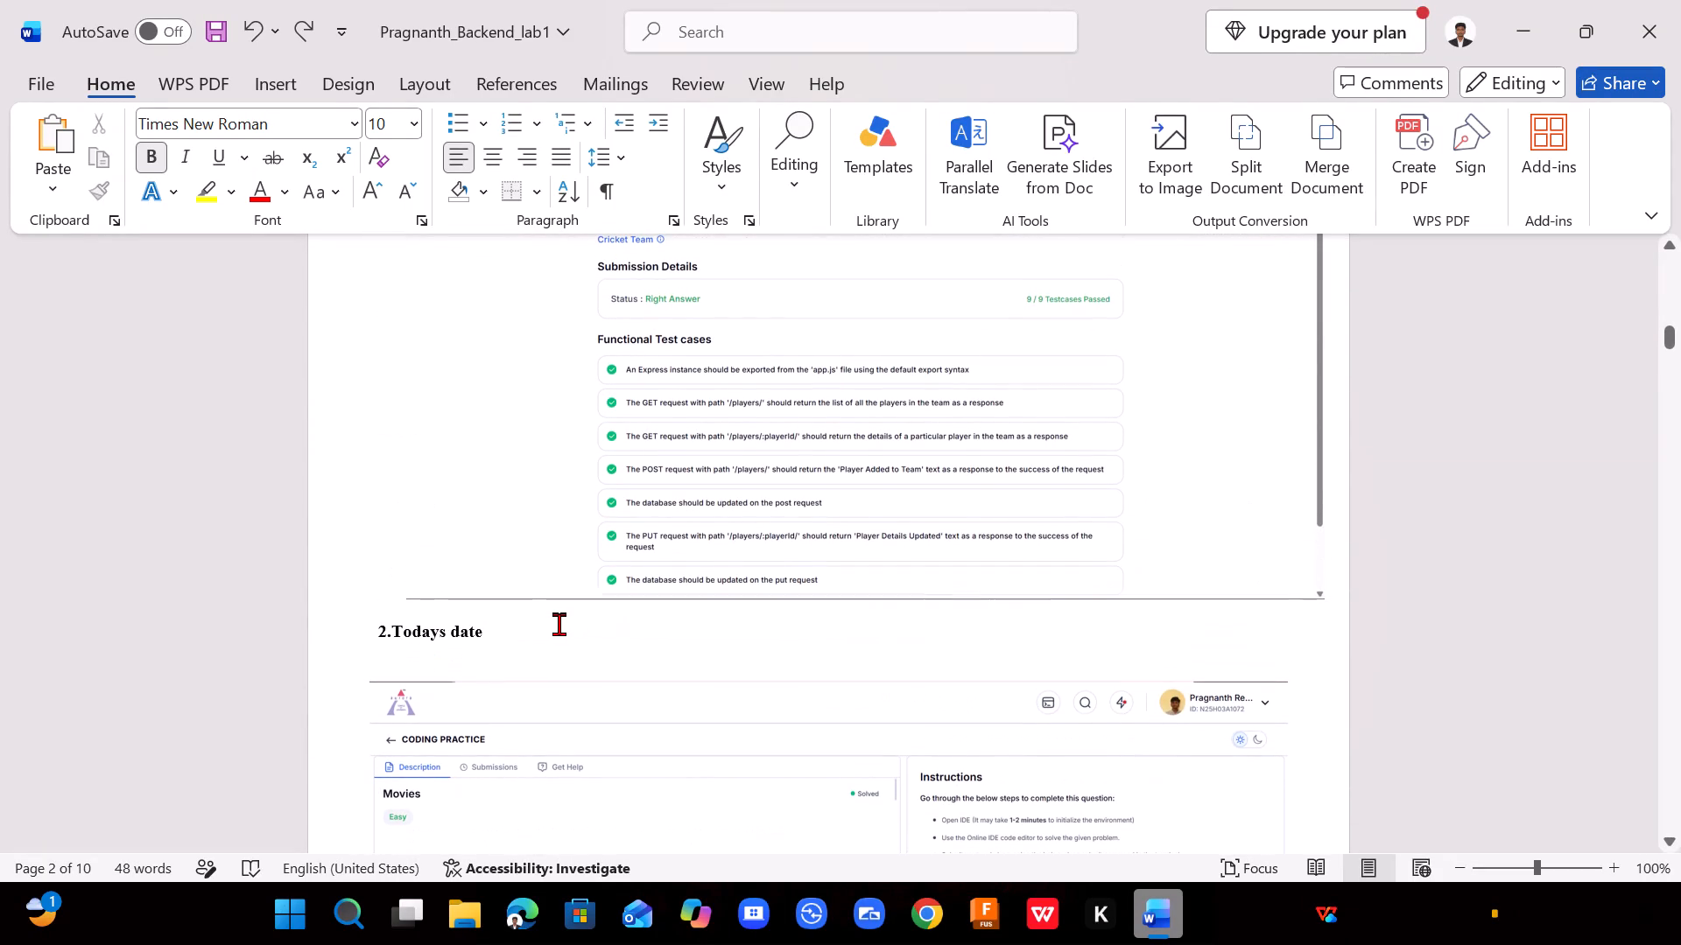
{"action": "left_click", "coordinate": [559, 625]}
{"action": "key", "text": "BackSpace"}
{"action": "key", "text": "BackSpace"}
{"action": "key", "text": "BackSpace"}
{"action": "key", "text": "BackSpace"}
{"action": "key", "text": "BackSpace"}
{"action": "key", "text": "BackSpace"}
{"action": "key", "text": "BackSpace"}
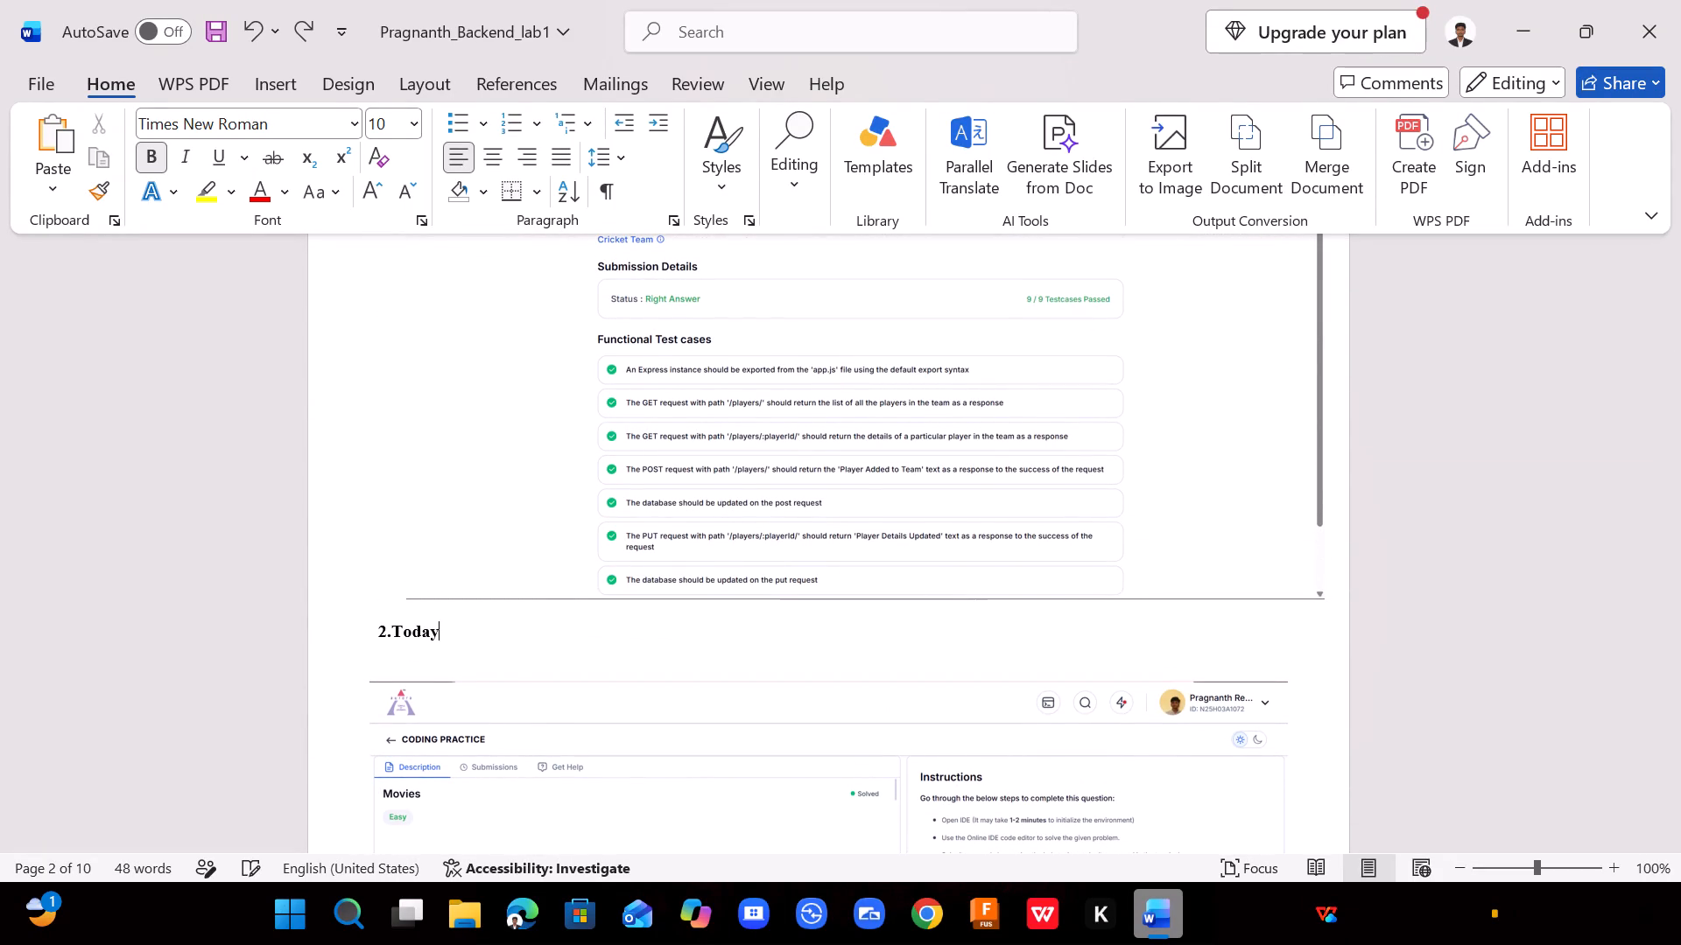
{"action": "key", "text": "BackSpace"}
{"action": "key", "text": "BackSpace"}
{"action": "key", "text": "BackSpace"}
{"action": "key", "text": "BackSpace"}
{"action": "key", "text": "BackSpace"}
{"action": "type", "text": "vies"}
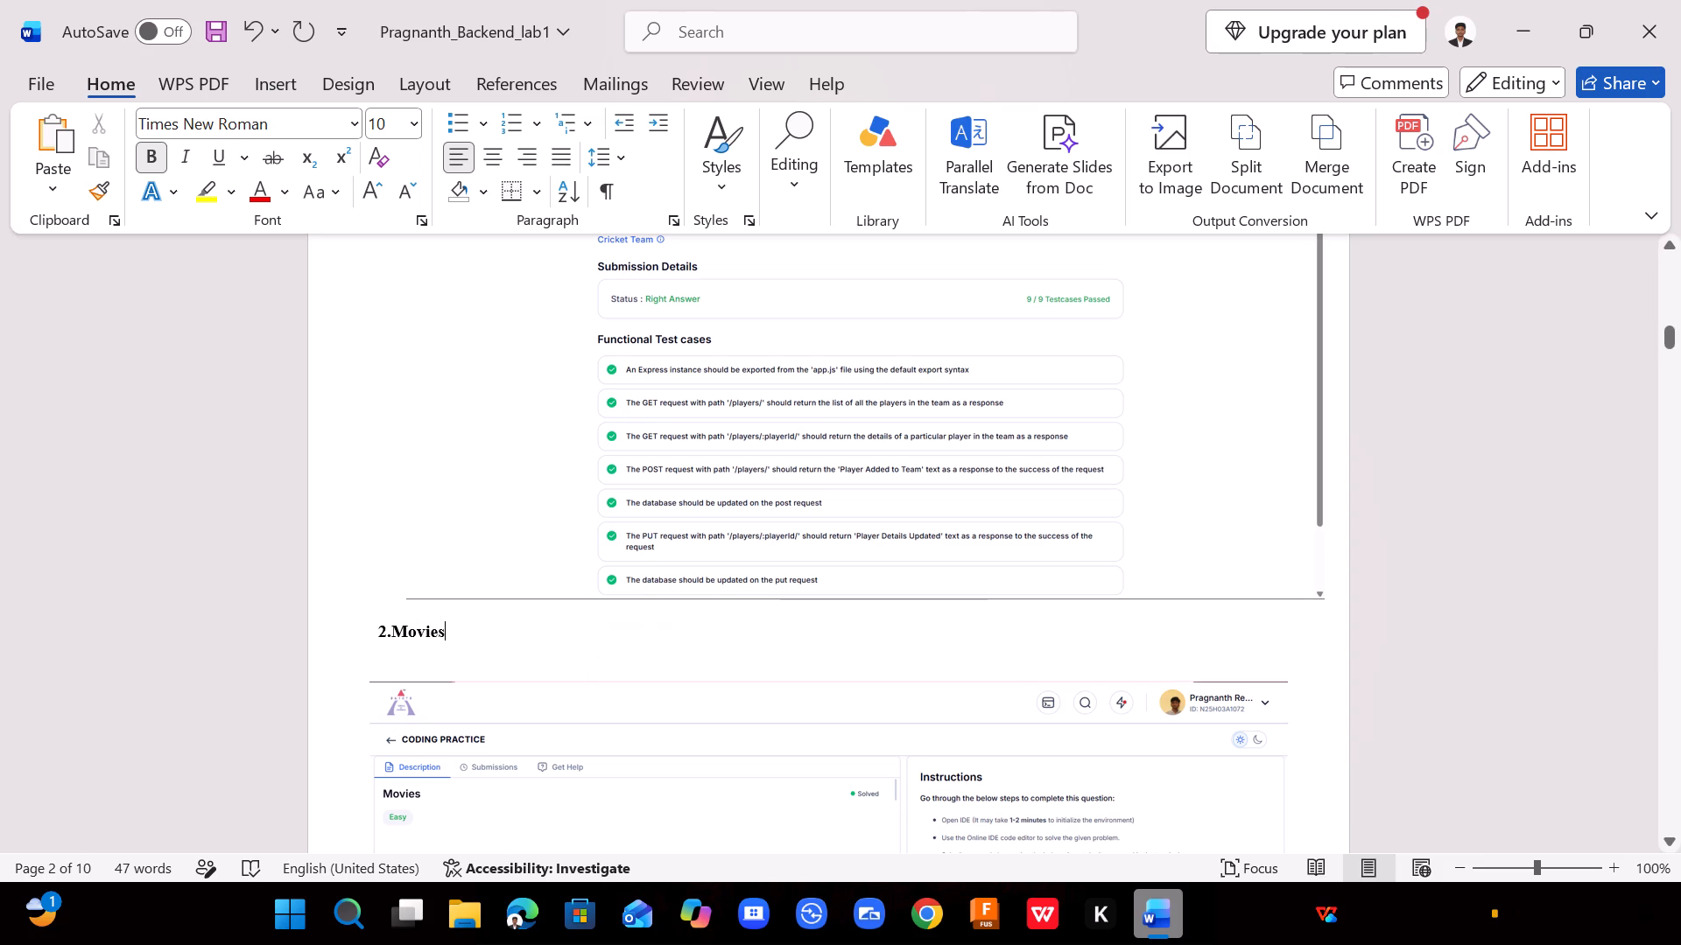
Replace the first question heading, "Date after 100 Days from Today", with "Cricket Team".
{"action": "scroll", "coordinate": [607, 627], "scroll_direction": "up", "scroll_amount": 5}
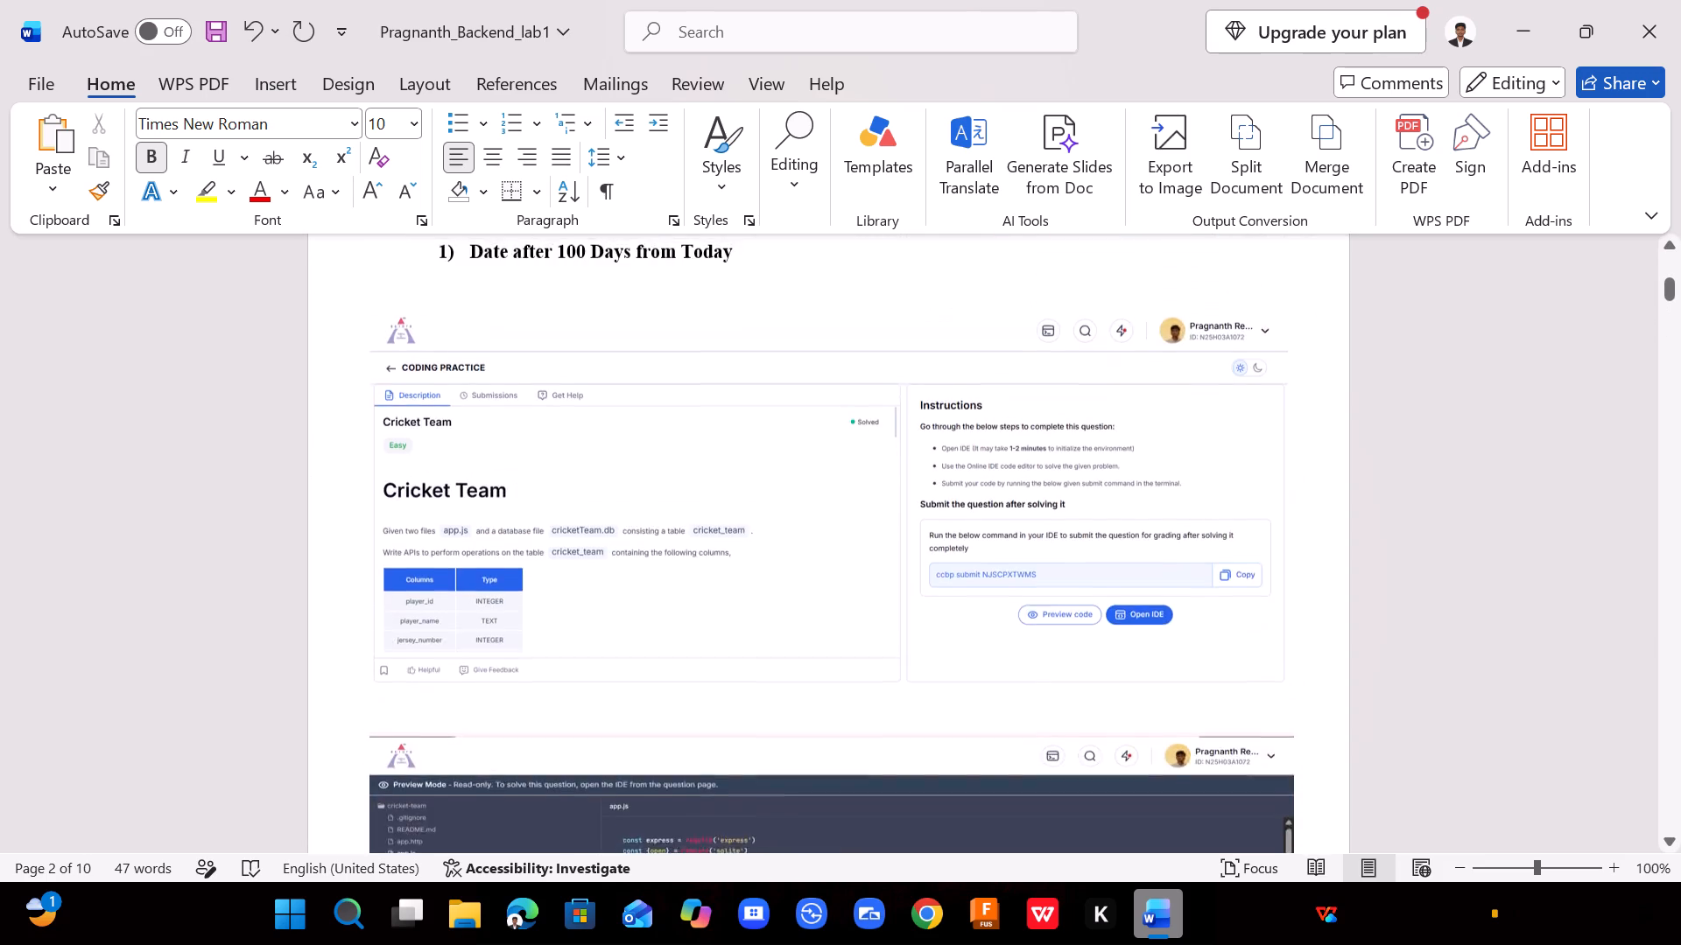
{"action": "scroll", "coordinate": [607, 627], "scroll_direction": "up", "scroll_amount": 1}
{"action": "scroll", "coordinate": [607, 627], "scroll_direction": "down", "scroll_amount": 1}
{"action": "left_click", "coordinate": [781, 563]}
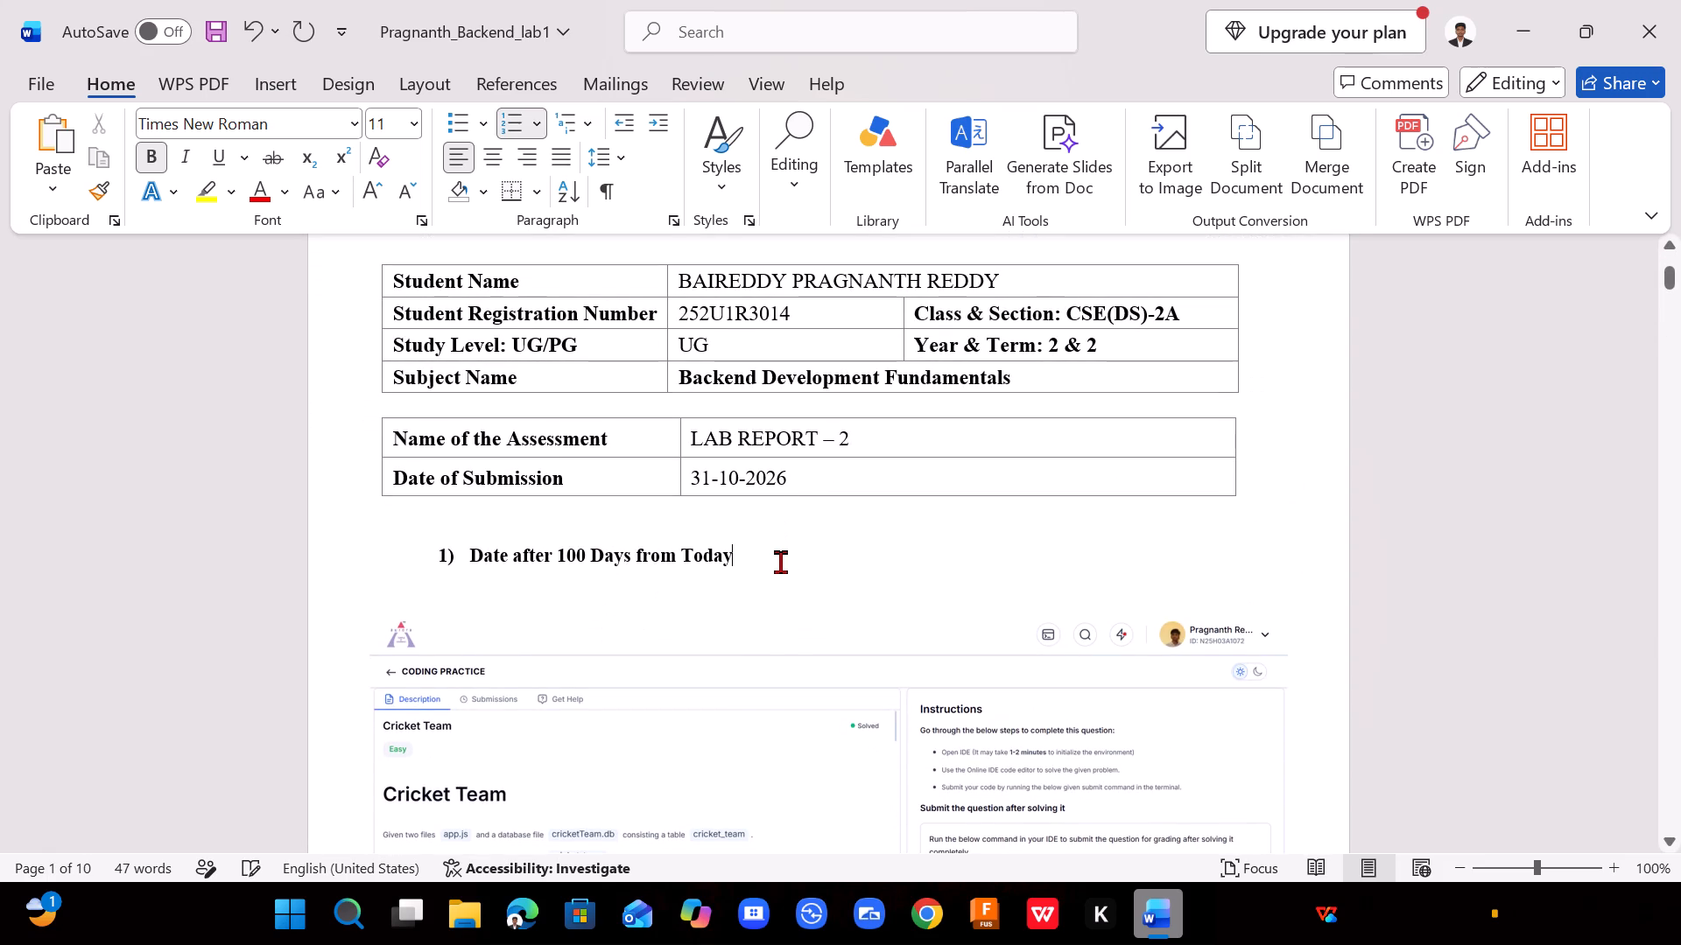
{"action": "key", "text": "BackSpace"}
{"action": "key", "text": "BackSpace"}
{"action": "key", "text": "BackSpace"}
{"action": "key", "text": "BackSpace"}
{"action": "key", "text": "BackSpace"}
{"action": "key", "text": "BackSpace"}
{"action": "key", "text": "BackSpace"}
{"action": "key", "text": "BackSpace"}
{"action": "key", "text": "BackSpace"}
{"action": "key", "text": "BackSpace"}
{"action": "key", "text": "BackSpace"}
{"action": "key", "text": "BackSpace"}
{"action": "key", "text": "BackSpace"}
{"action": "key", "text": "BackSpace"}
{"action": "key", "text": "BackSpace"}
{"action": "key", "text": "BackSpace"}
{"action": "key", "text": "BackSpace"}
{"action": "key", "text": "BackSpace"}
{"action": "key", "text": "BackSpace"}
{"action": "key", "text": "BackSpace"}
{"action": "key", "text": "BackSpace"}
{"action": "key", "text": "BackSpace"}
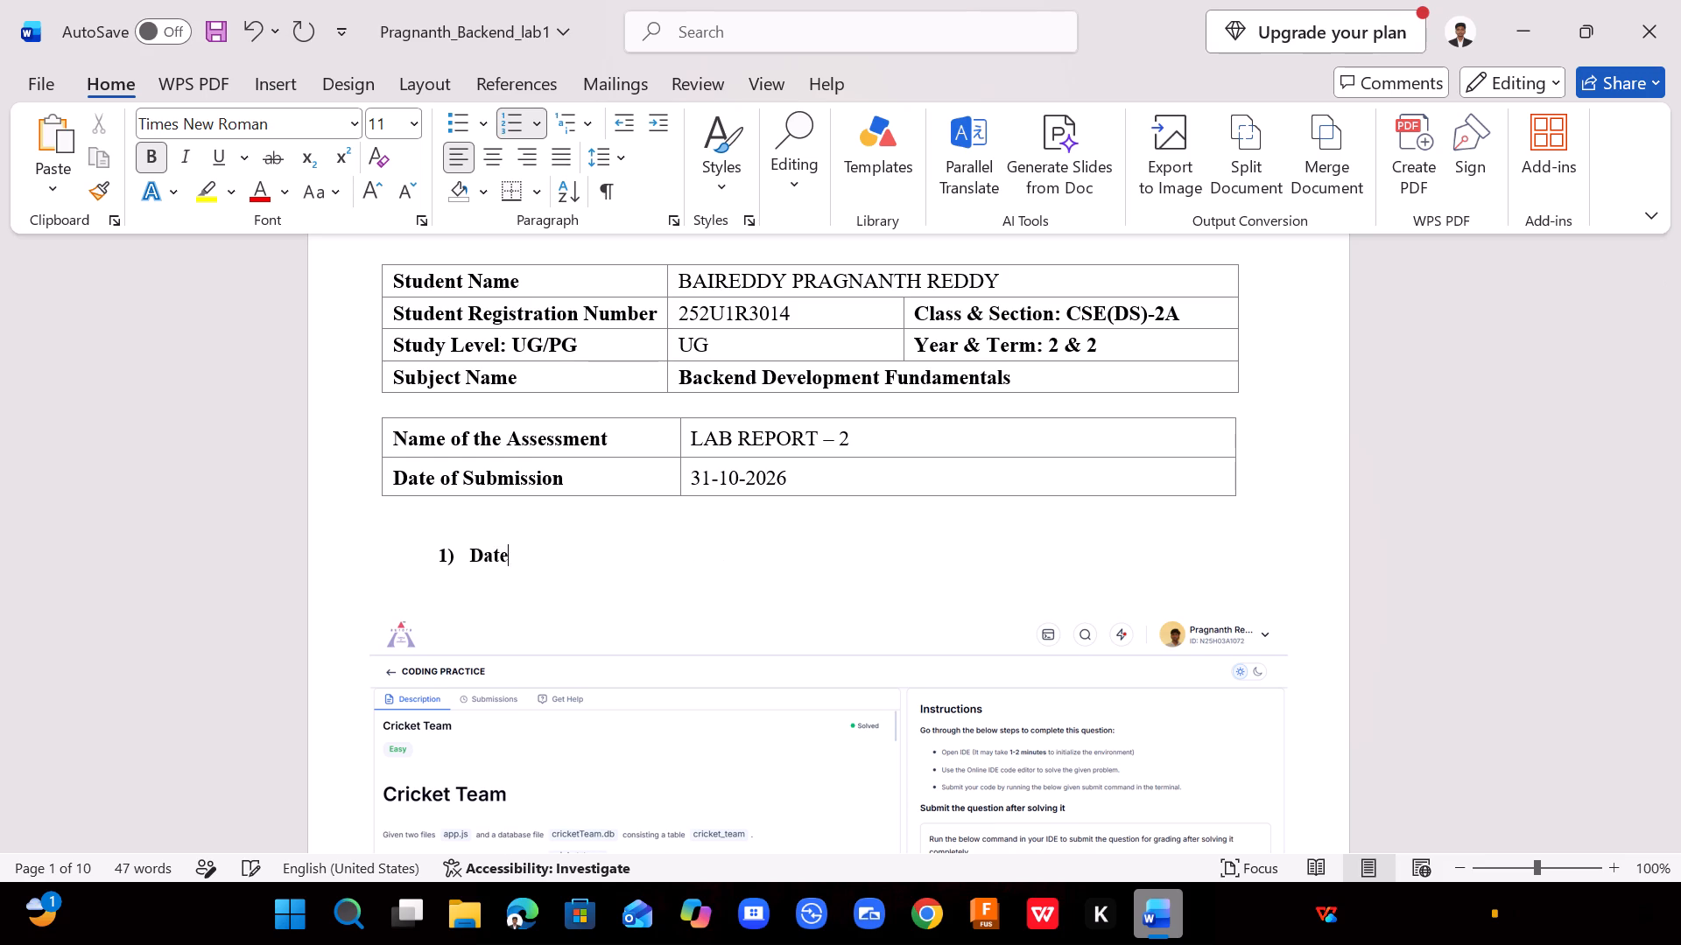
{"action": "key", "text": "BackSpace"}
{"action": "key", "text": "BackSpace"}
{"action": "key", "text": "BackSpace"}
{"action": "key", "text": "BackSpace"}
{"action": "key", "text": "BackSpace"}
{"action": "type", "text": "et"}
{"action": "key", "text": "space"}
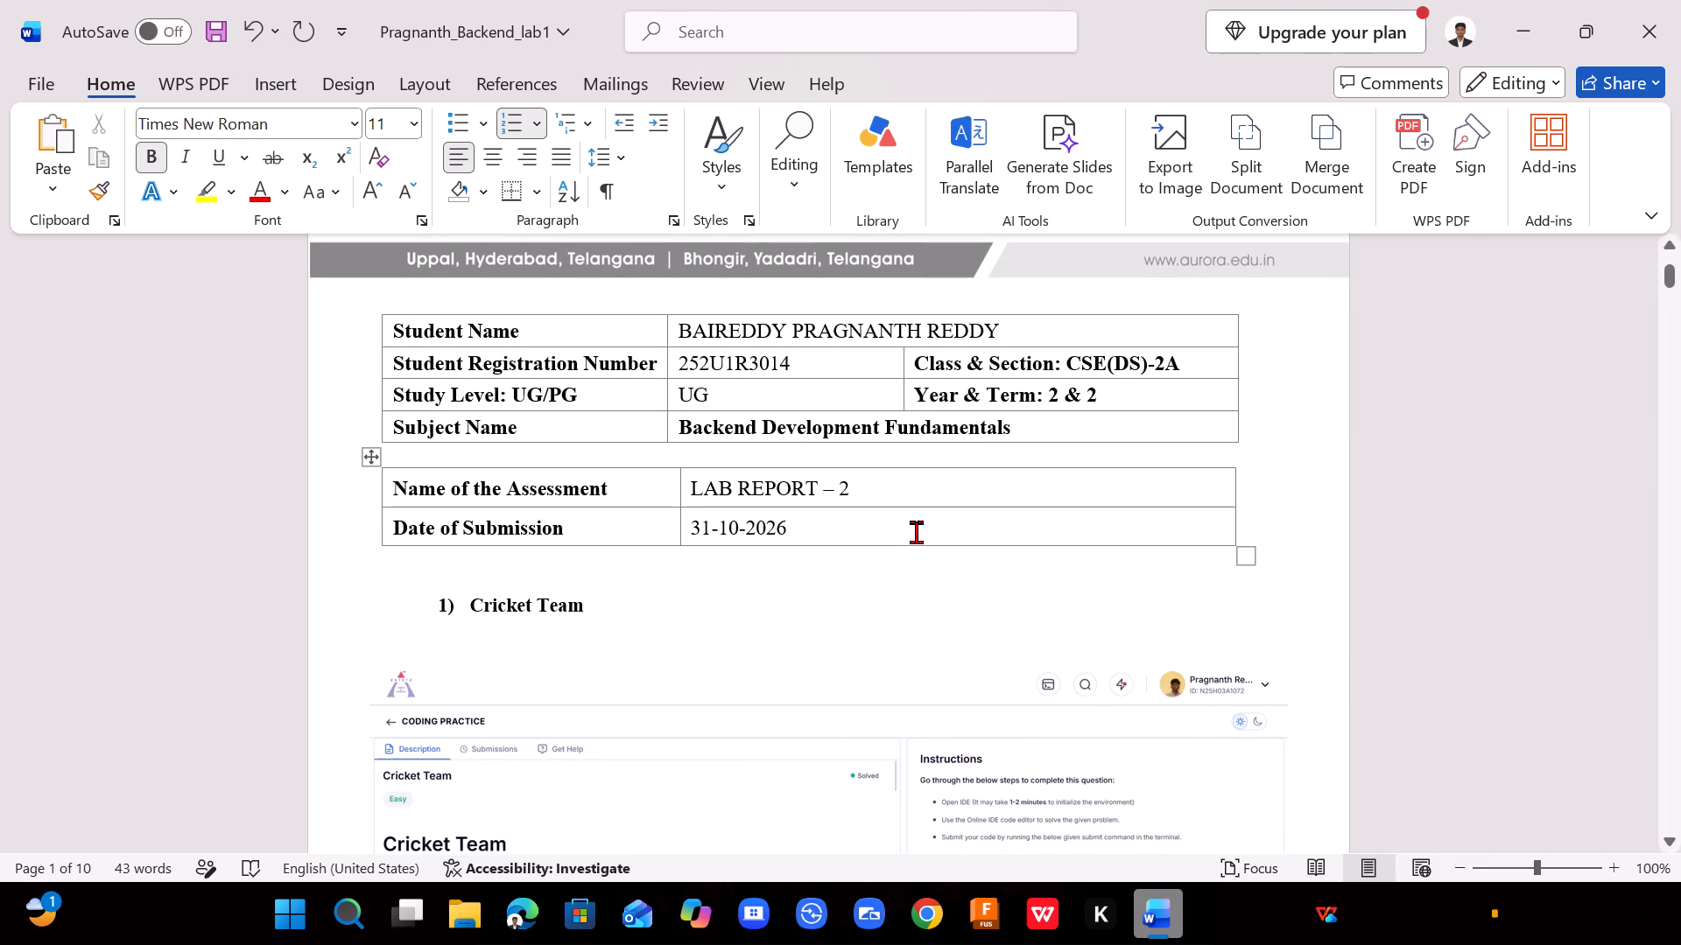
Save the edited report as a new Word document named Pragnanth_Backend_lab2 in the Downloads folder.
{"action": "scroll", "coordinate": [917, 533], "scroll_direction": "up", "scroll_amount": 1}
{"action": "scroll", "coordinate": [672, 689], "scroll_direction": "down", "scroll_amount": 2}
{"action": "left_click", "coordinate": [55, 87]}
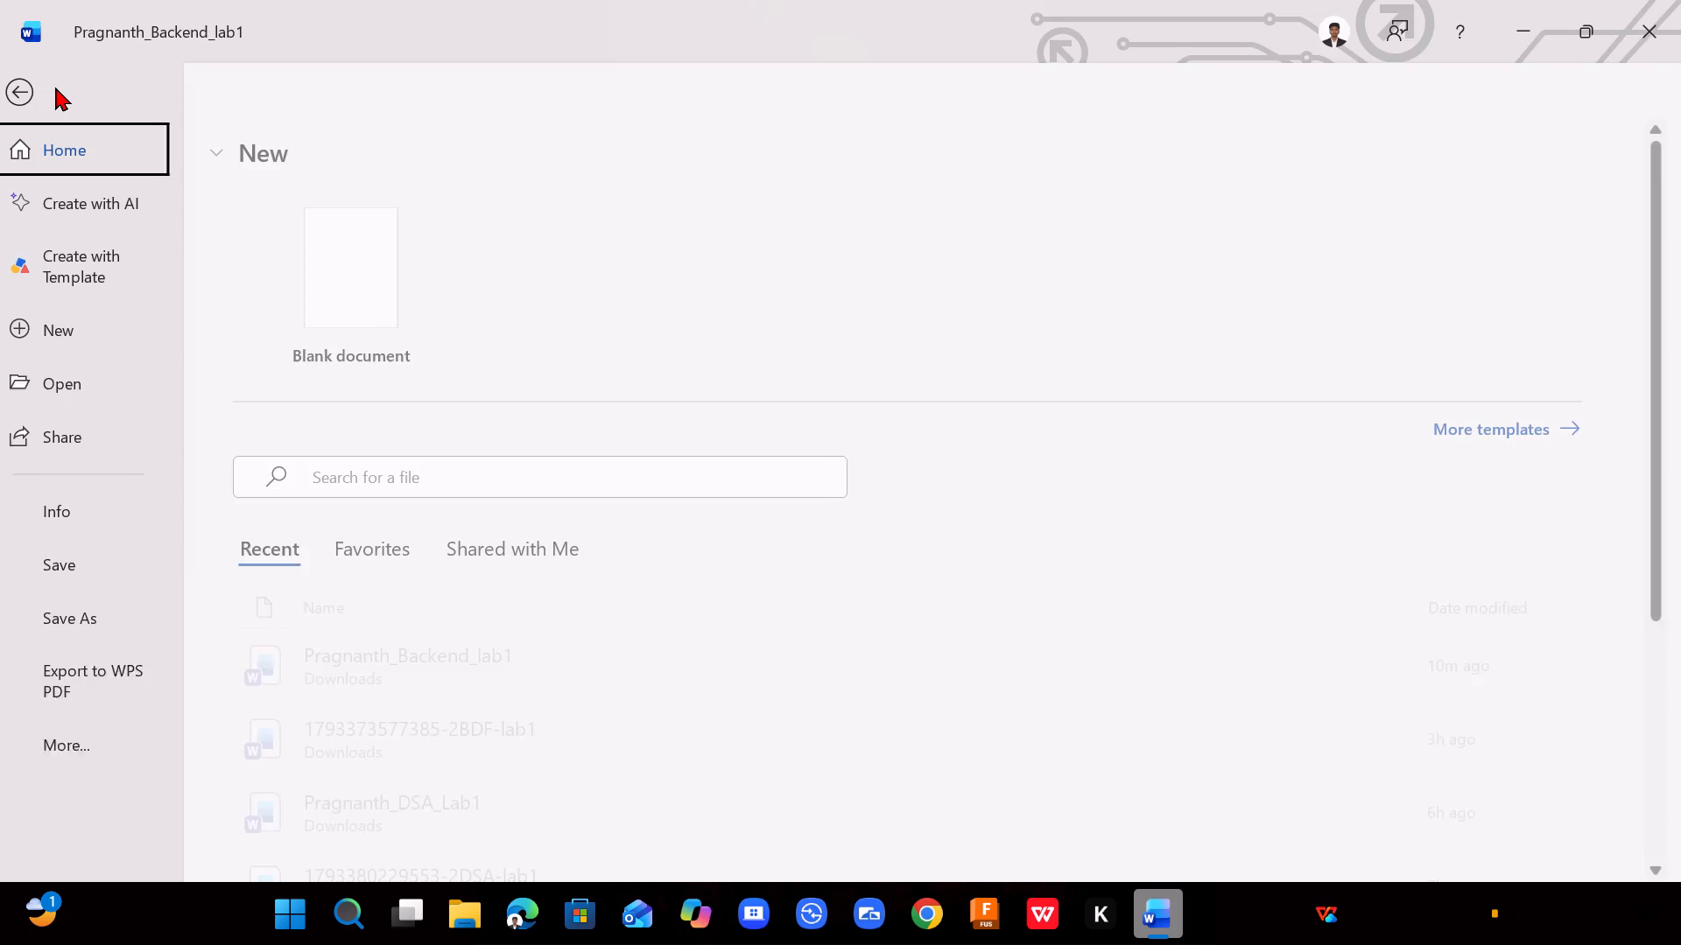
{"action": "left_click", "coordinate": [74, 609]}
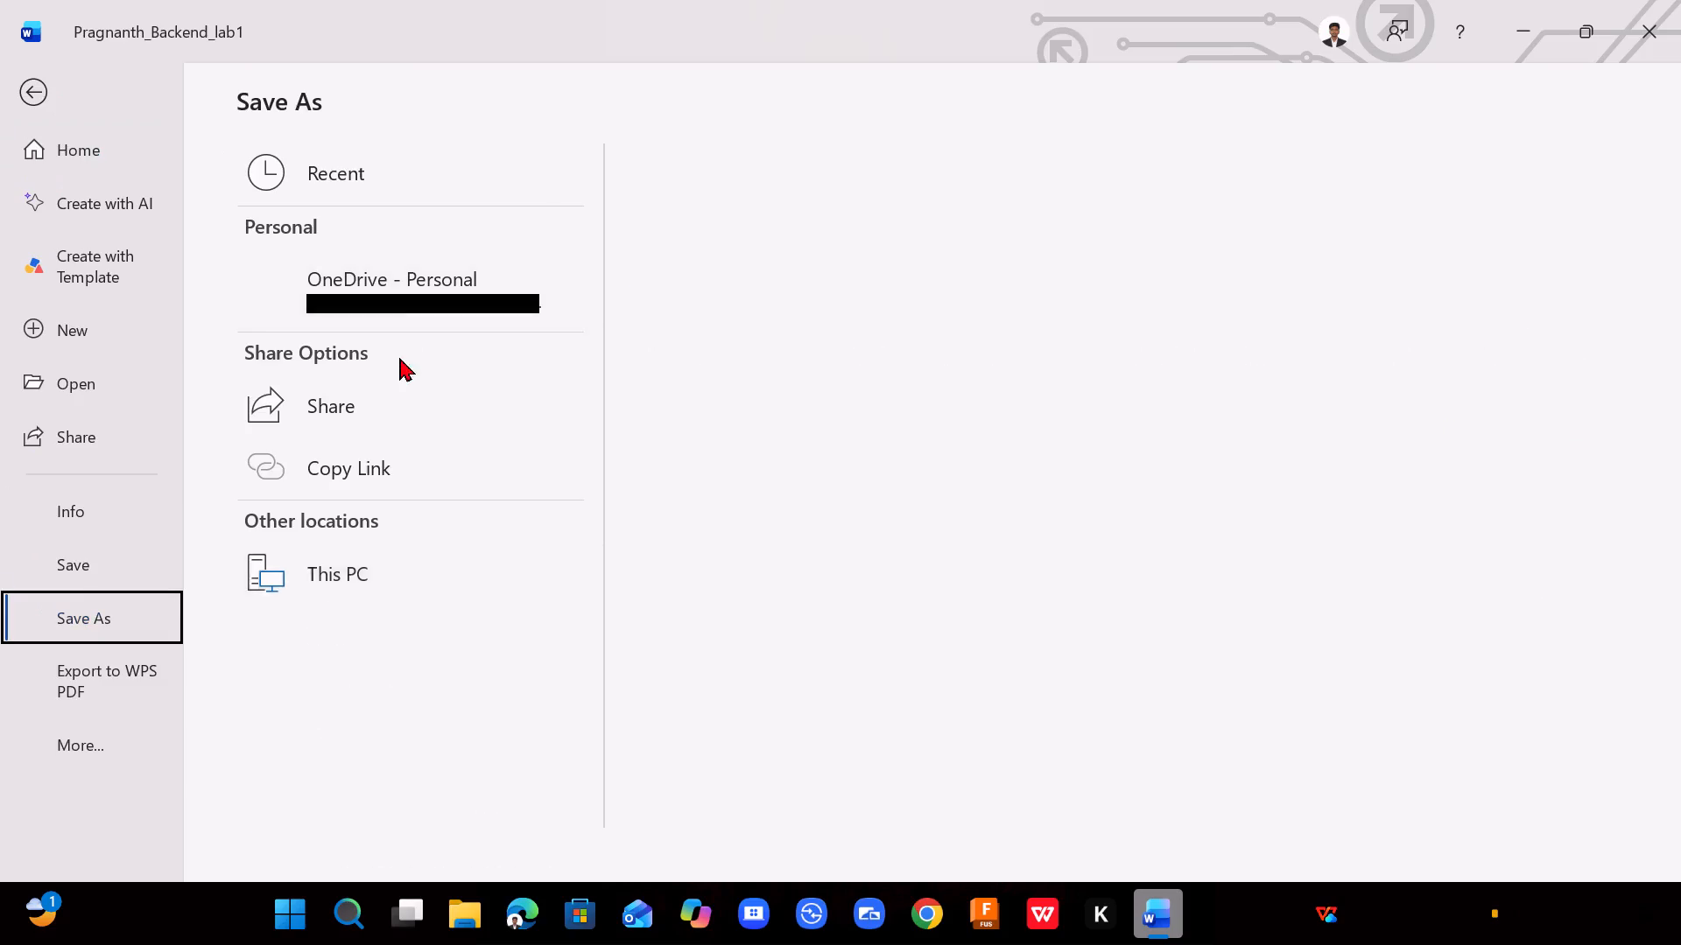
{"action": "left_click", "coordinate": [737, 312]}
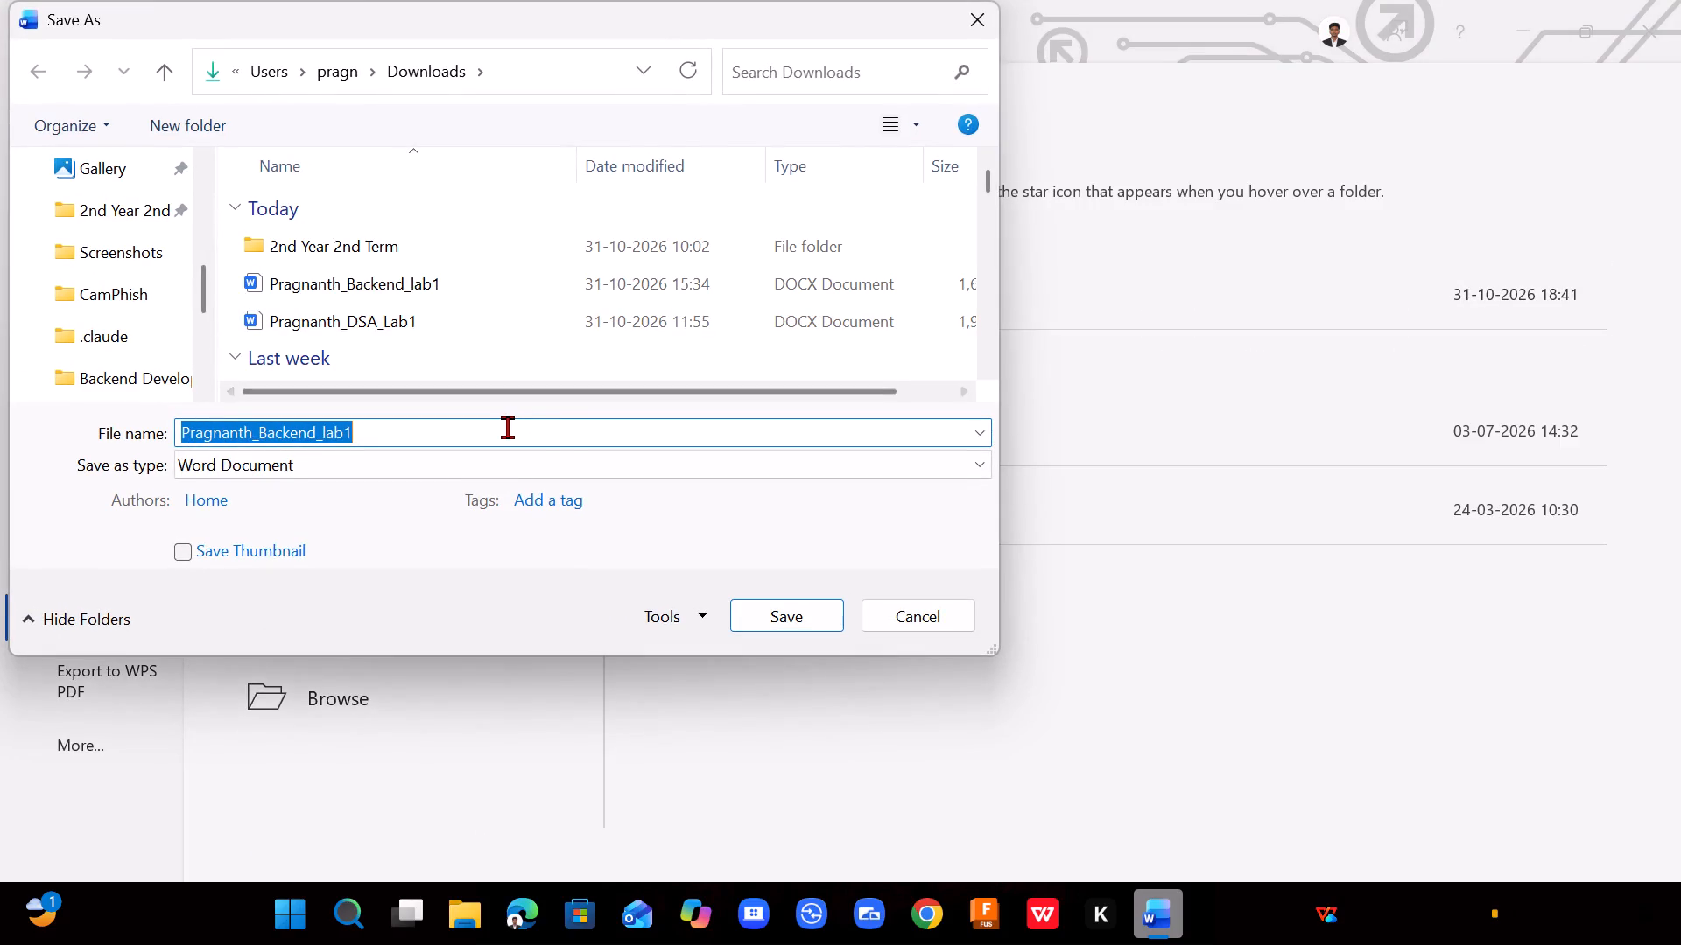
{"action": "left_click", "coordinate": [508, 428]}
{"action": "key", "text": "BackSpace"}
{"action": "key", "text": "2"}
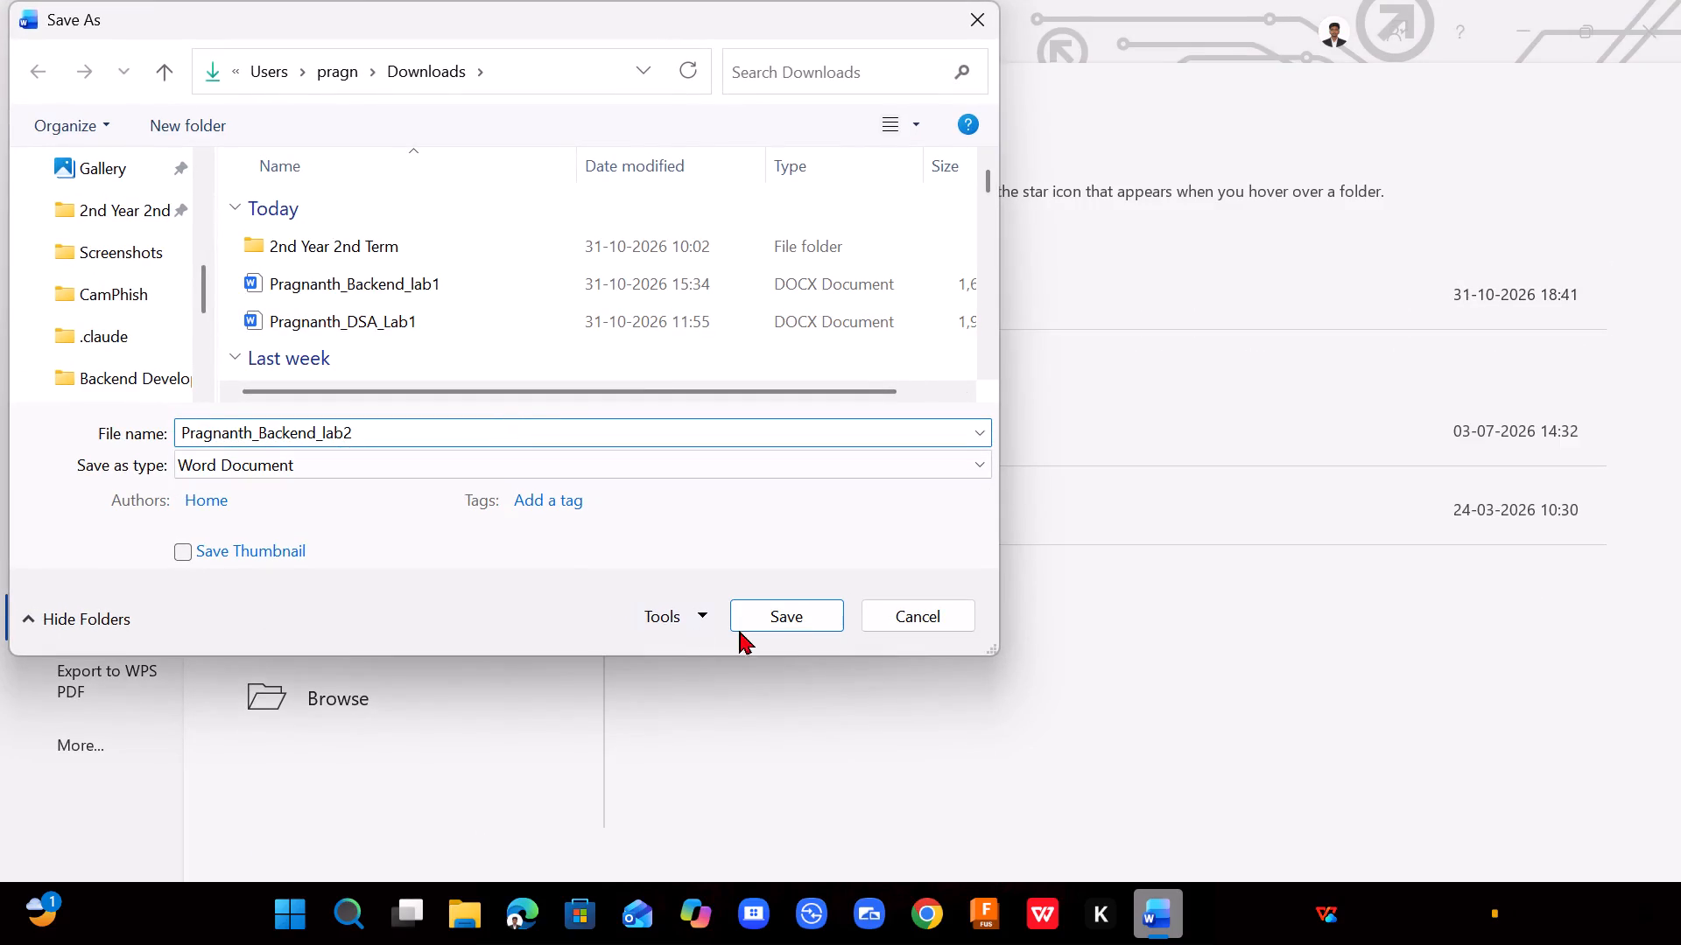
{"action": "left_click", "coordinate": [767, 613]}
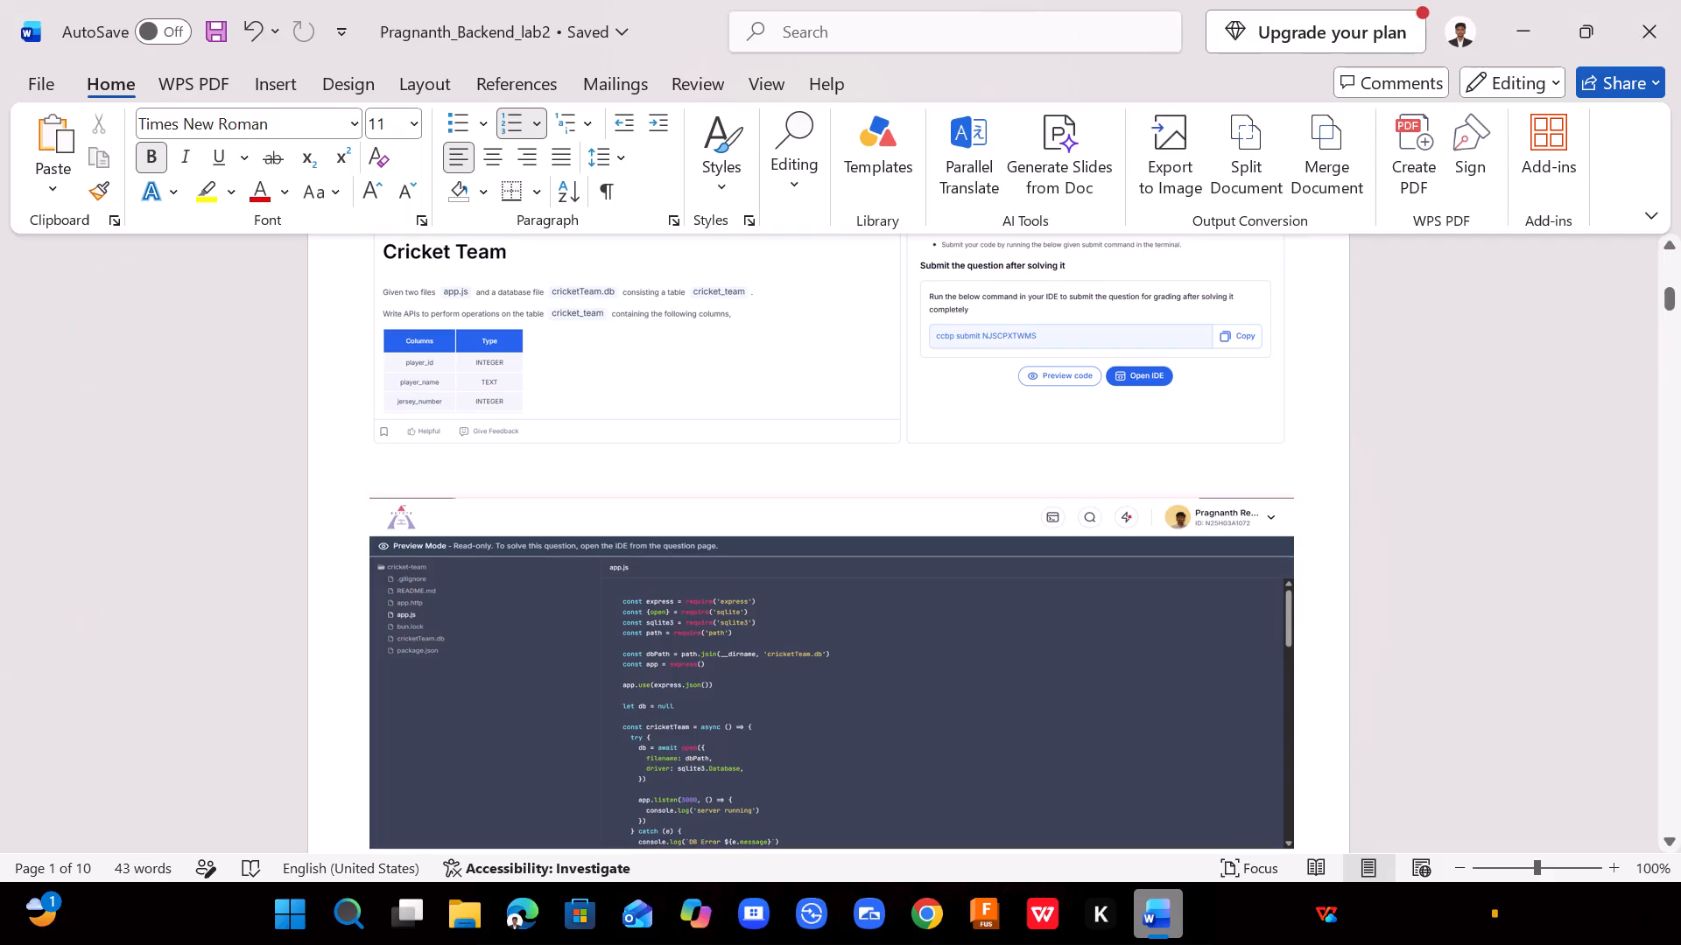
Switch to File Explorer and open the original Pragnanth_Backend_lab1 document from Downloads in Word.
{"action": "left_click", "coordinate": [487, 920]}
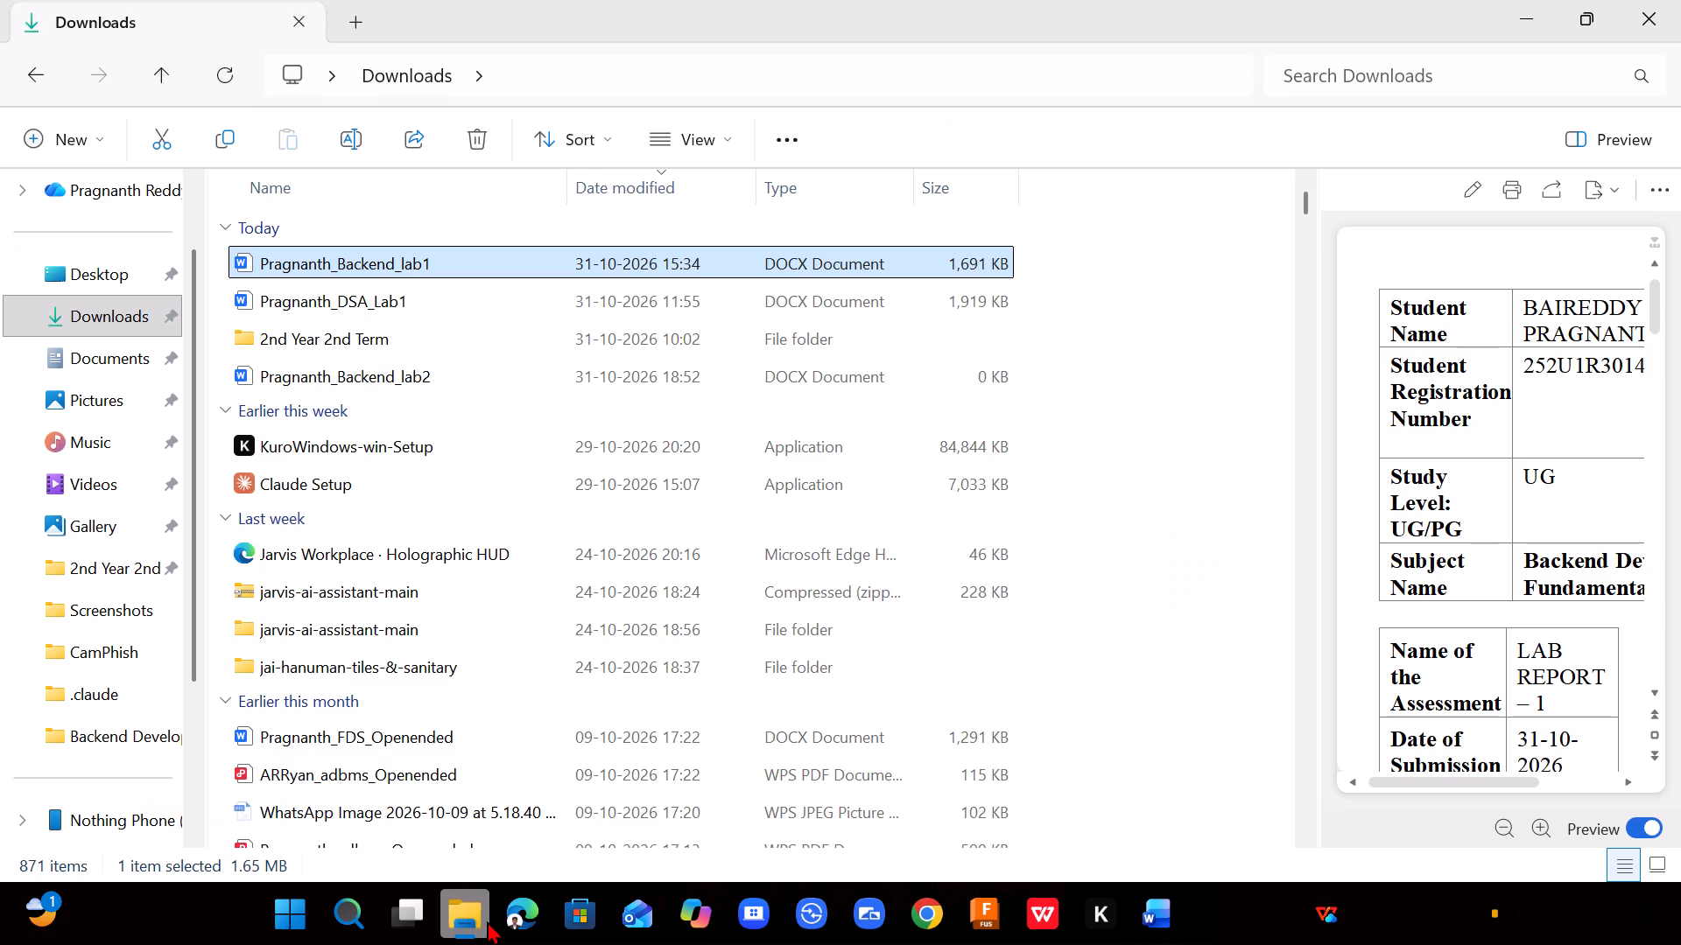
{"action": "scroll", "coordinate": [459, 342], "scroll_direction": "up", "scroll_amount": 1}
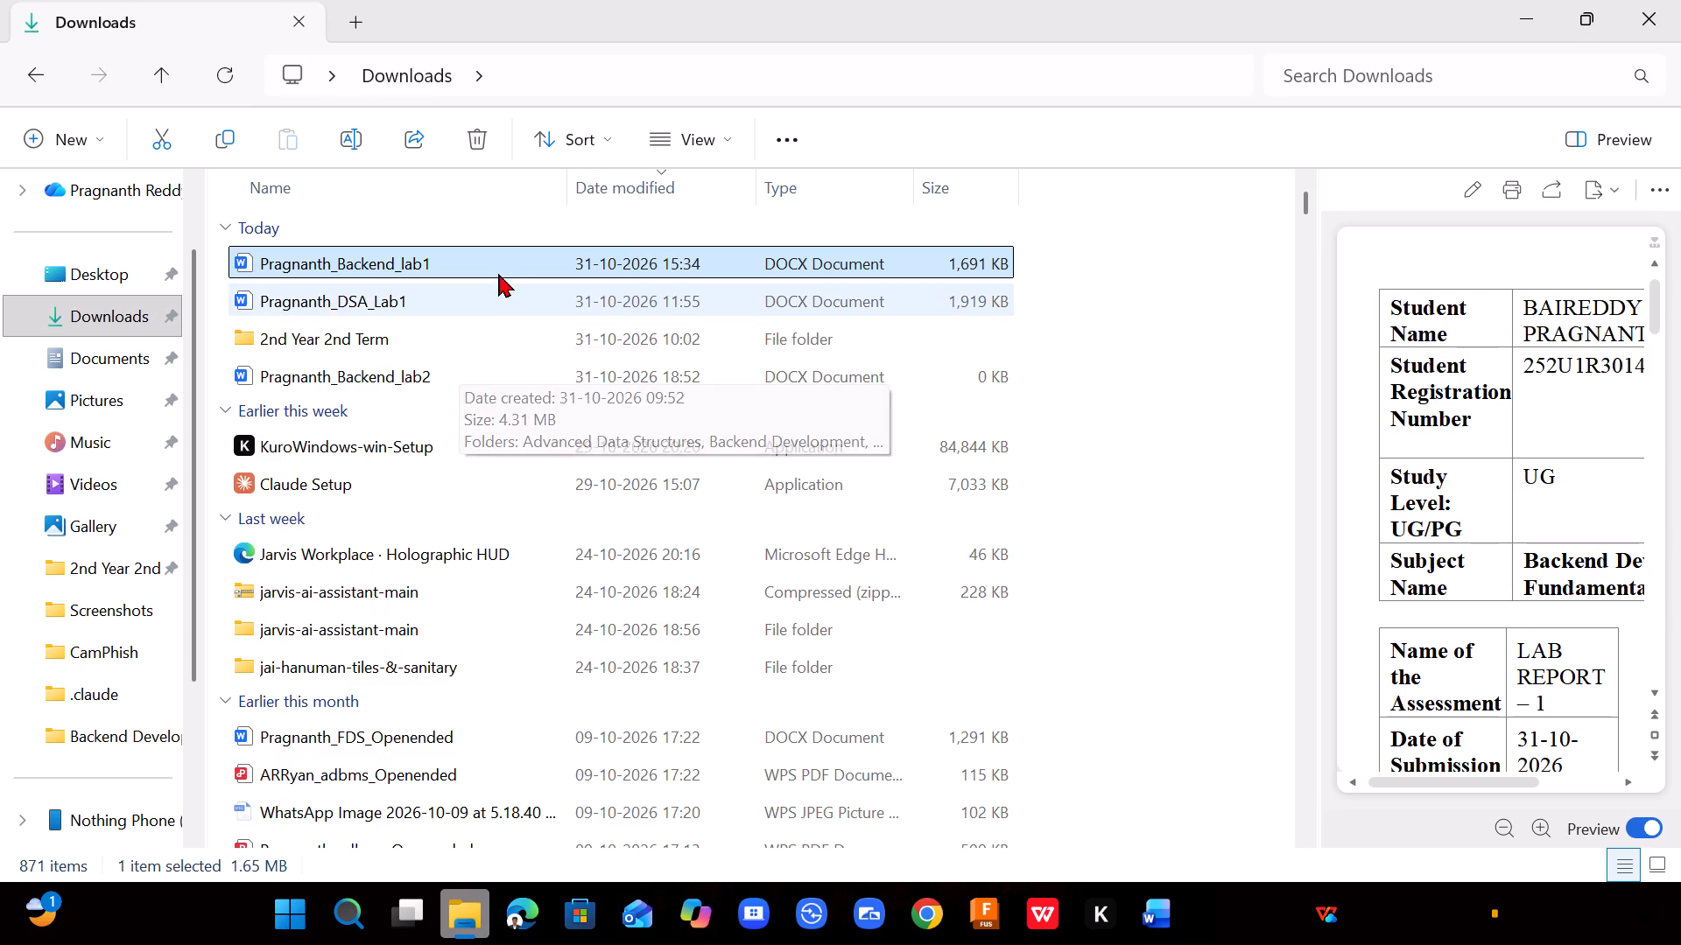
{"action": "right_click", "coordinate": [514, 261]}
{"action": "right_click", "coordinate": [514, 261]}
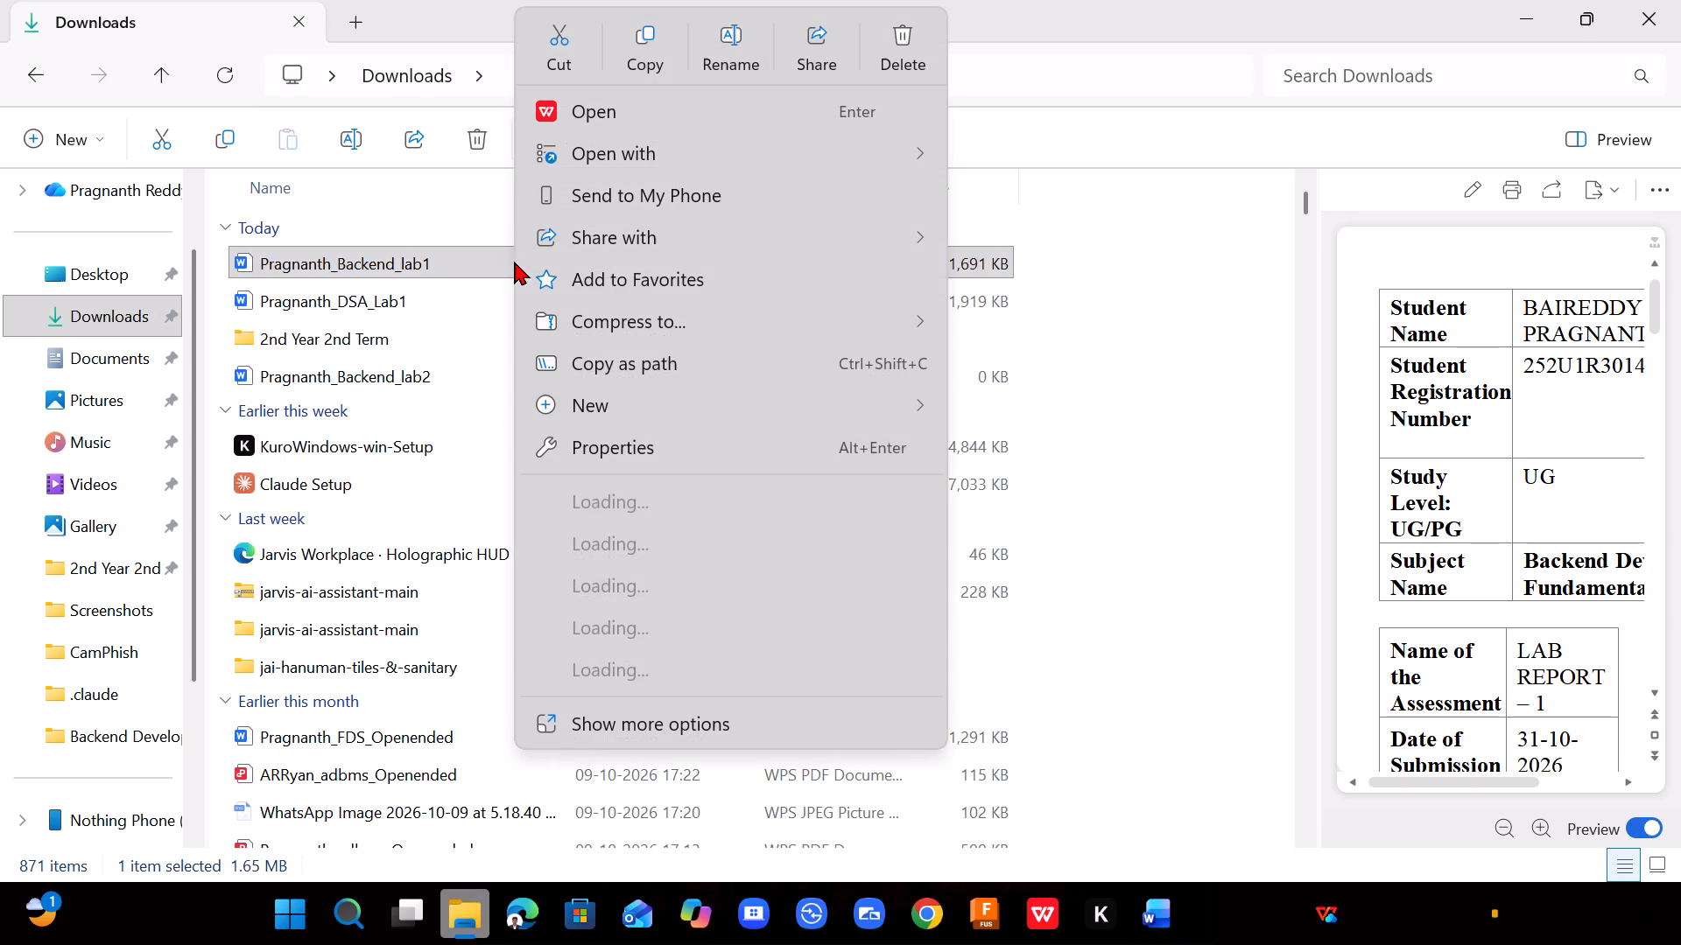
{"action": "left_click", "coordinate": [662, 152]}
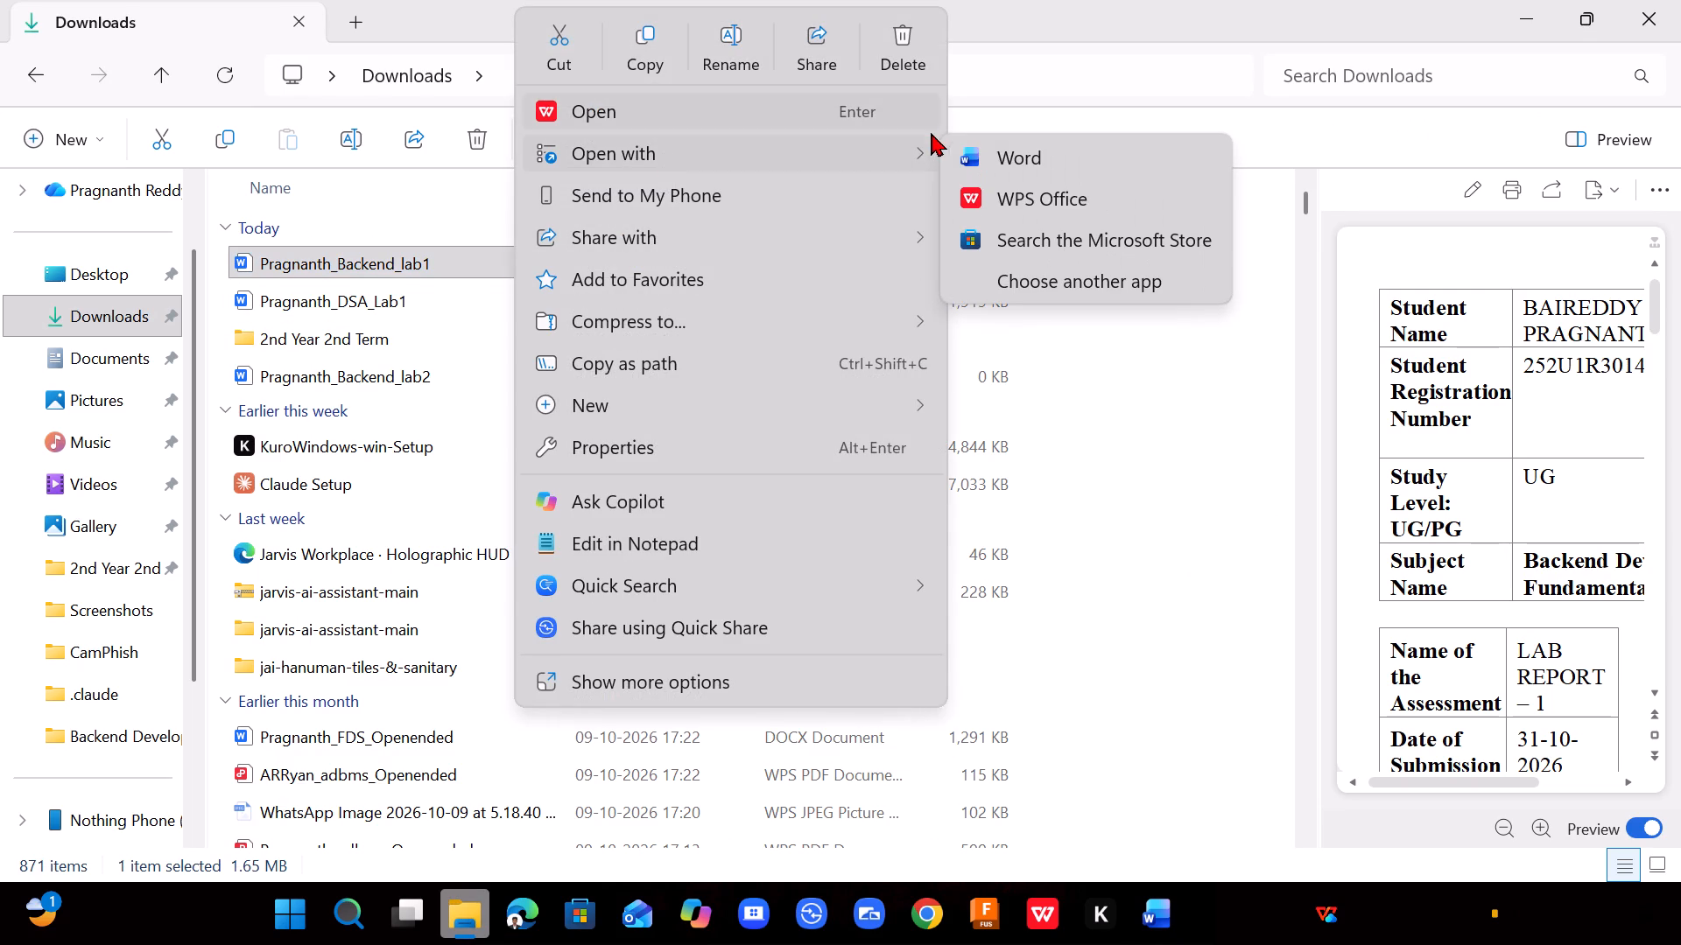
{"action": "left_click", "coordinate": [993, 163]}
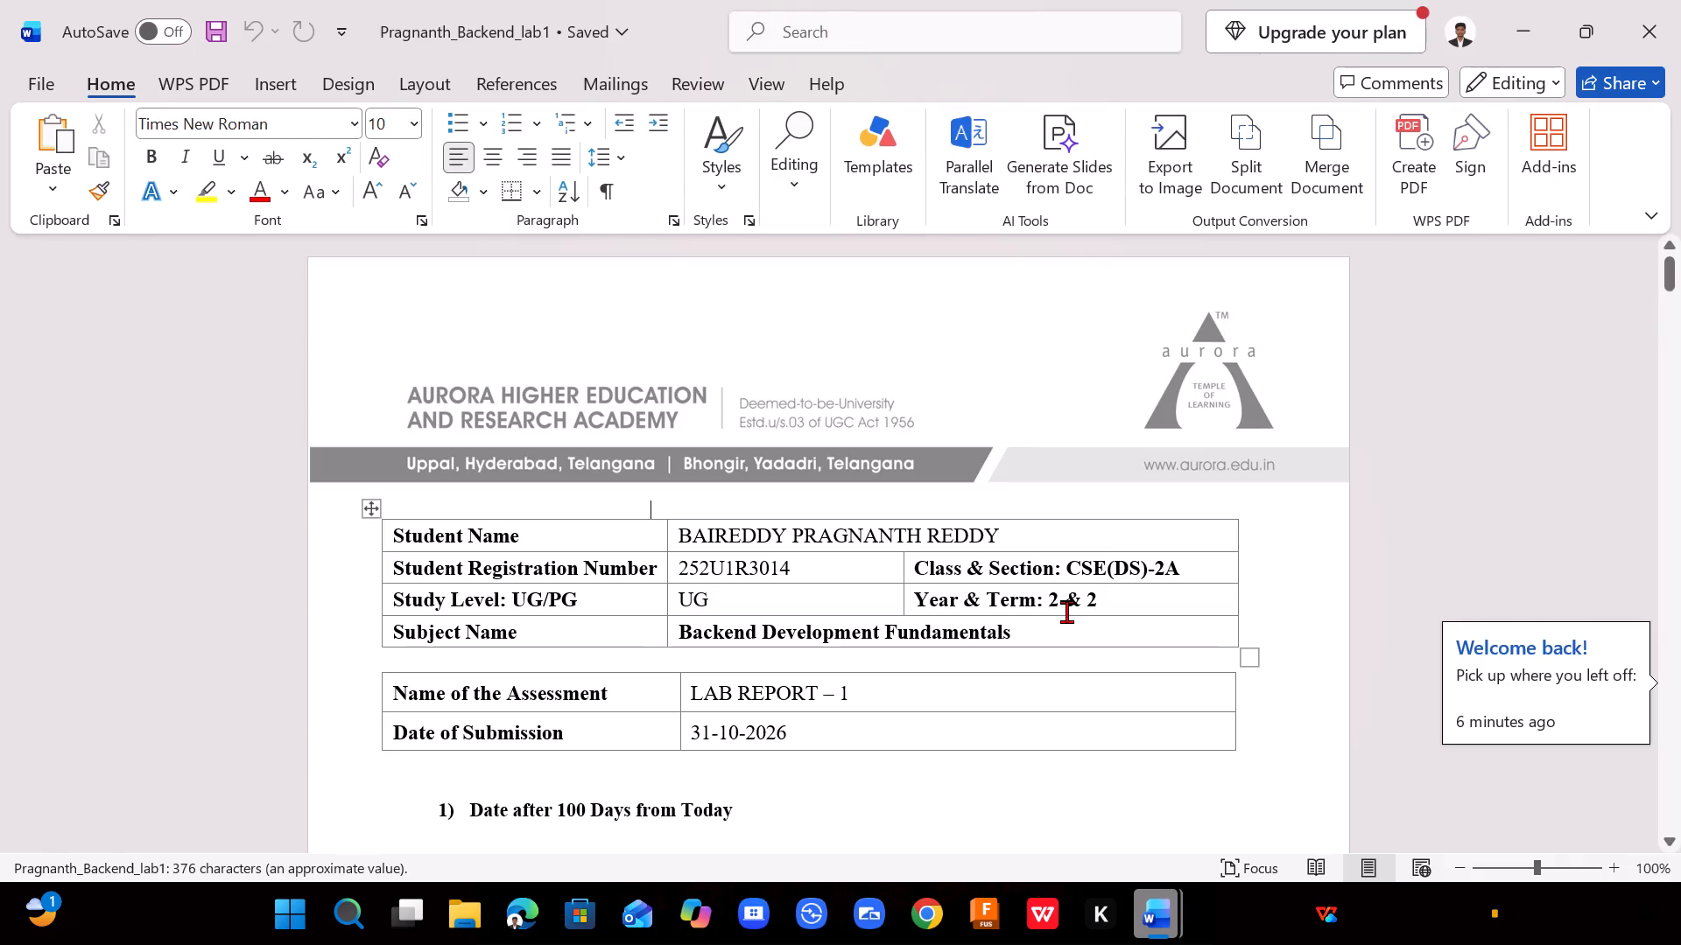
Delete the NodeJS and ExpressJS Coding Practice overview screenshot near the end of the lab 1 report.
{"action": "scroll", "coordinate": [1067, 612], "scroll_direction": "down", "scroll_amount": 20}
{"action": "scroll", "coordinate": [1067, 612], "scroll_direction": "down", "scroll_amount": 20}
{"action": "scroll", "coordinate": [1067, 612], "scroll_direction": "down", "scroll_amount": 9}
{"action": "scroll", "coordinate": [1067, 612], "scroll_direction": "up", "scroll_amount": 1}
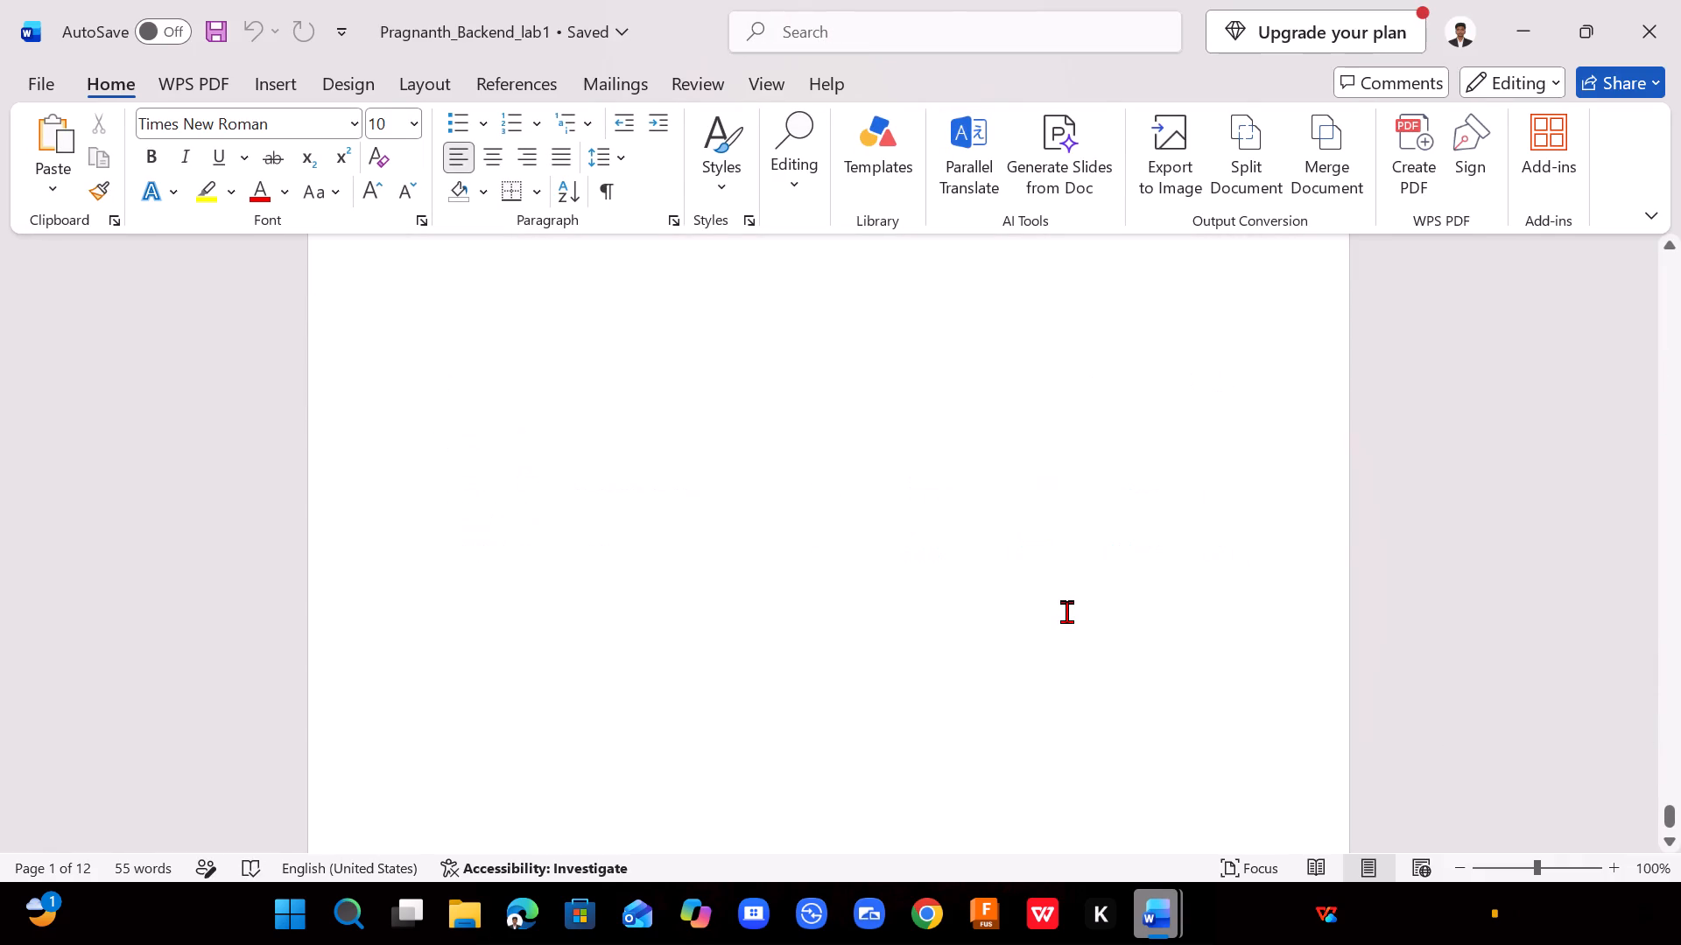
{"action": "scroll", "coordinate": [1067, 612], "scroll_direction": "up", "scroll_amount": 3}
{"action": "left_click", "coordinate": [1067, 612]}
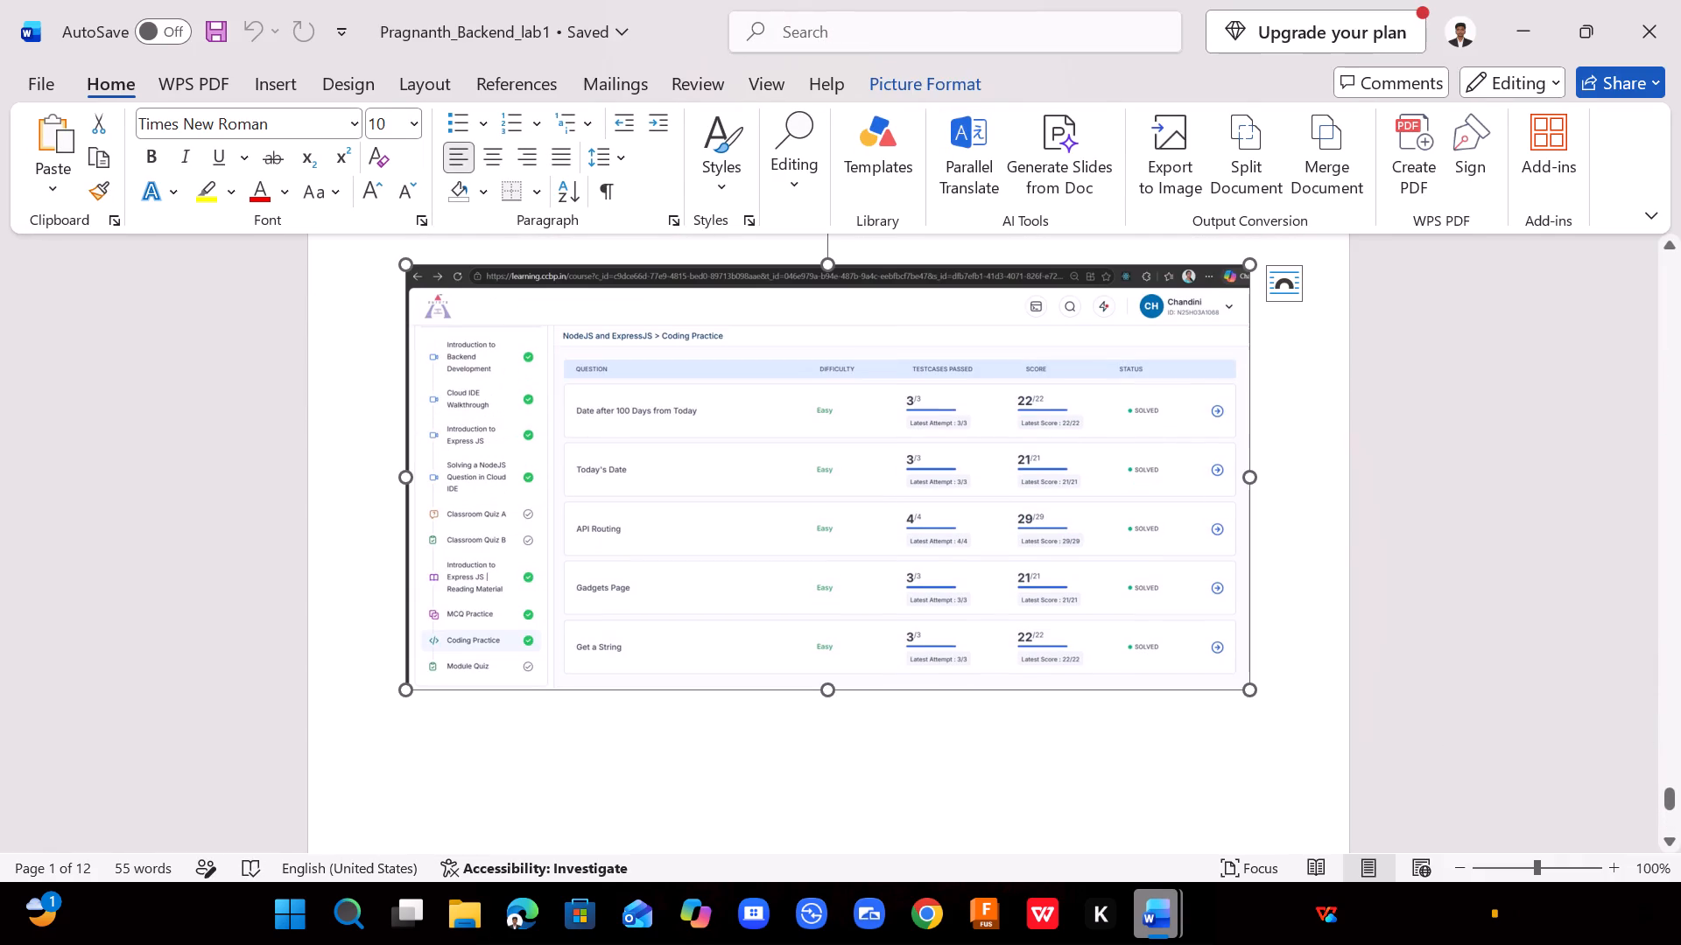
{"action": "key", "text": "BackSpace"}
Check the preceding pages of the lab 1 report, working back from its end.
{"action": "scroll", "coordinate": [1067, 612], "scroll_direction": "up", "scroll_amount": 6}
{"action": "scroll", "coordinate": [1067, 612], "scroll_direction": "down", "scroll_amount": 1}
{"action": "scroll", "coordinate": [1067, 612], "scroll_direction": "up", "scroll_amount": 3}
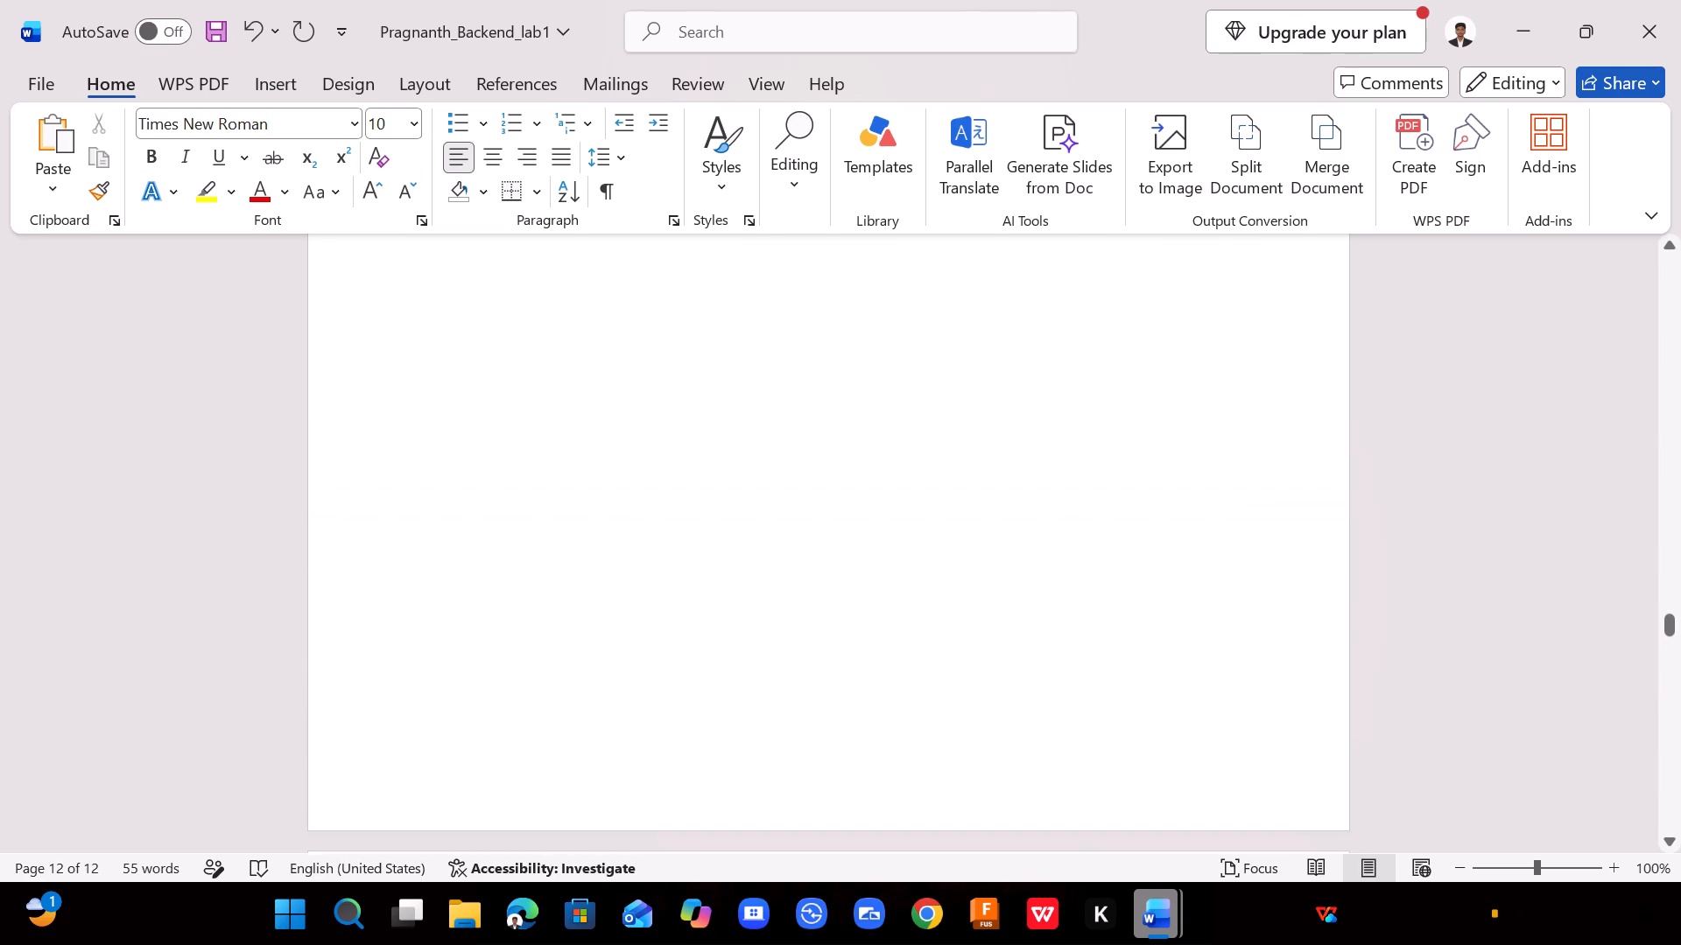
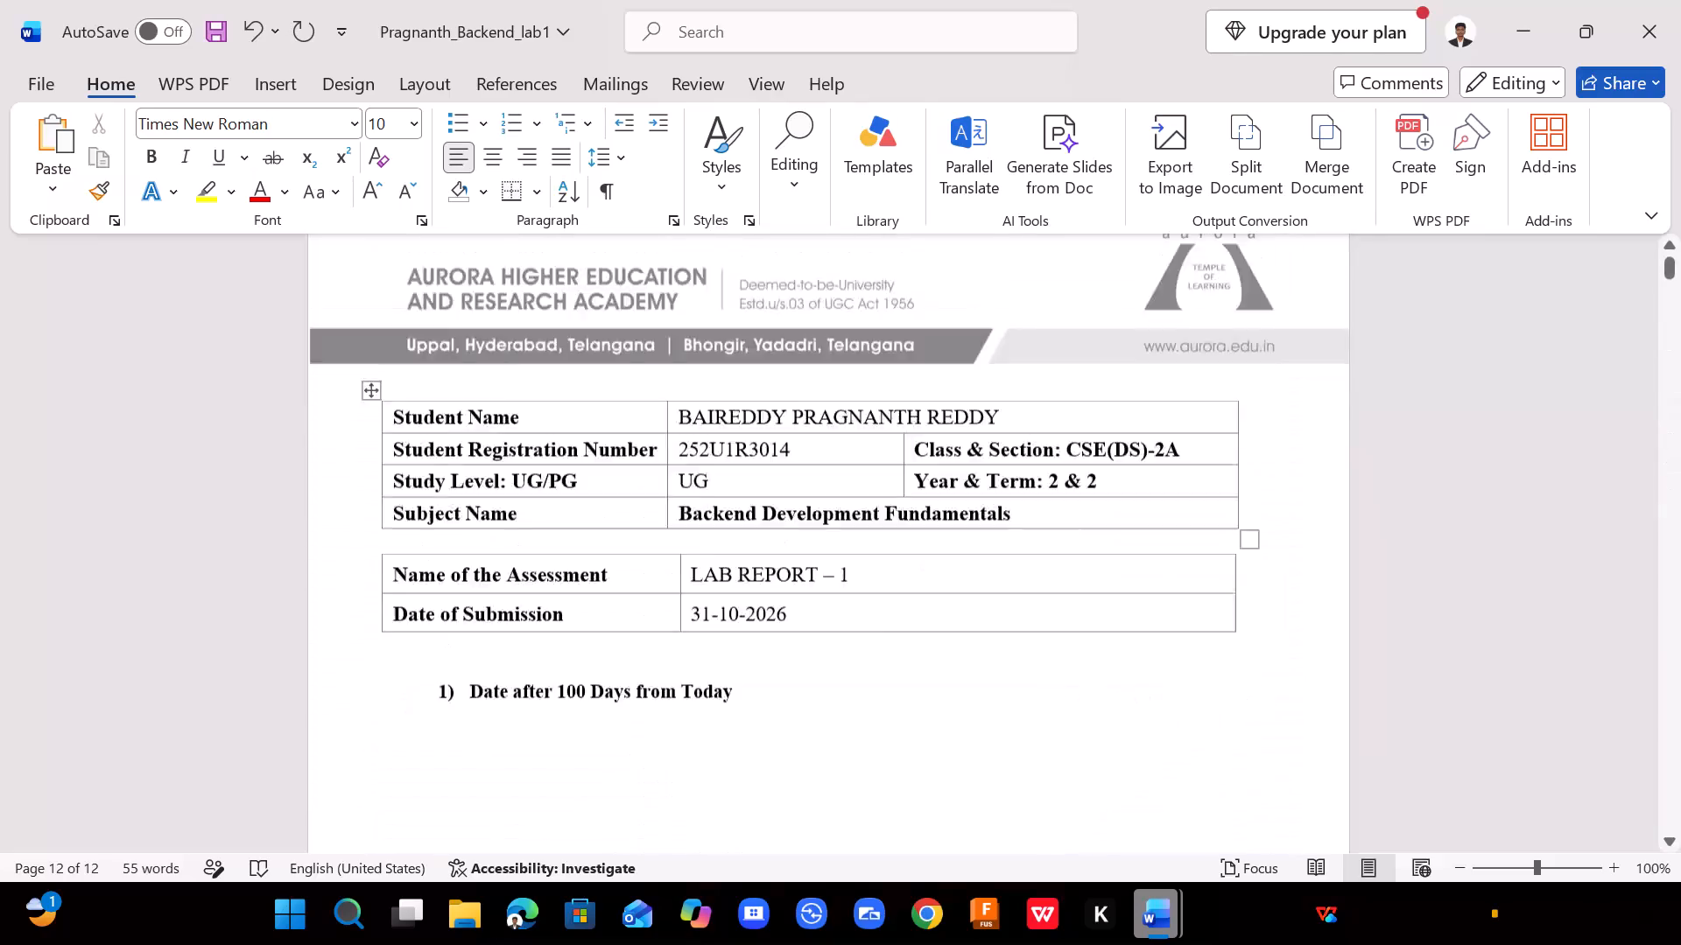
Review the pages of the lab 1 report, from its end back to the first coding screenshots.
{"action": "scroll", "coordinate": [1067, 612], "scroll_direction": "down", "scroll_amount": 20}
{"action": "scroll", "coordinate": [1067, 612], "scroll_direction": "down", "scroll_amount": 20}
{"action": "scroll", "coordinate": [1067, 612], "scroll_direction": "down", "scroll_amount": 1}
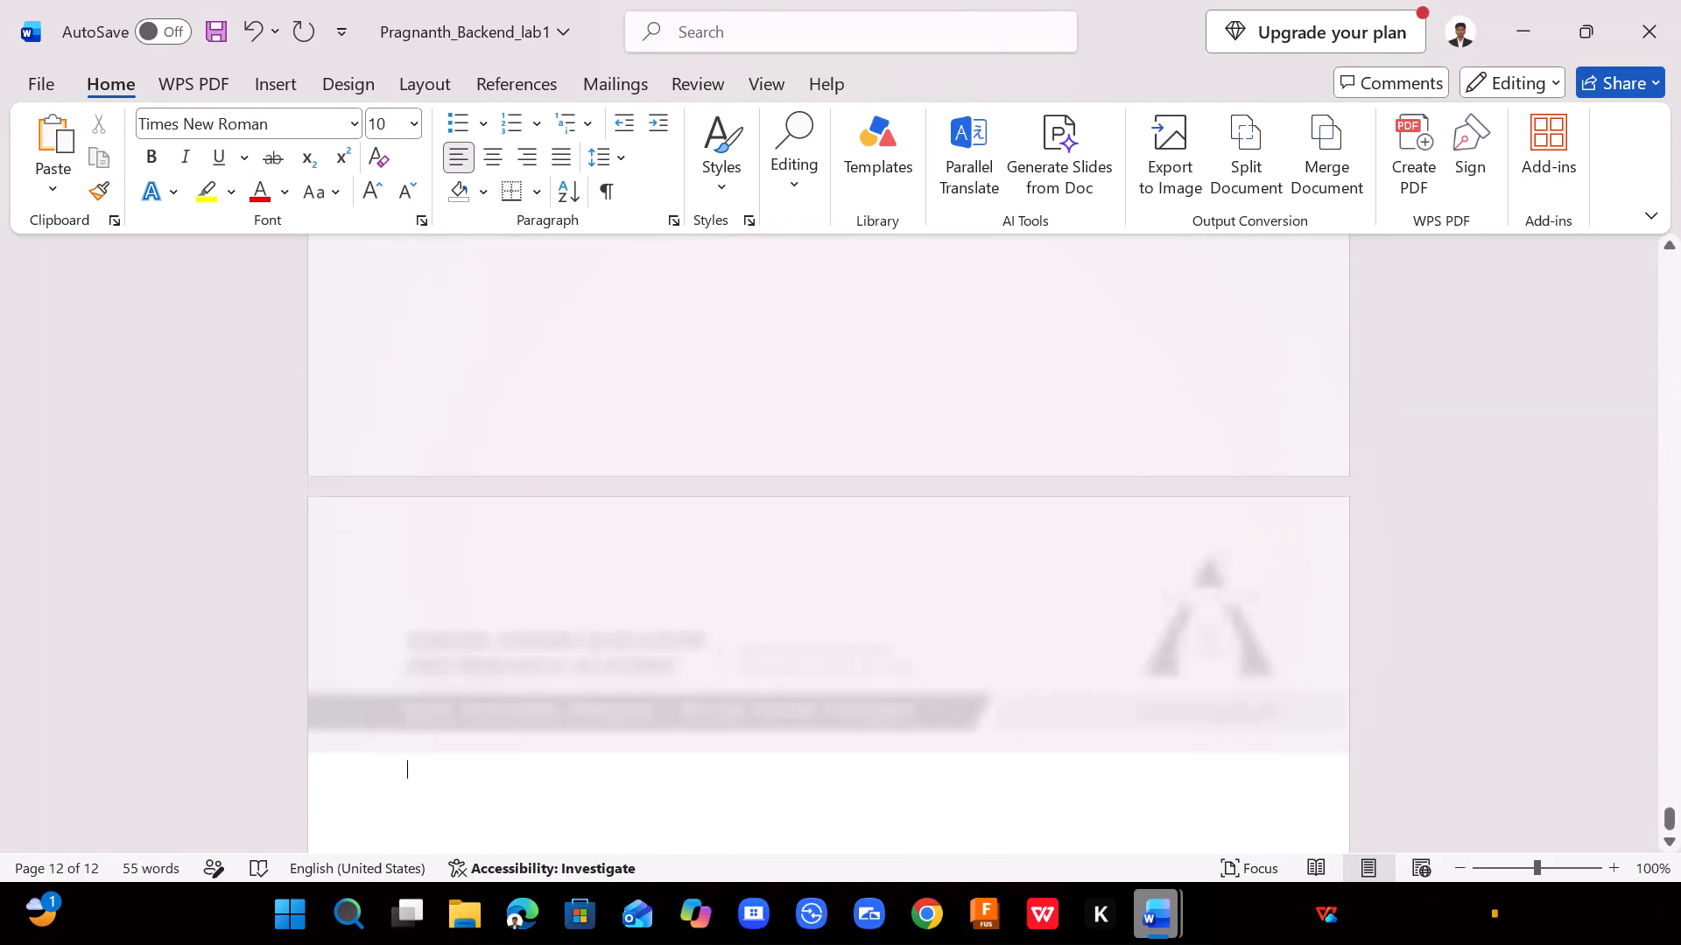
{"action": "scroll", "coordinate": [1067, 612], "scroll_direction": "up", "scroll_amount": 6}
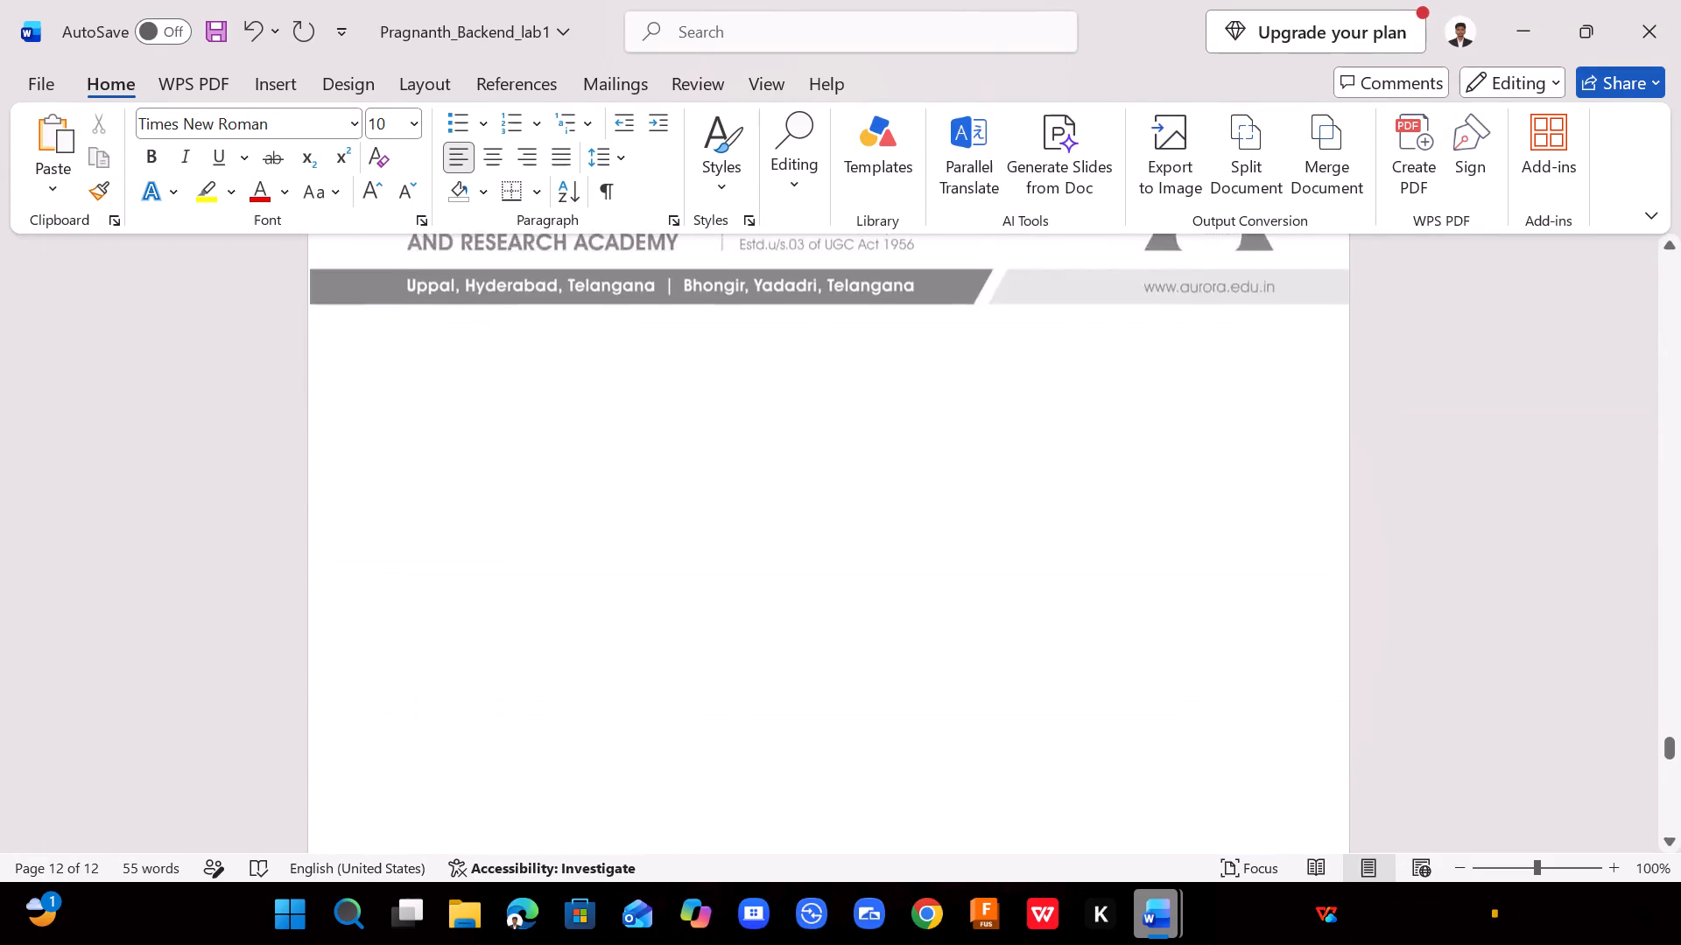
{"action": "scroll", "coordinate": [1067, 612], "scroll_direction": "up", "scroll_amount": 3}
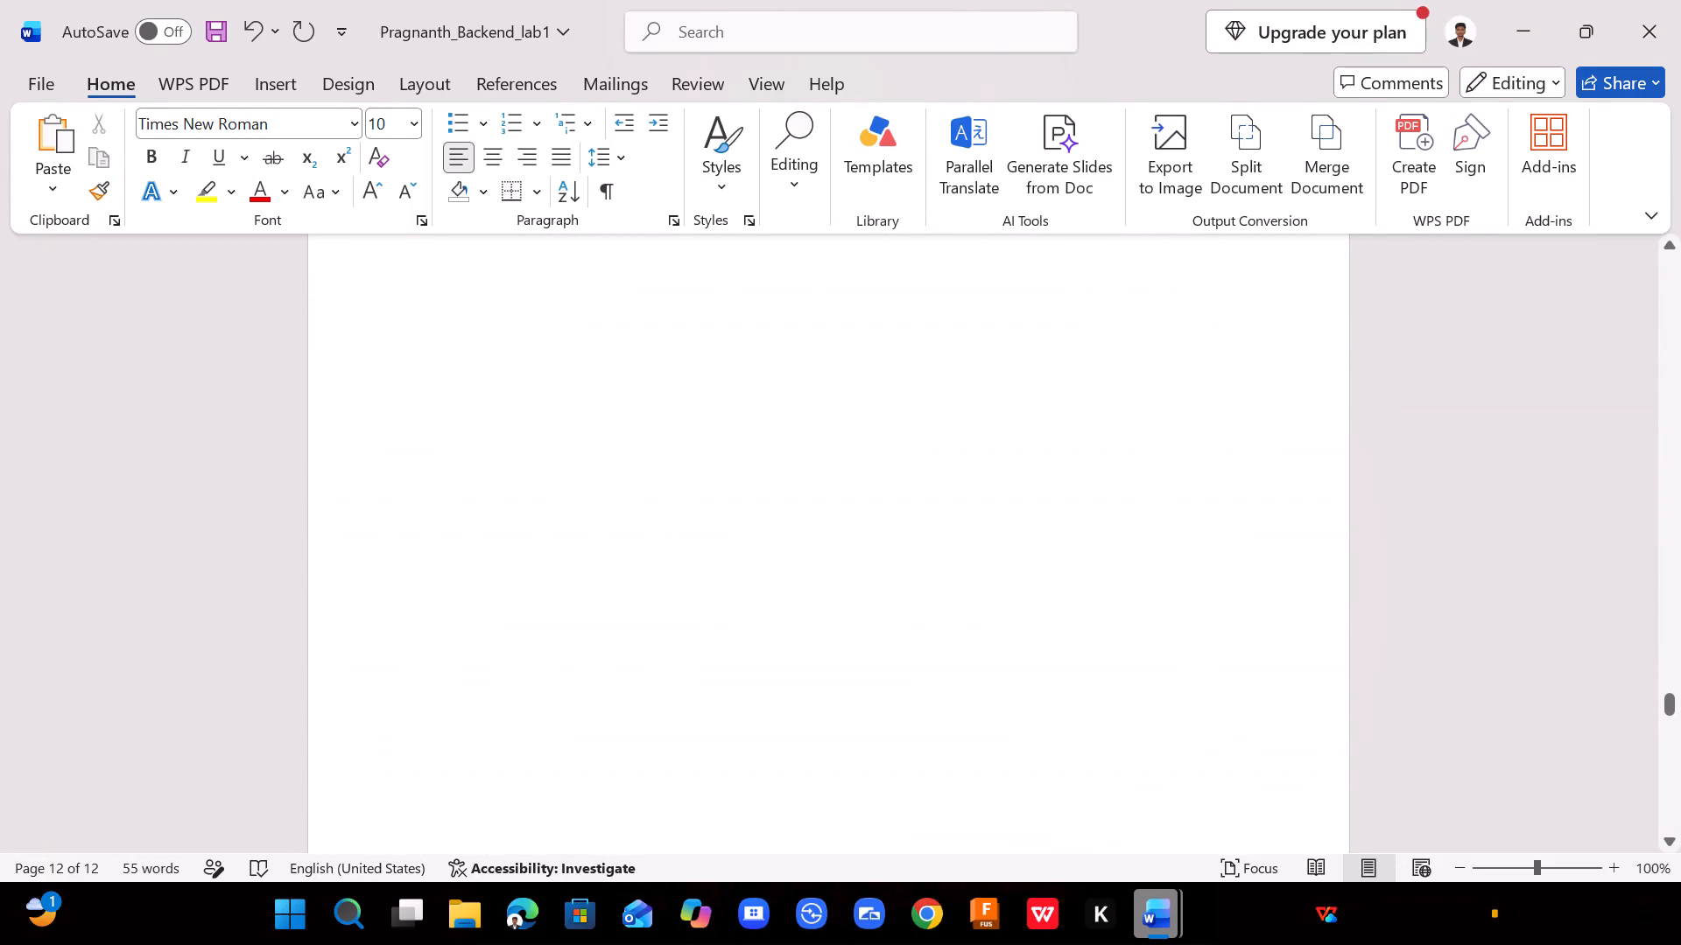
{"action": "scroll", "coordinate": [1067, 612], "scroll_direction": "up", "scroll_amount": 4}
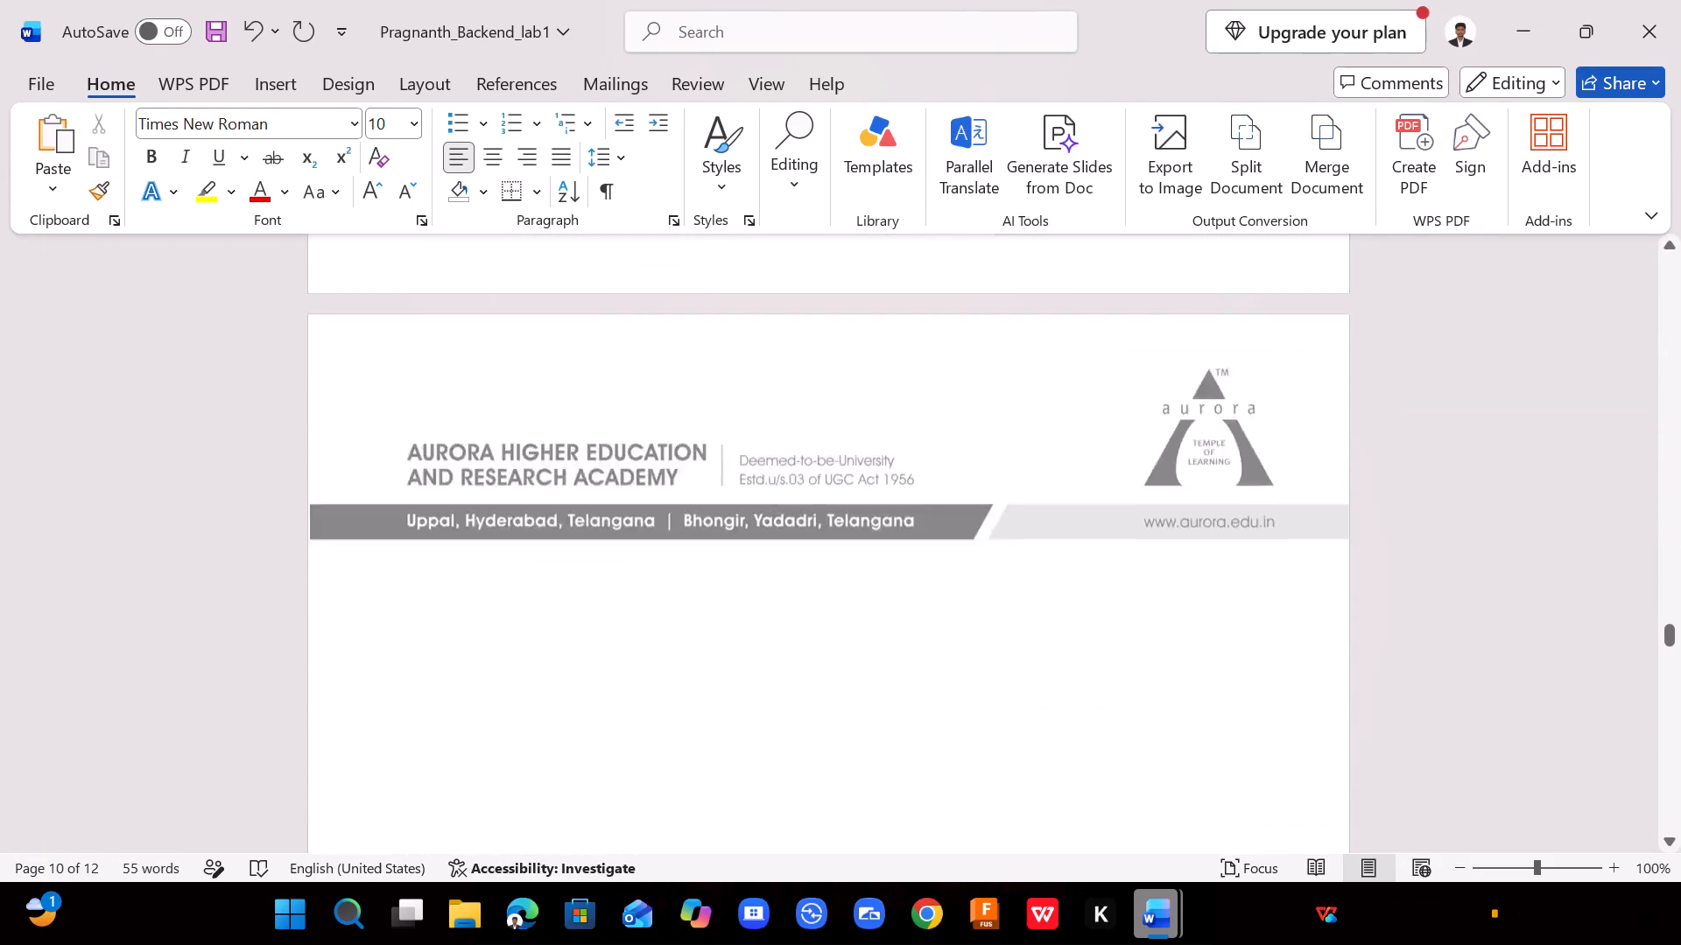
{"action": "scroll", "coordinate": [1067, 612], "scroll_direction": "up", "scroll_amount": 1}
{"action": "scroll", "coordinate": [1067, 612], "scroll_direction": "down", "scroll_amount": 4}
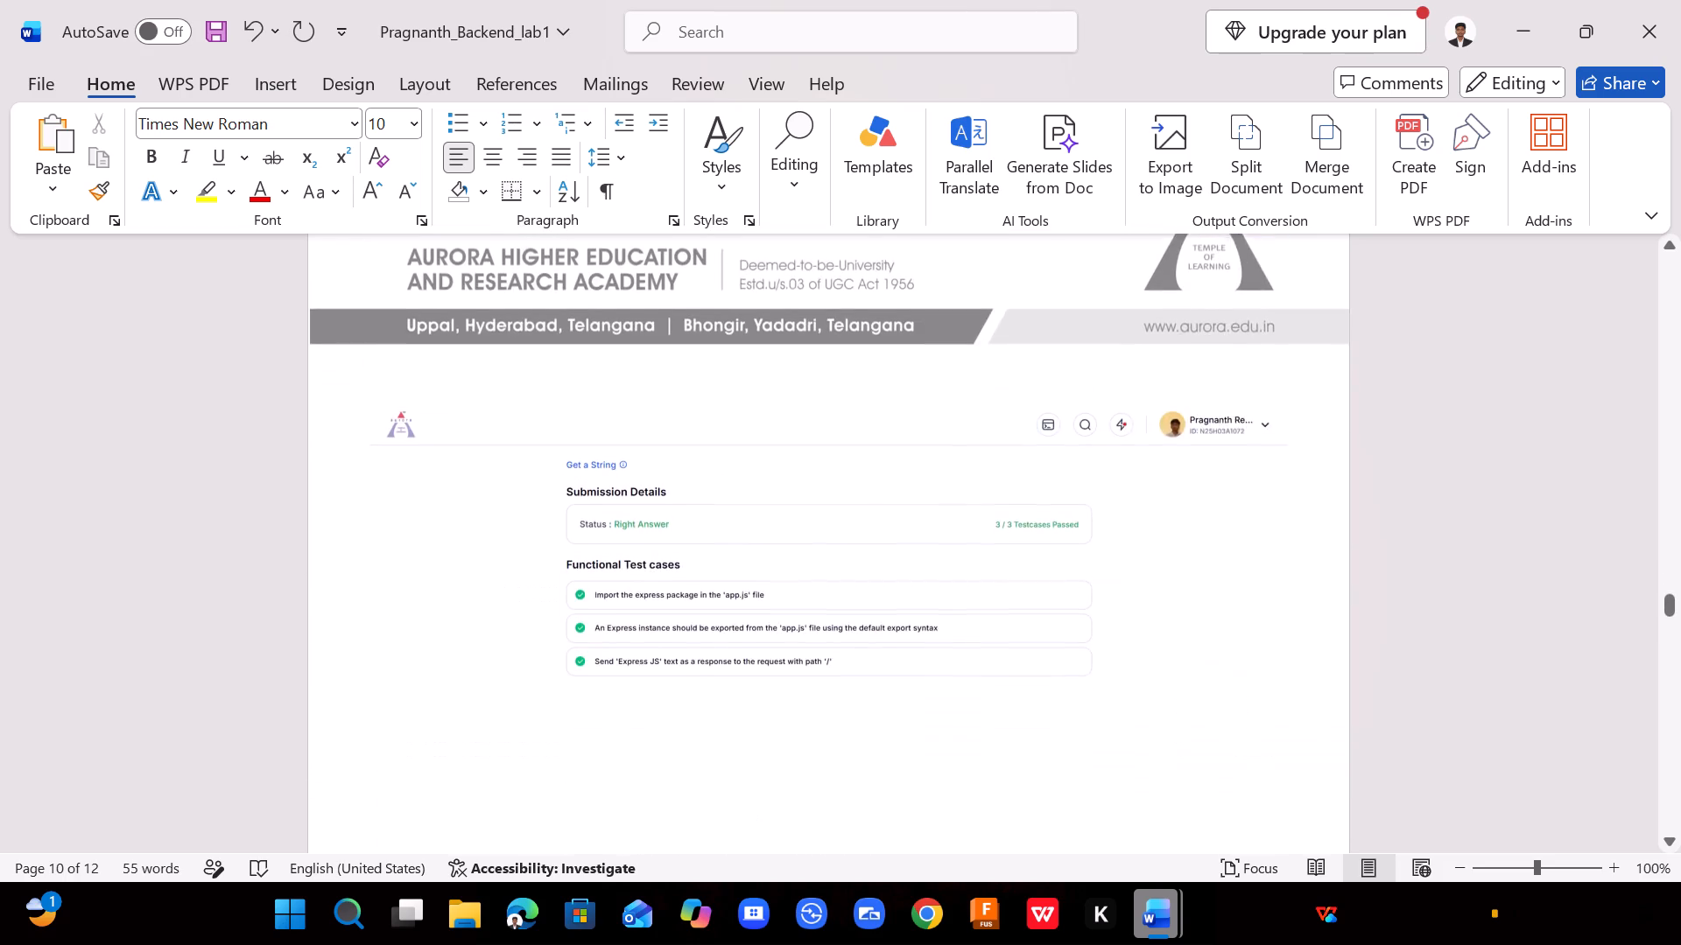
{"action": "scroll", "coordinate": [1067, 612], "scroll_direction": "up", "scroll_amount": 11}
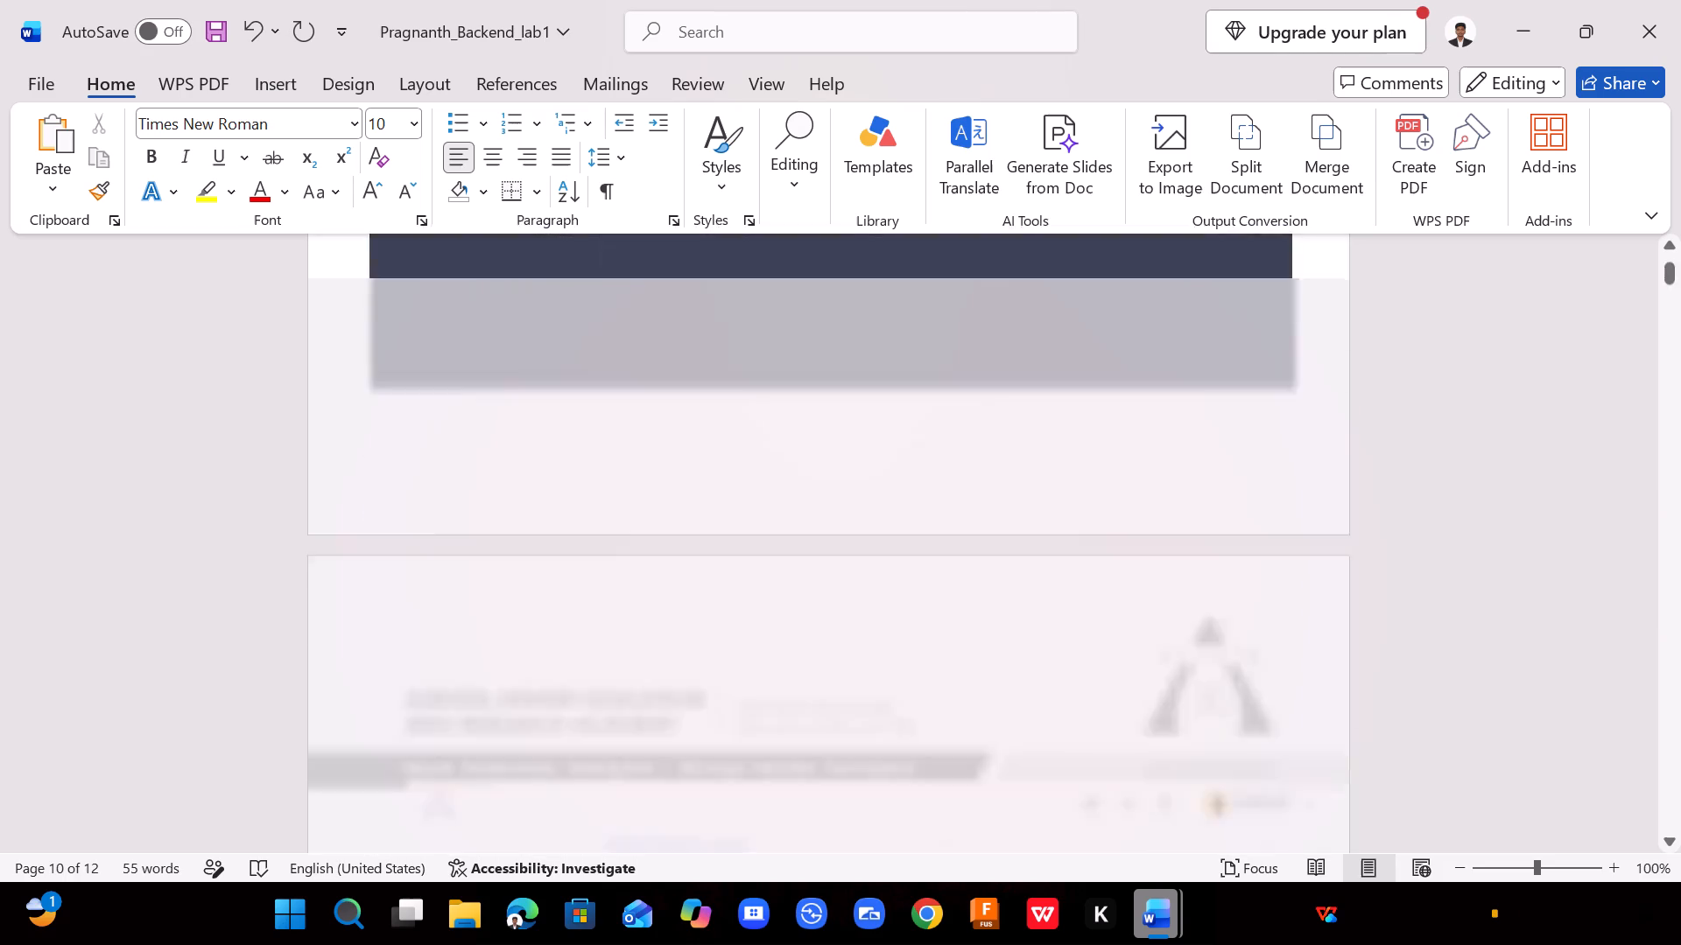
Save the Pragnanth_Backend_lab1 report and close its document window.
{"action": "left_click", "coordinate": [25, 68]}
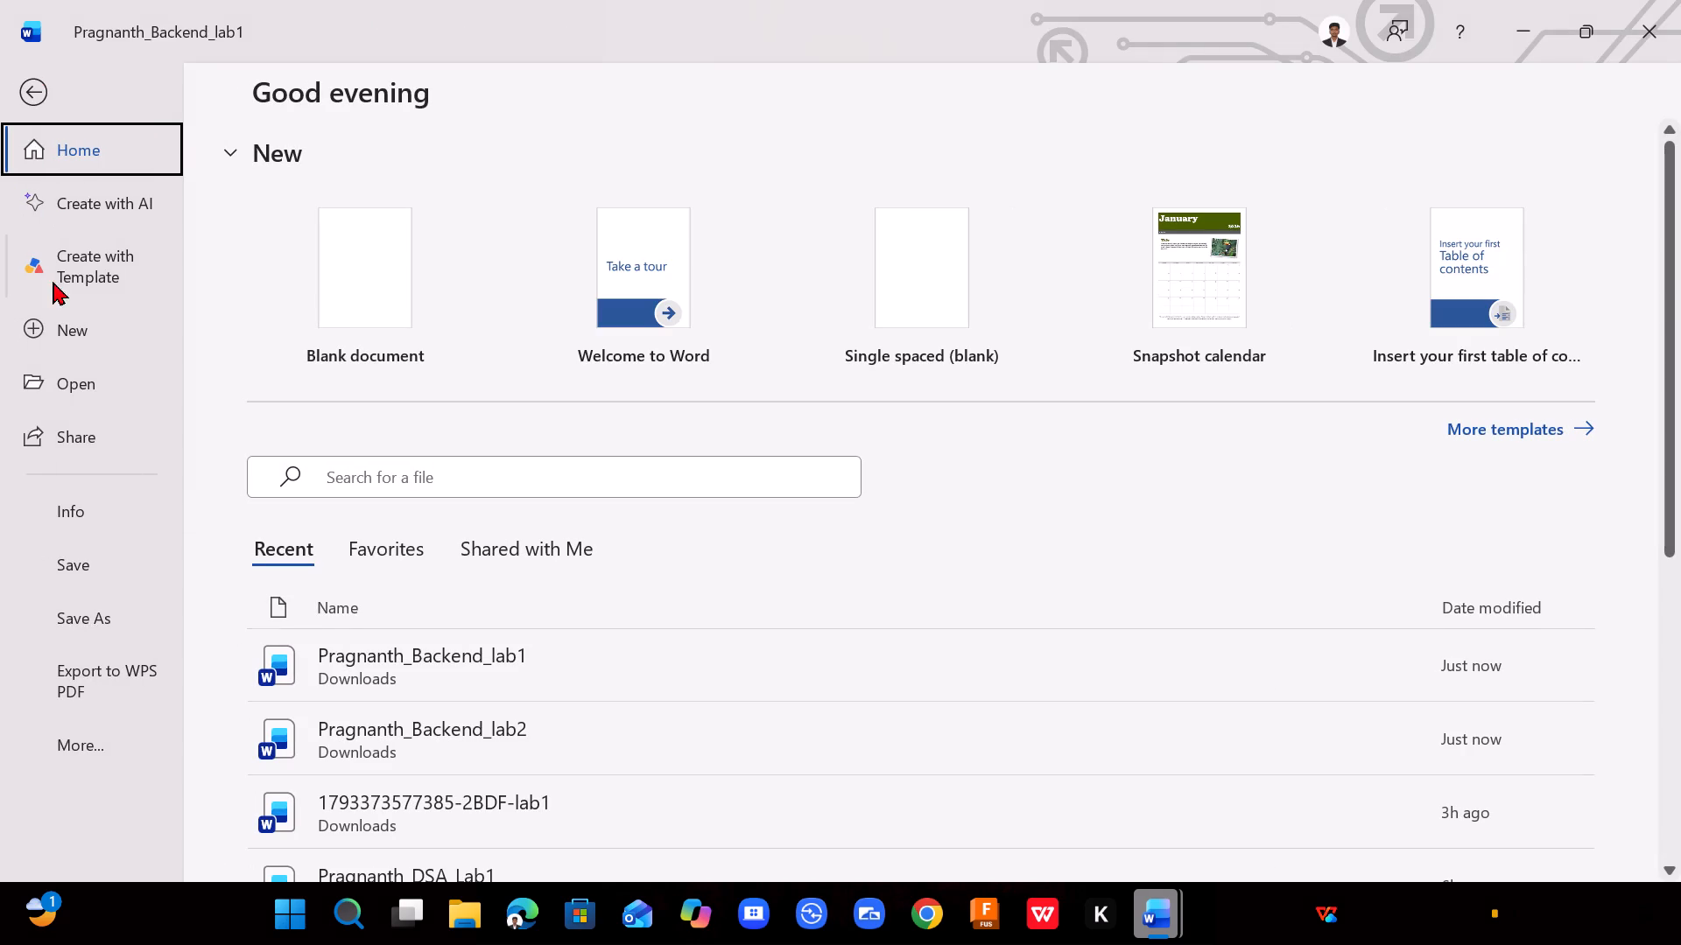
{"action": "left_click", "coordinate": [117, 560]}
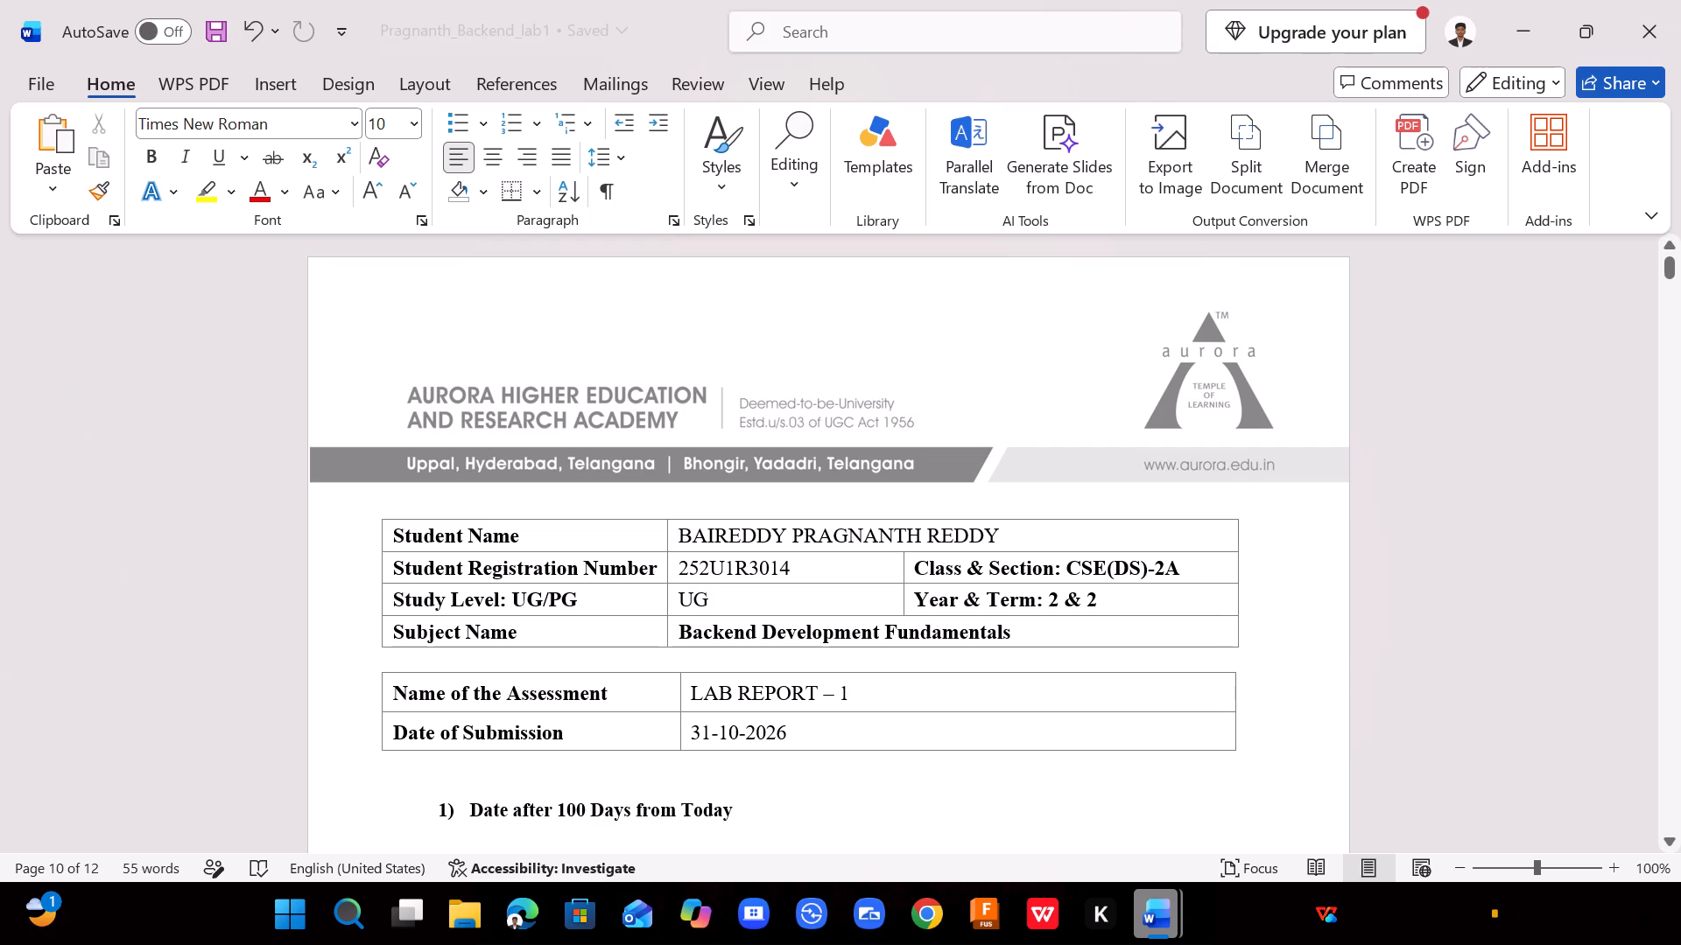
{"action": "left_click", "coordinate": [1680, 0]}
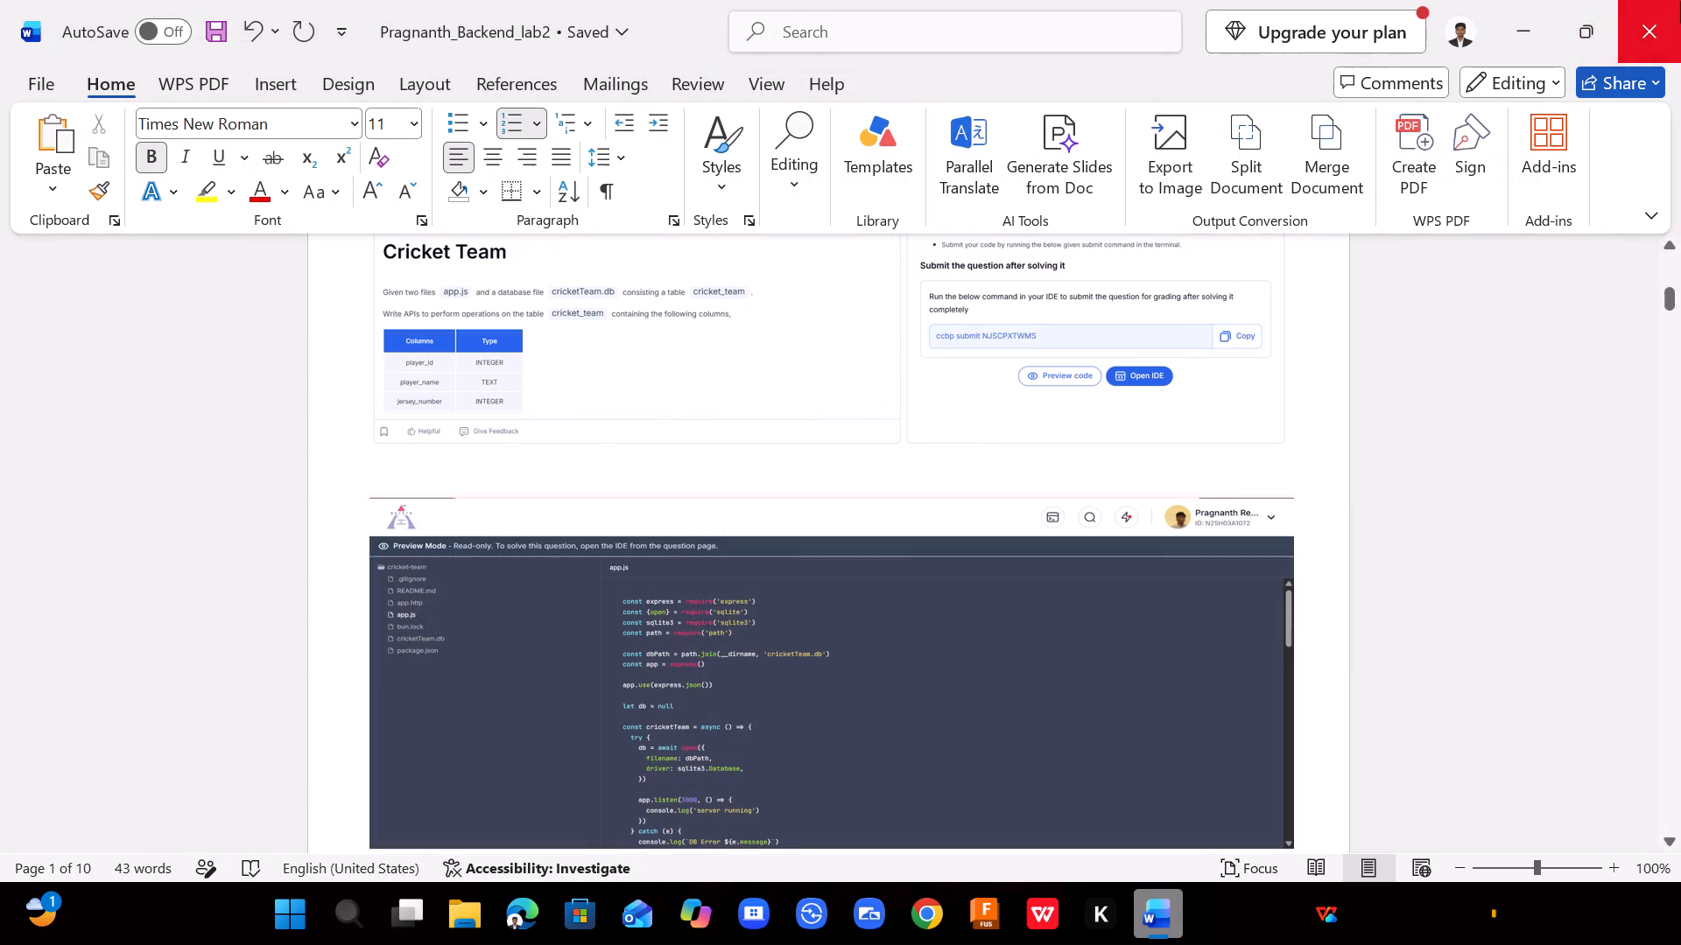
Switch to Chrome, search the web for "word to pdf" in a new tab, and open the iLovePDF Word to PDF converter.
{"action": "left_click", "coordinate": [954, 938]}
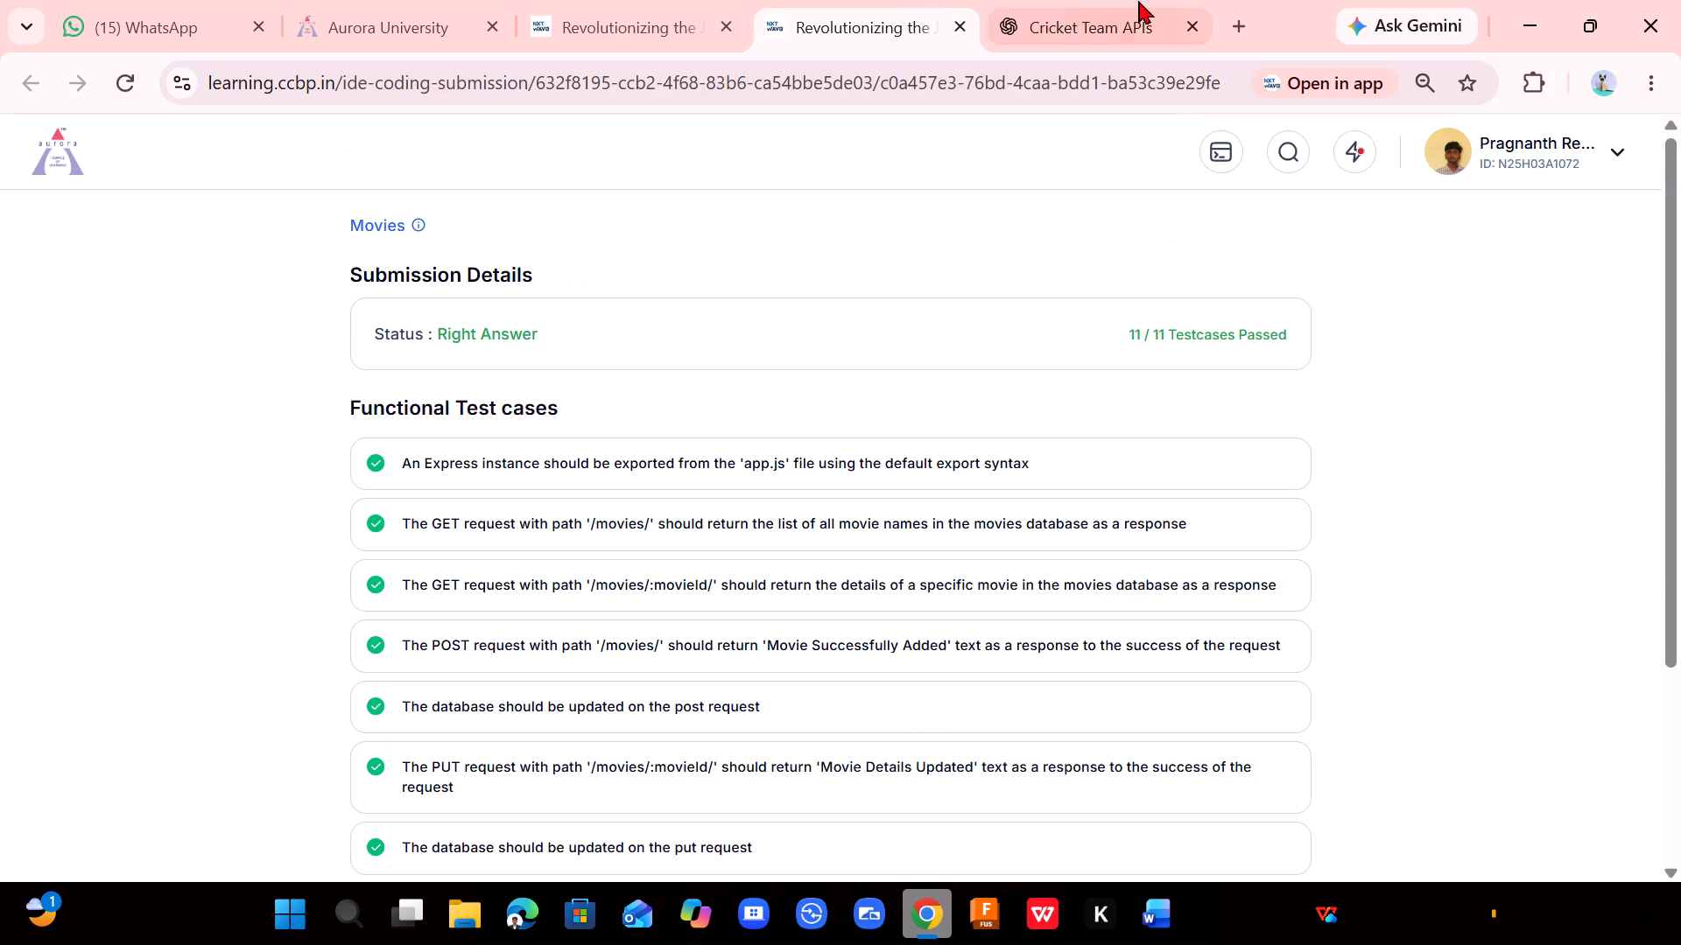
{"action": "left_click_drag", "start_coordinate": [1261, 6], "coordinate": [1253, 10]}
{"action": "left_click", "coordinate": [1253, 10]}
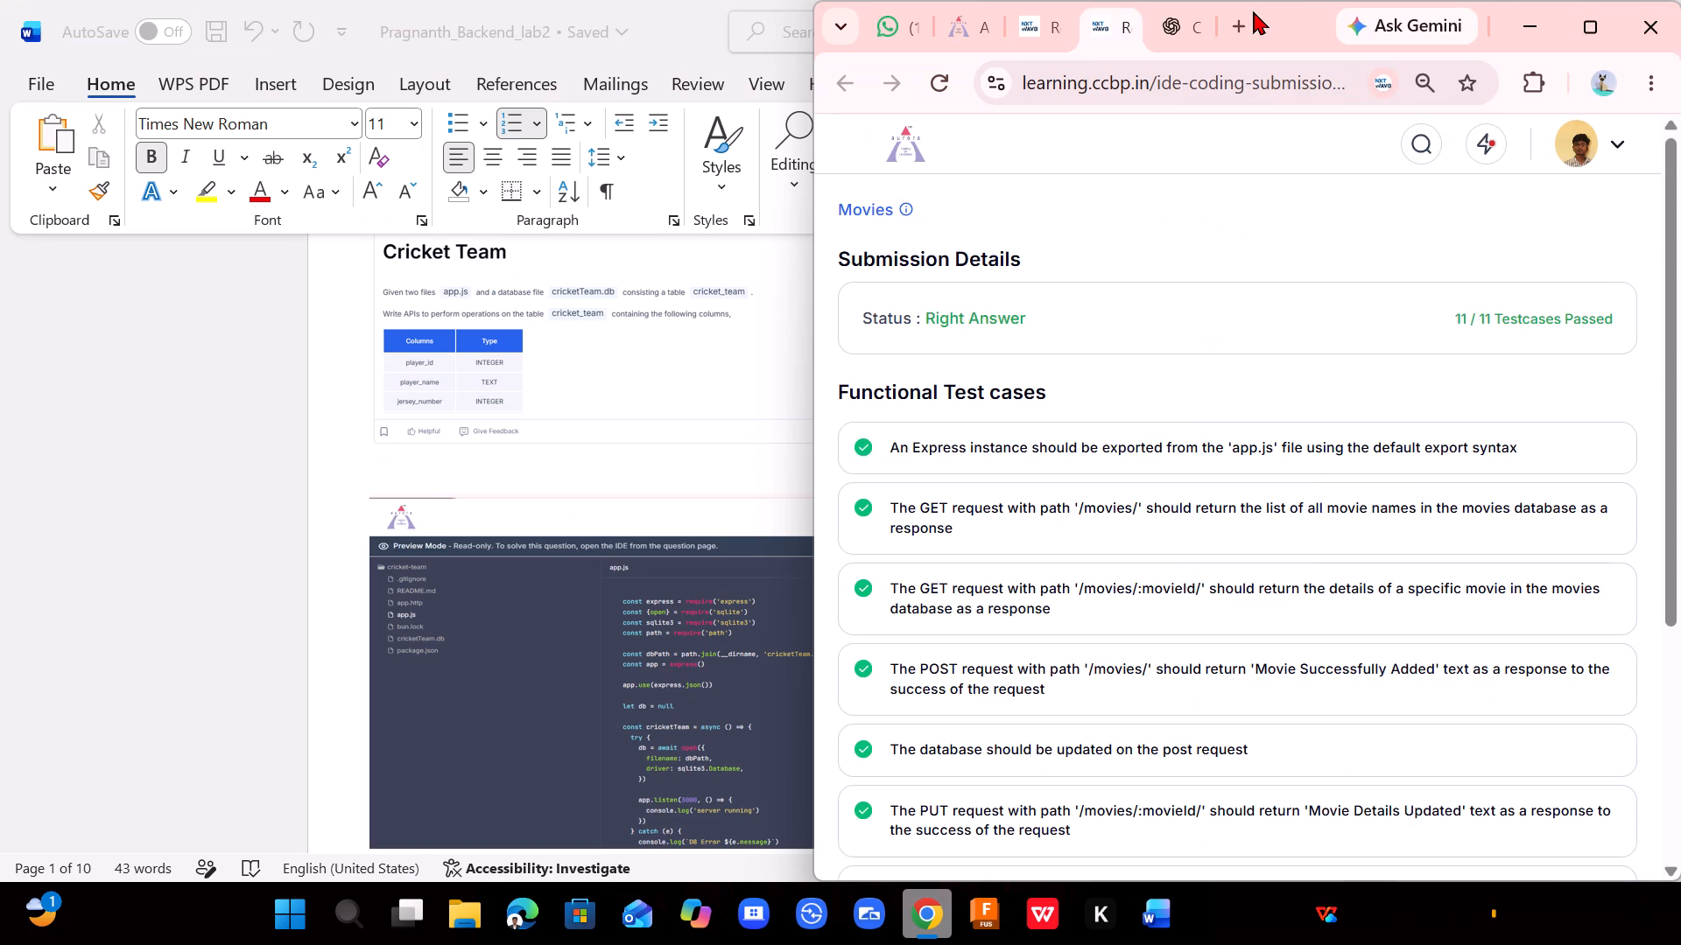
{"action": "left_click", "coordinate": [1581, 12]}
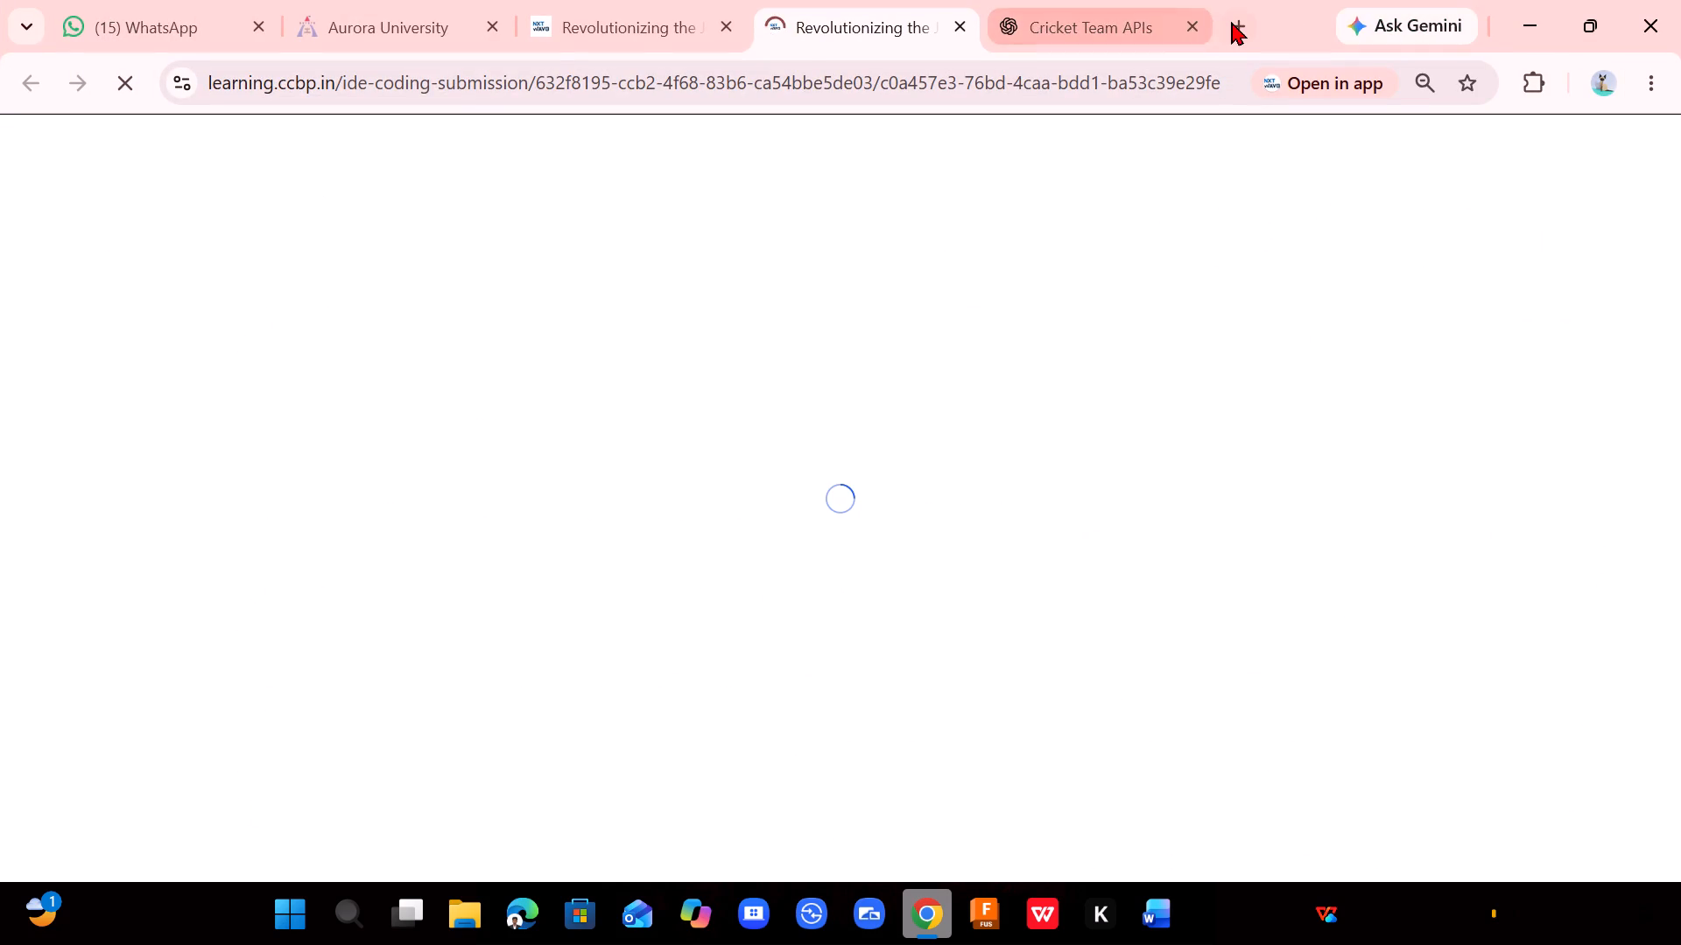
{"action": "left_click", "coordinate": [1231, 21]}
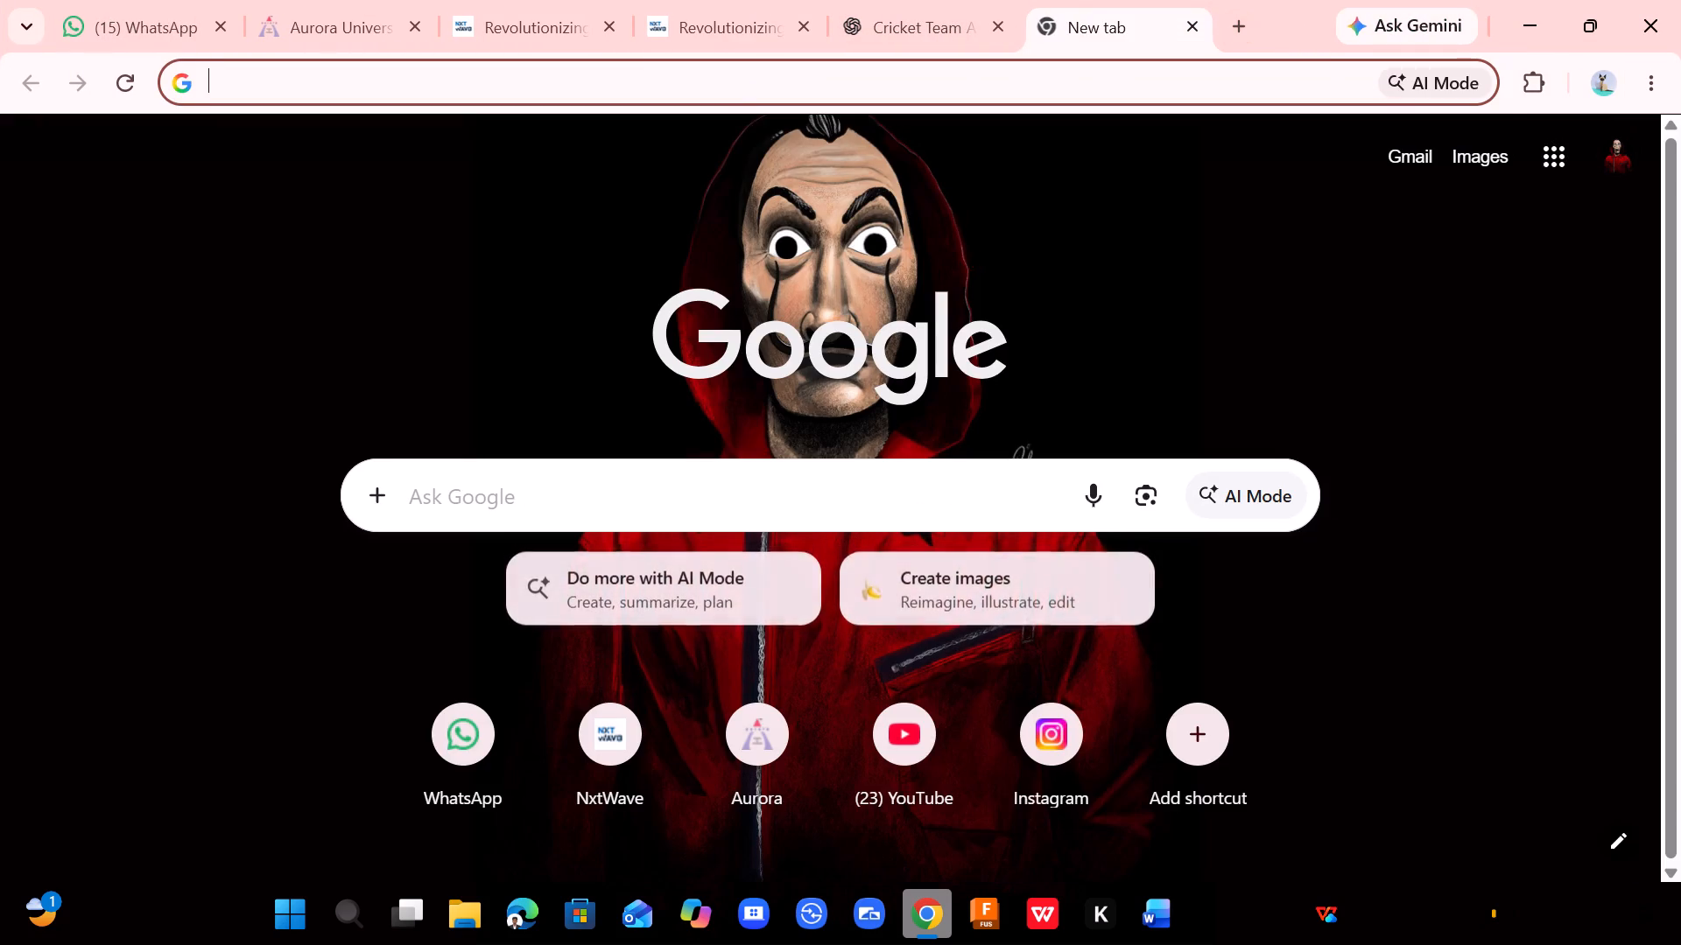
{"action": "type", "text": "word to pdf"}
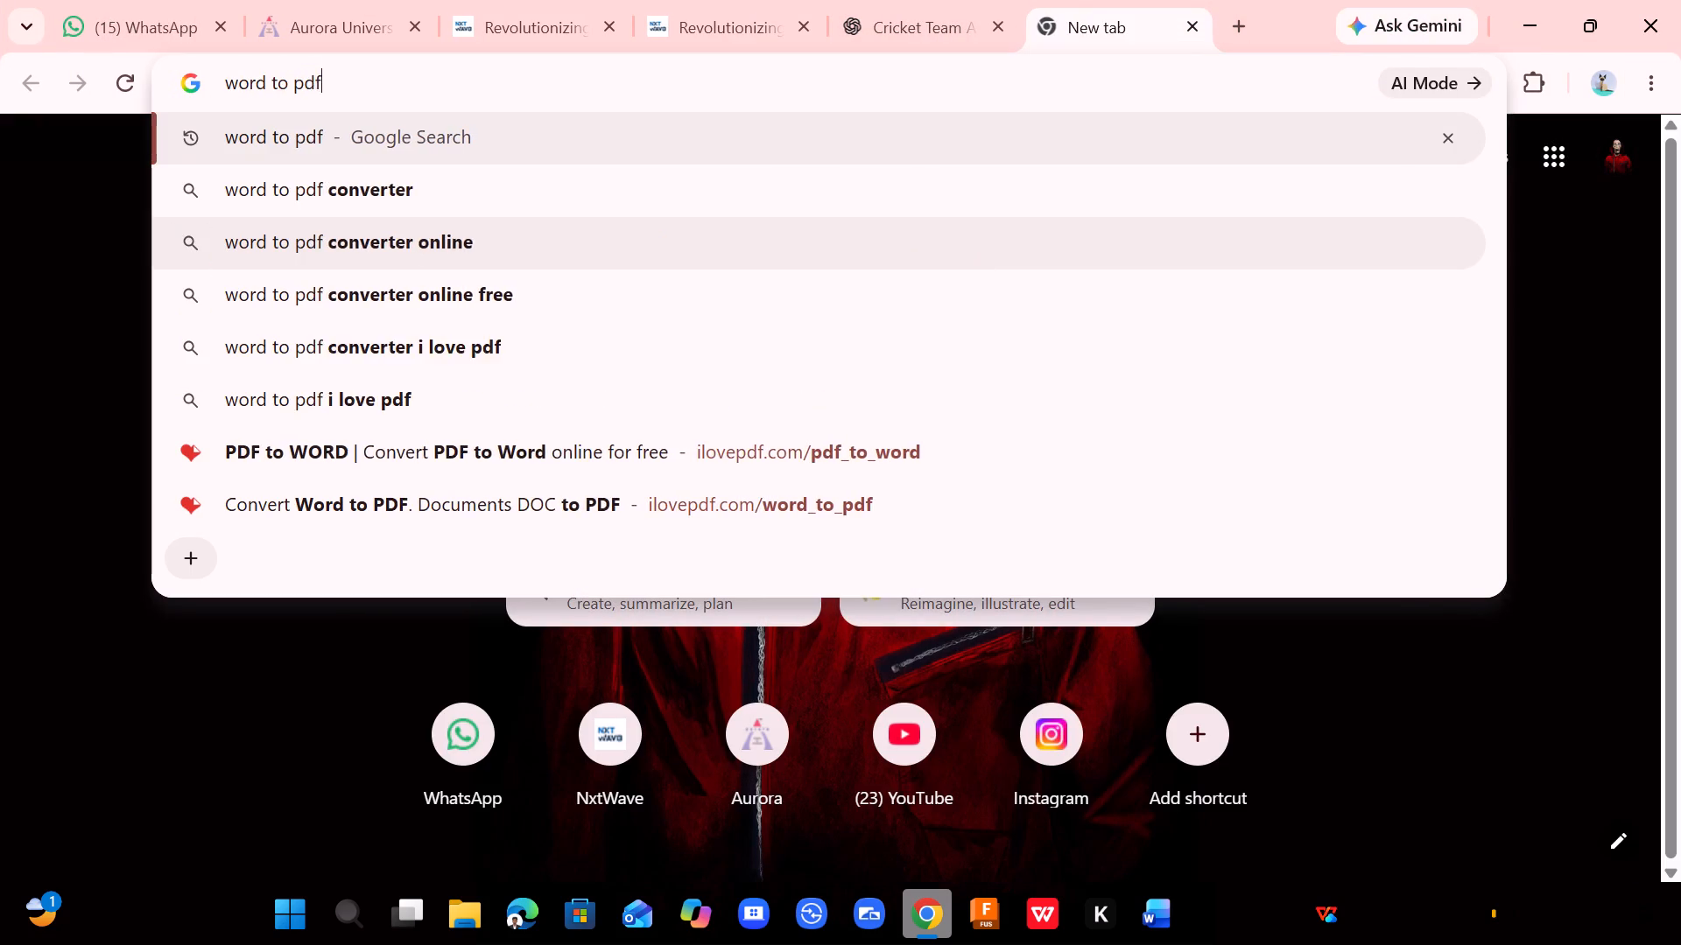
{"action": "key", "text": "Return"}
{"action": "left_click", "coordinate": [664, 366]}
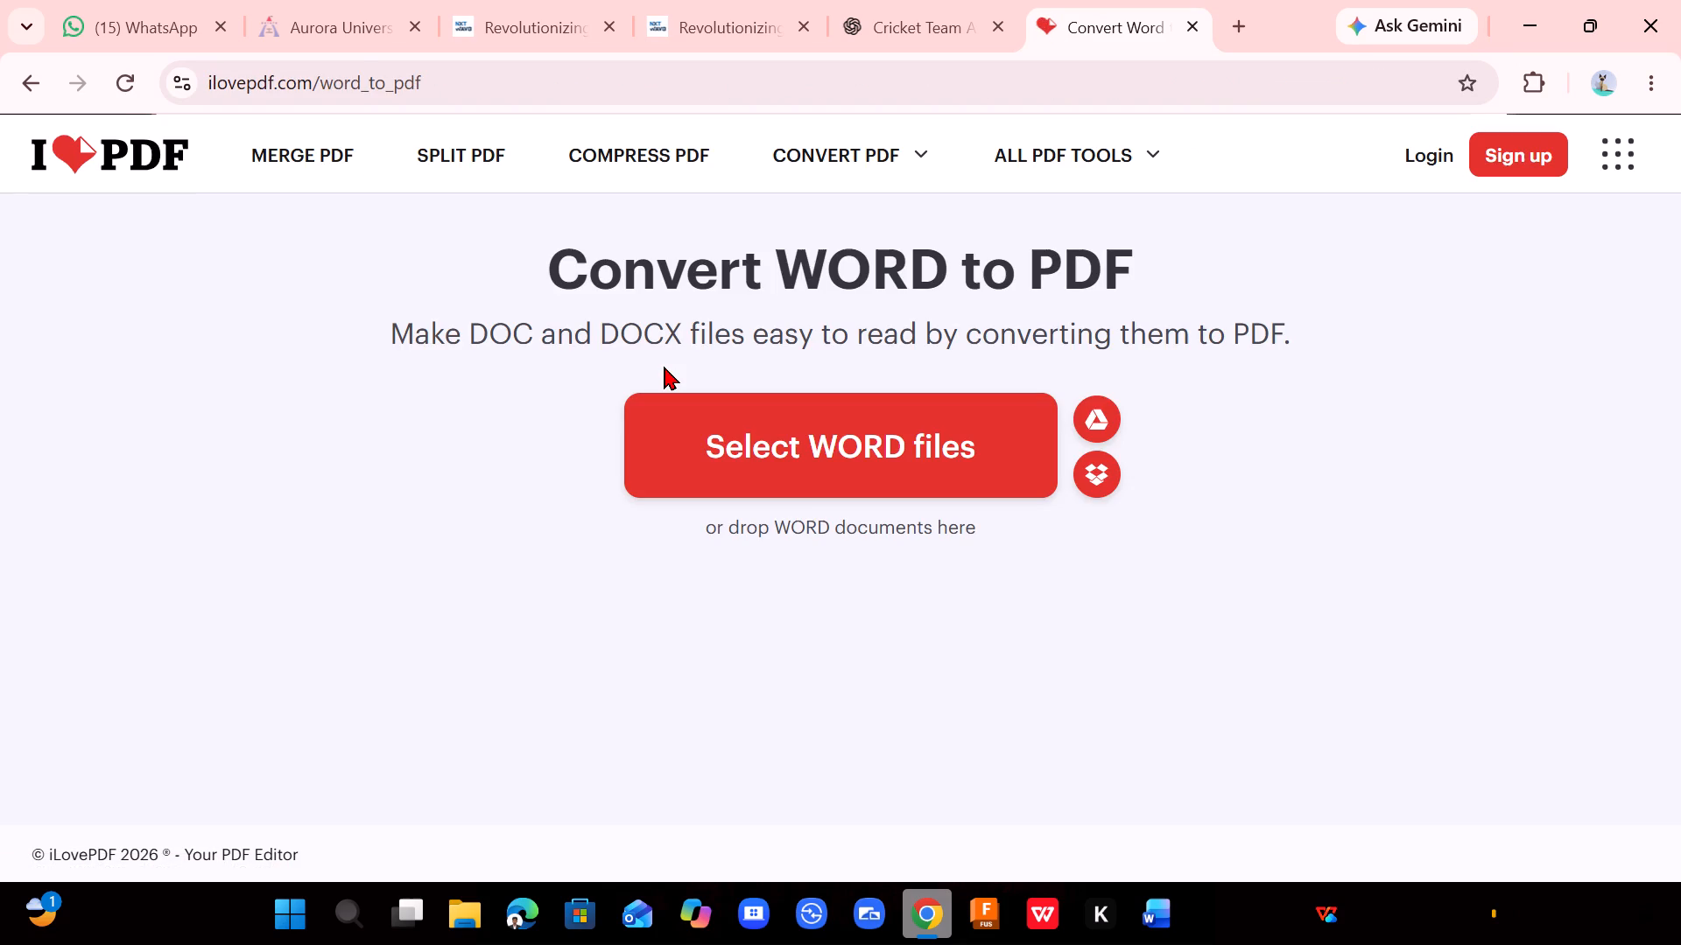
{"action": "left_click", "coordinate": [800, 423]}
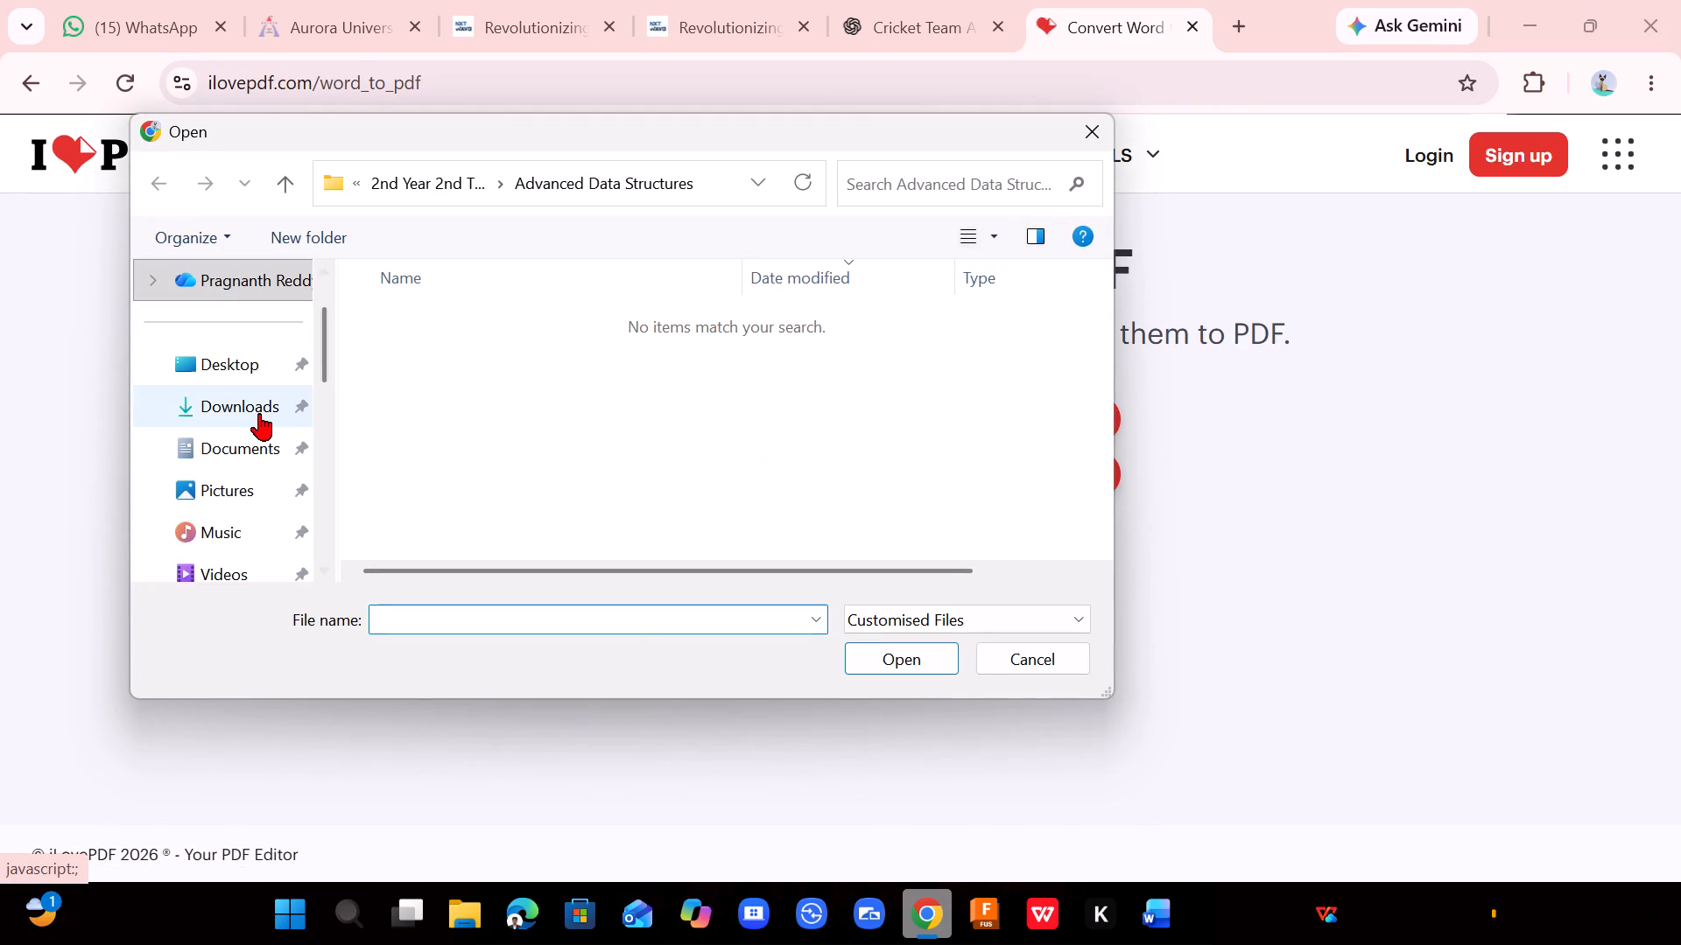
{"action": "left_click", "coordinate": [259, 413]}
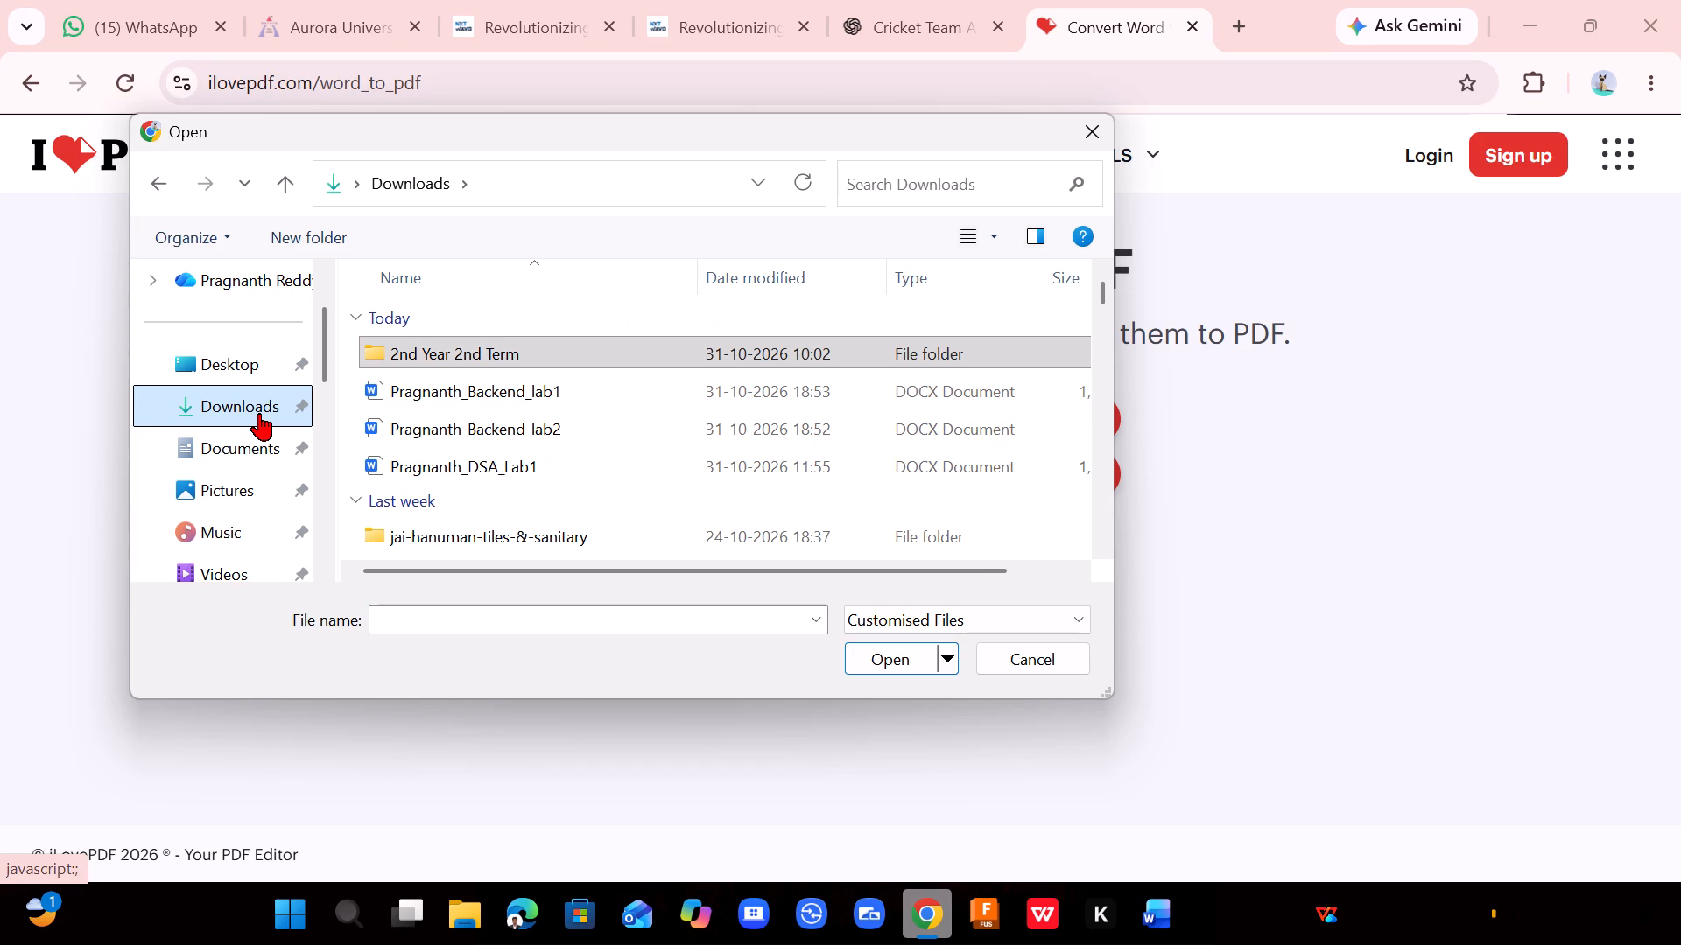
{"action": "left_click", "coordinate": [600, 395]}
{"action": "left_click", "coordinate": [897, 654]}
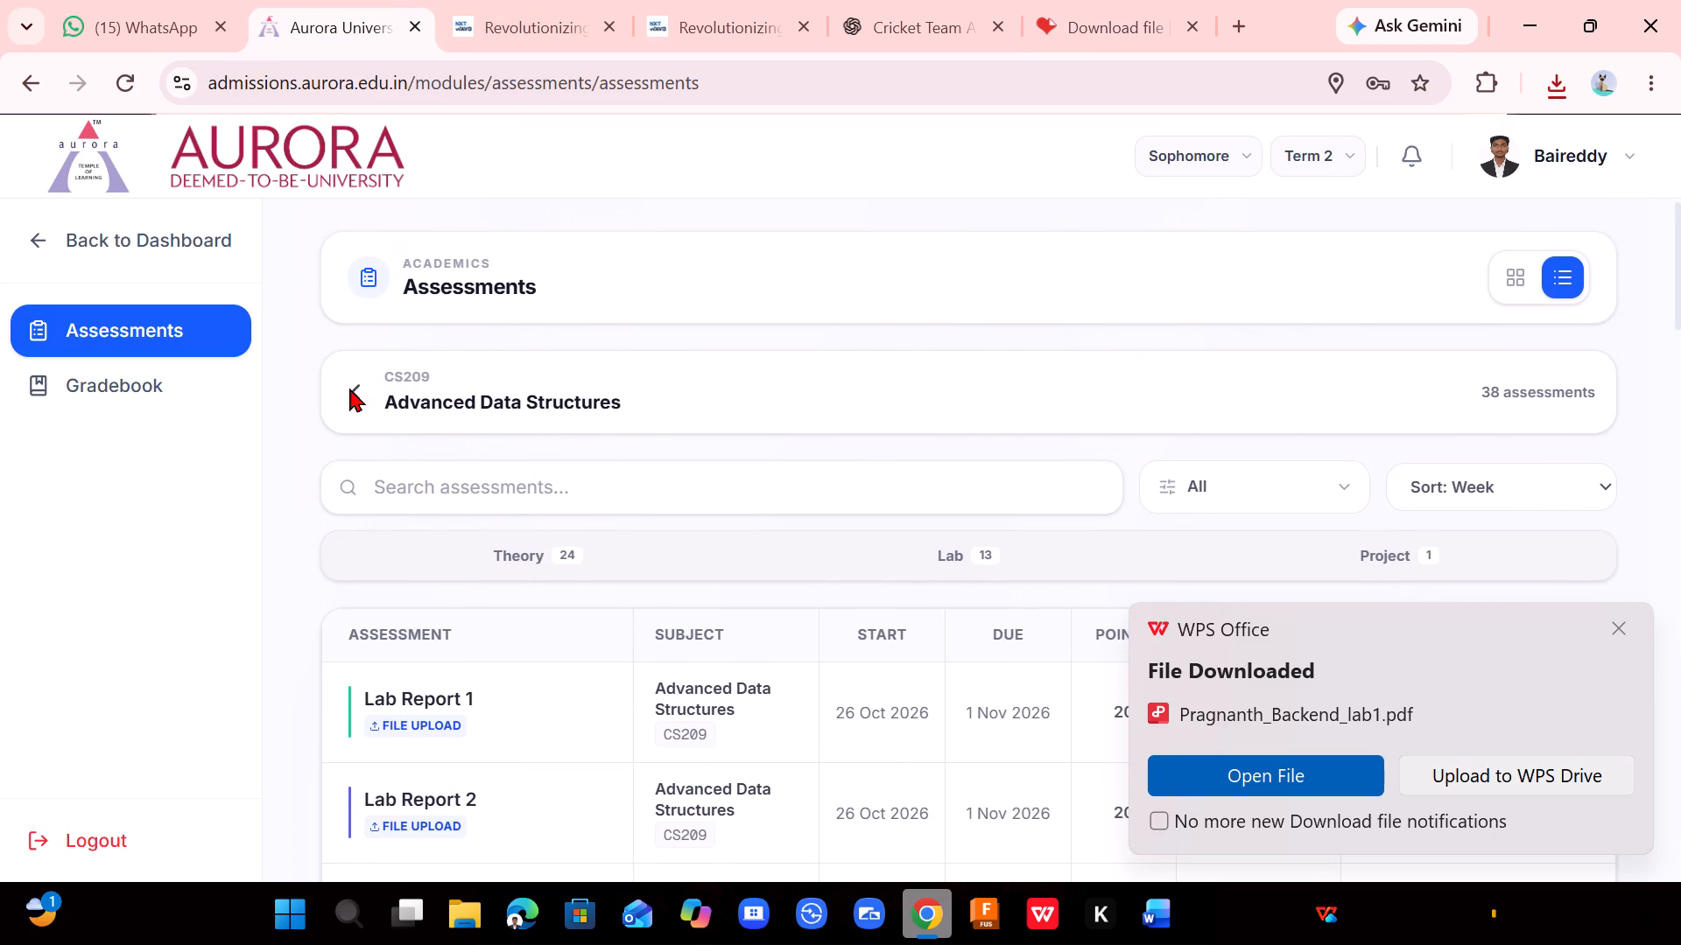
{"action": "left_click", "coordinate": [447, 585]}
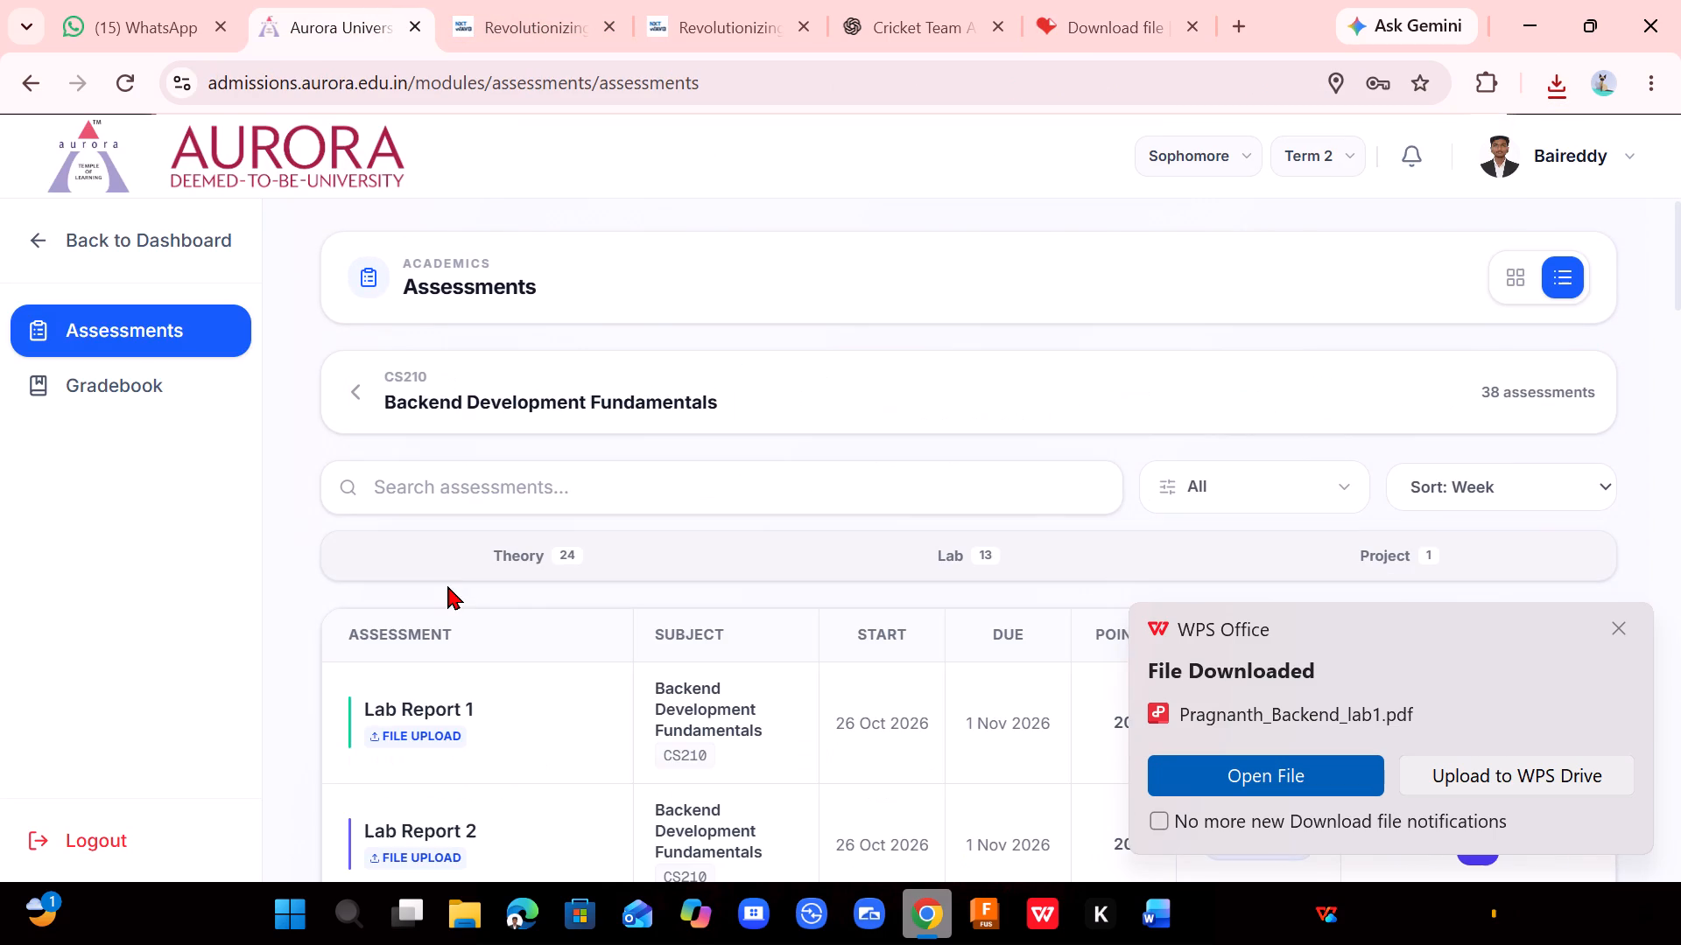
{"action": "scroll", "coordinate": [802, 661], "scroll_direction": "down", "scroll_amount": 3}
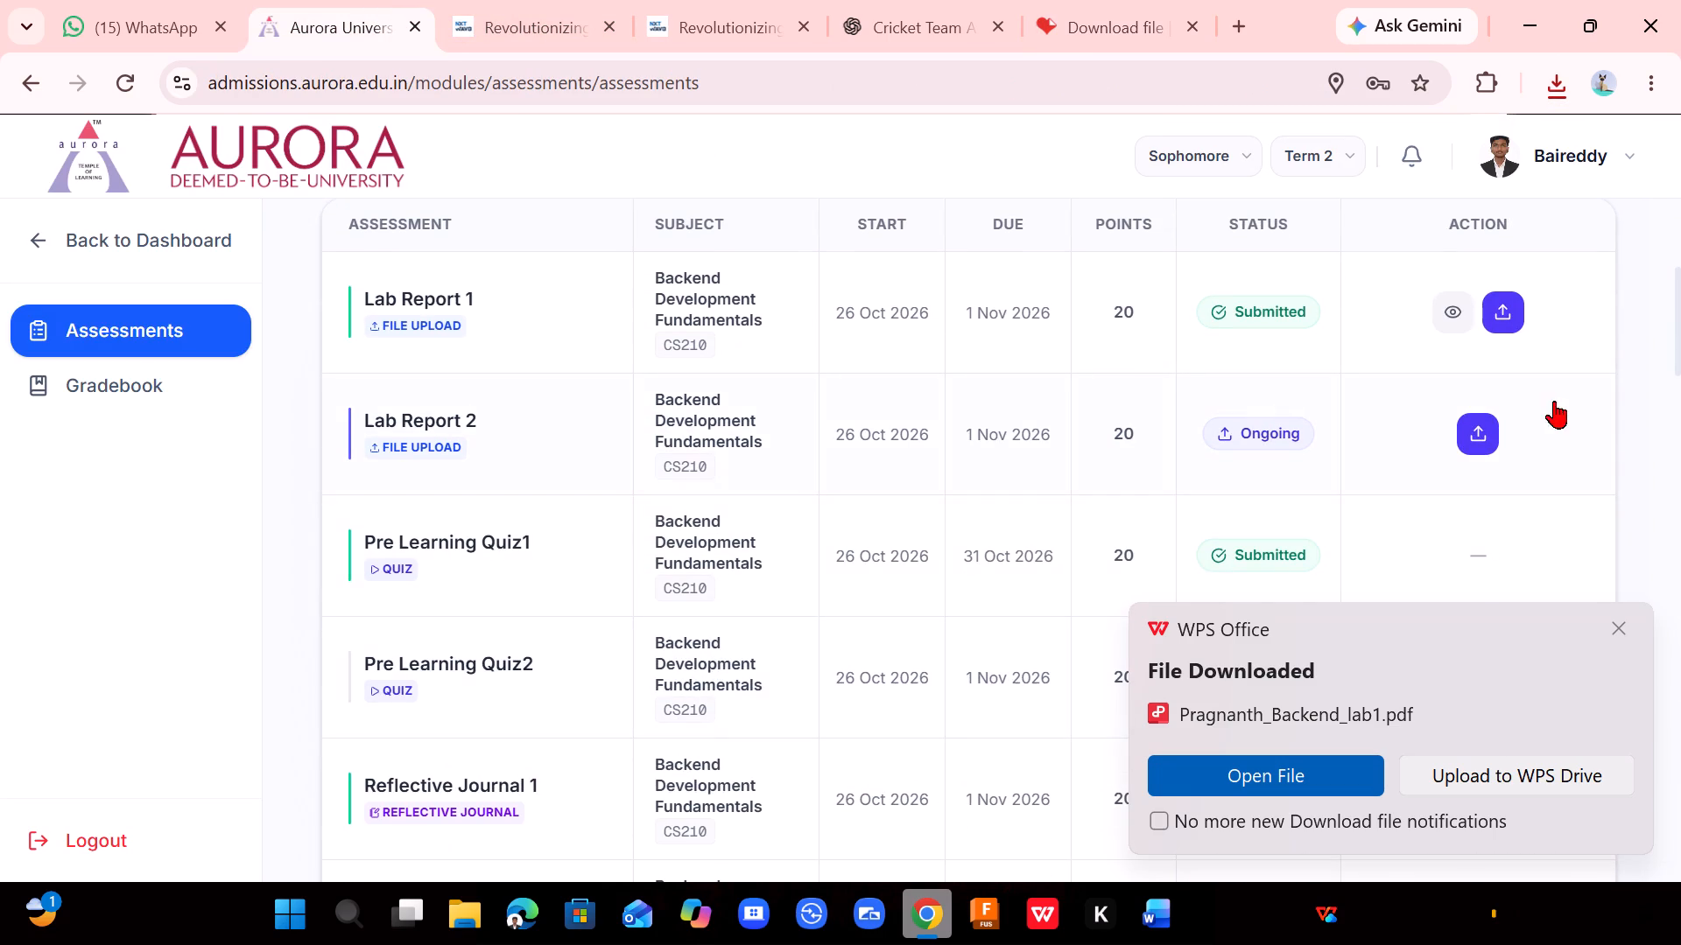
{"action": "left_click", "coordinate": [1509, 317]}
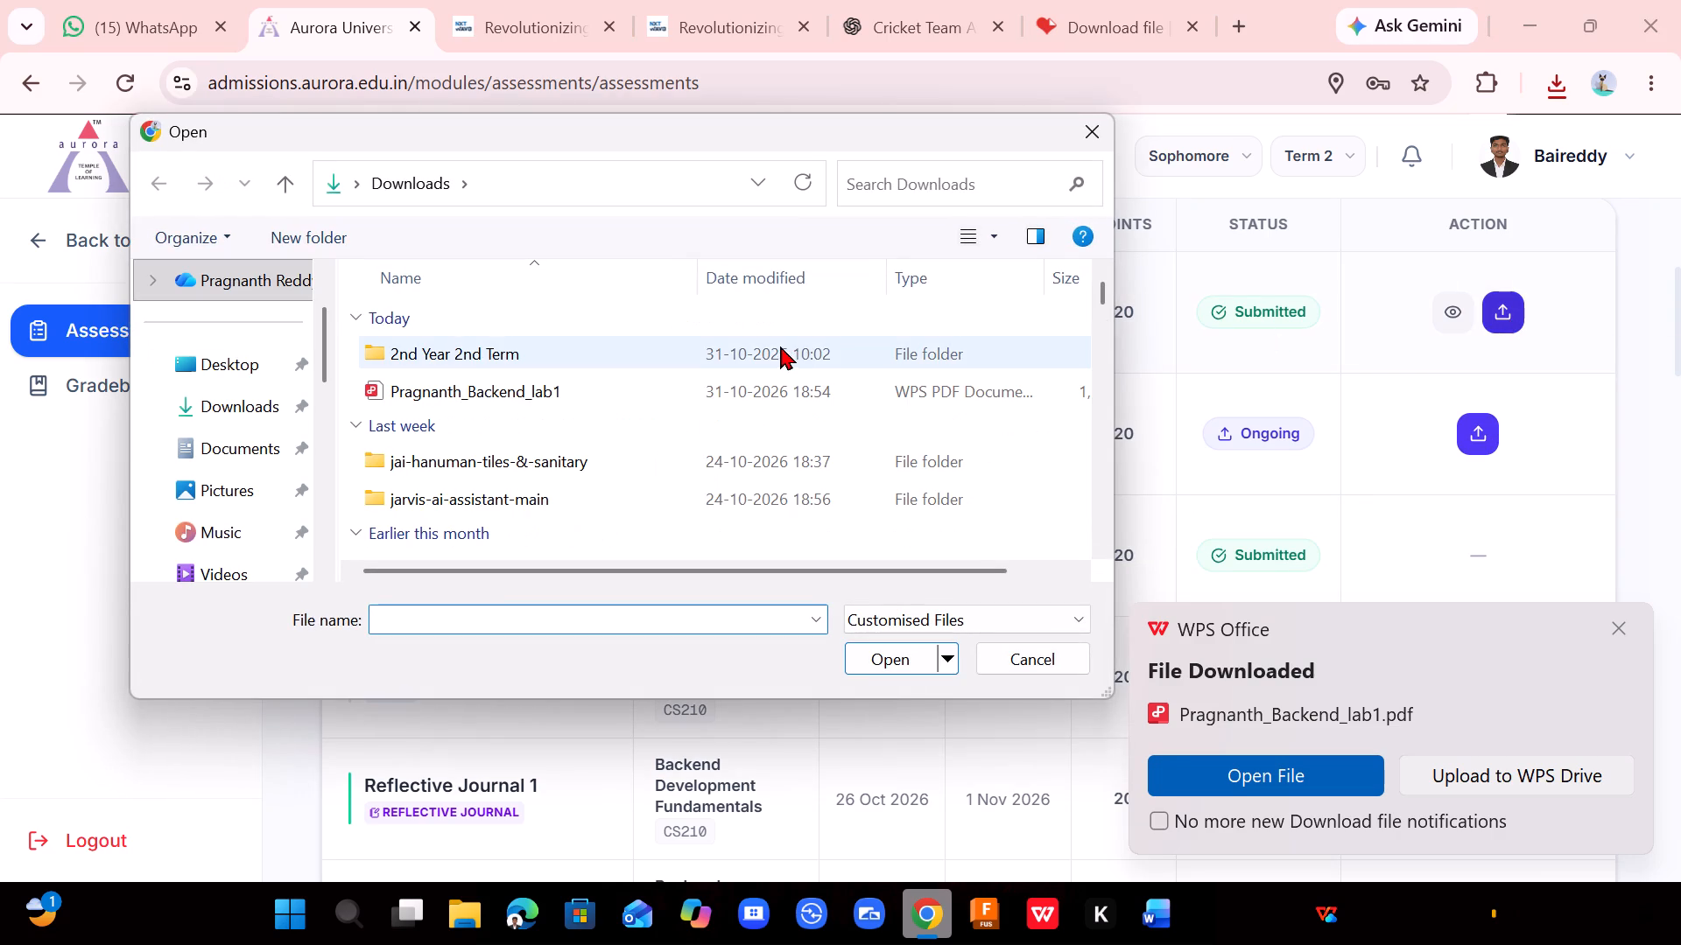
{"action": "left_click", "coordinate": [637, 388]}
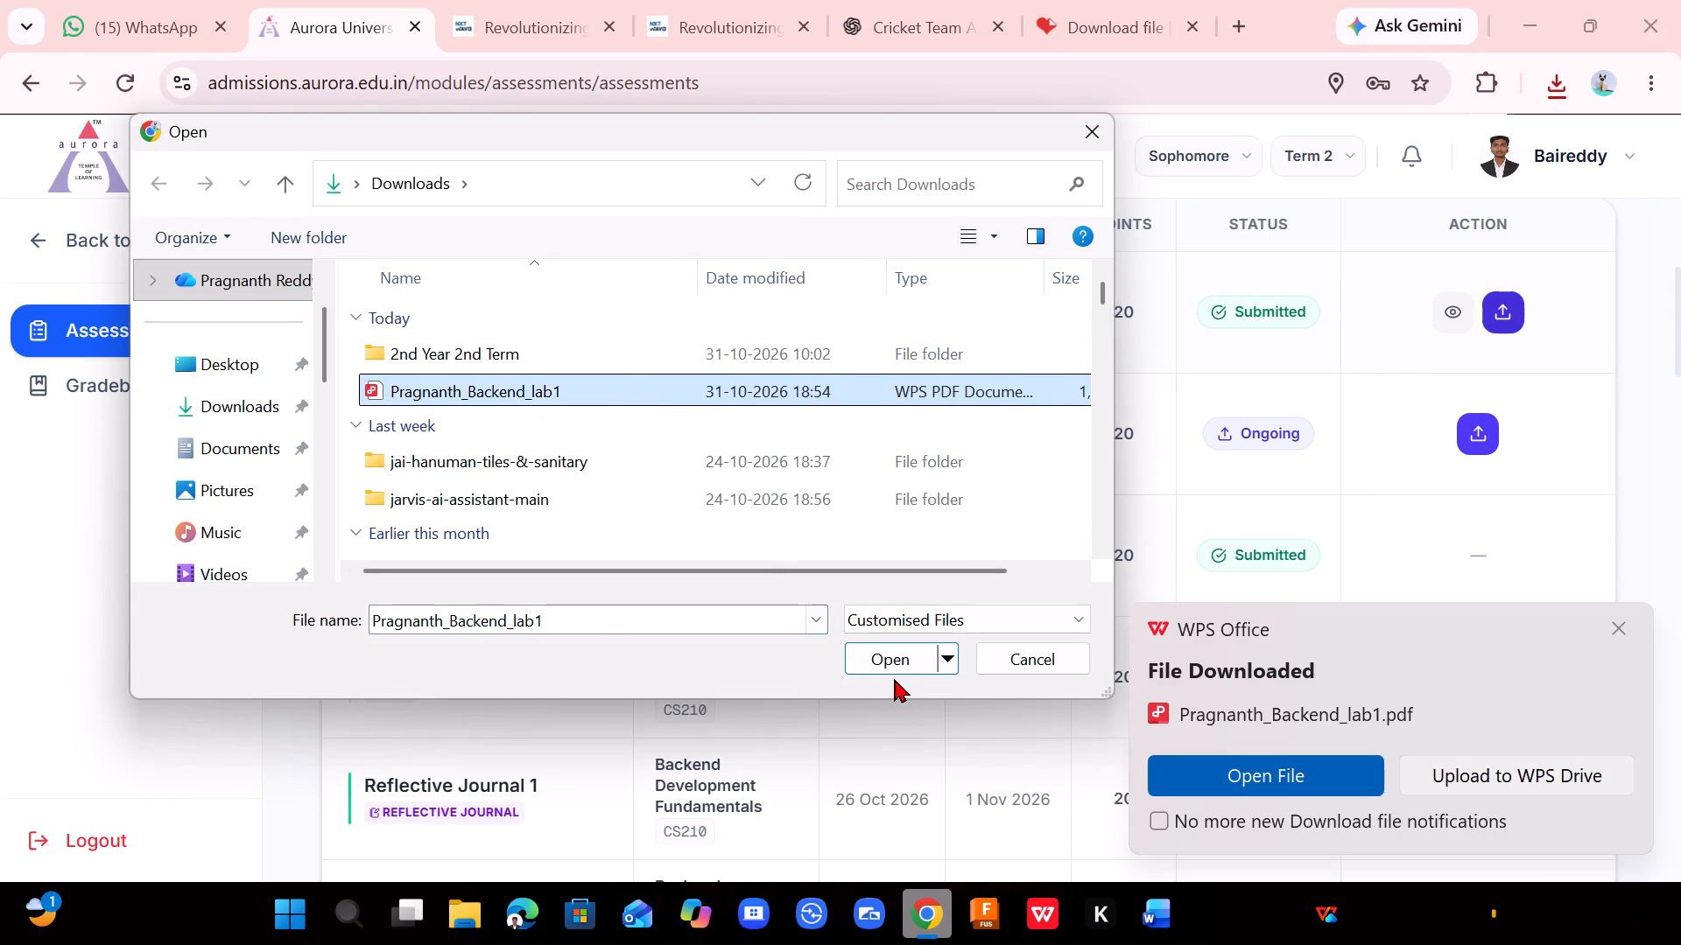
{"action": "left_click", "coordinate": [904, 659]}
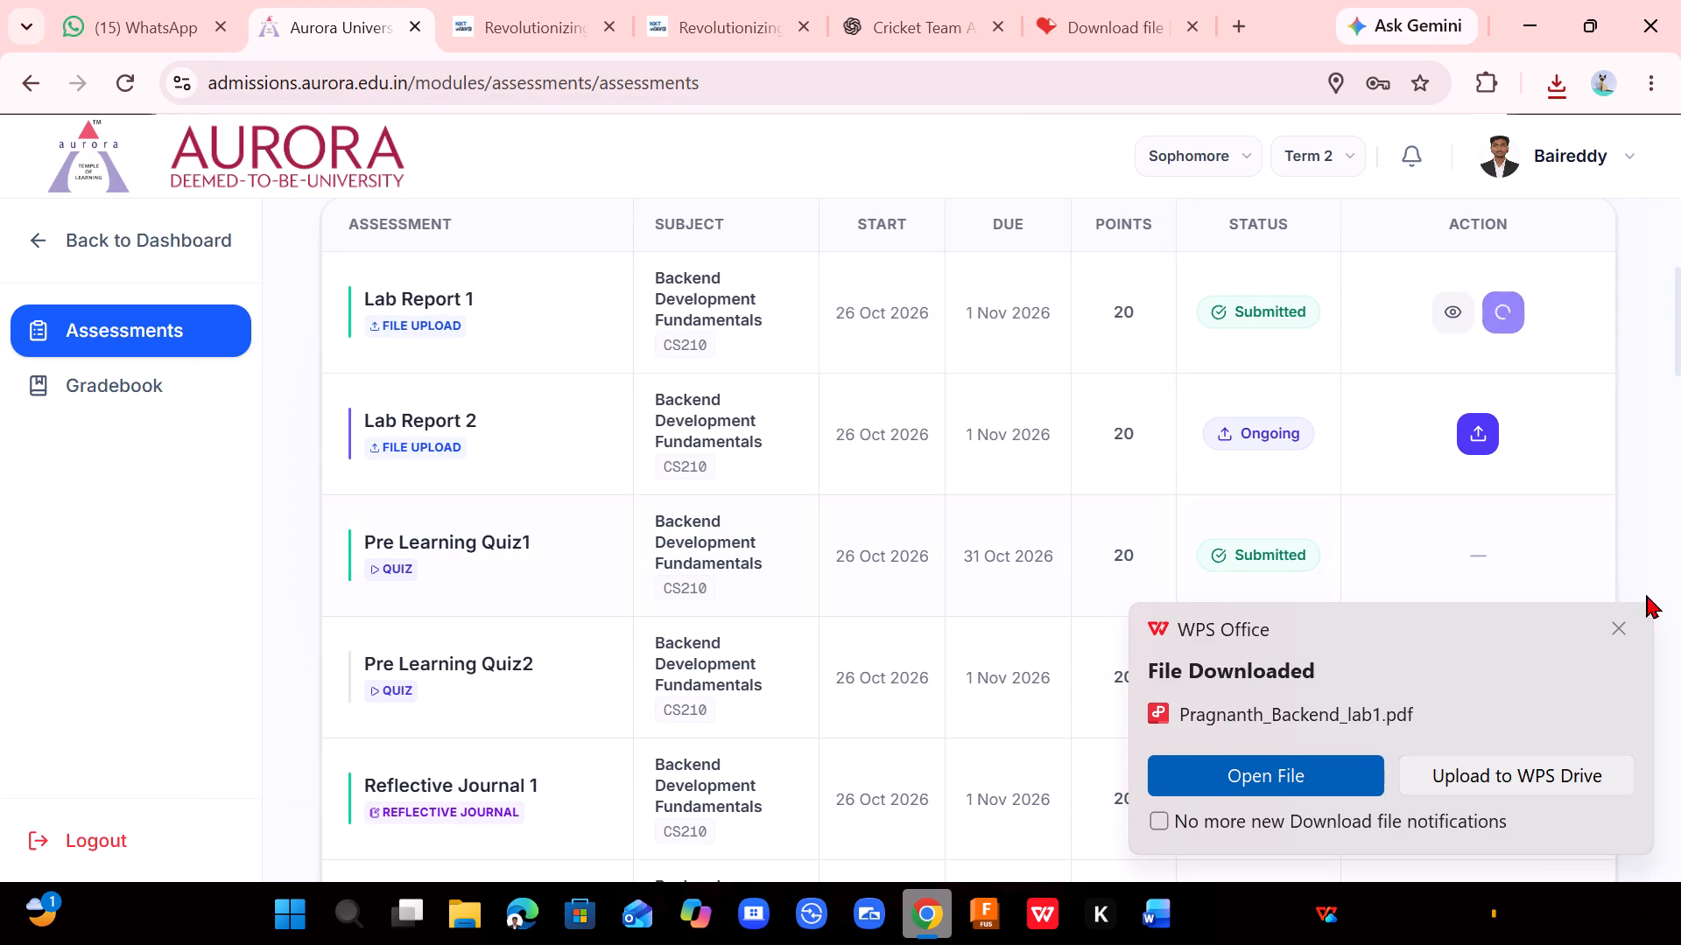
{"action": "left_click", "coordinate": [1620, 633]}
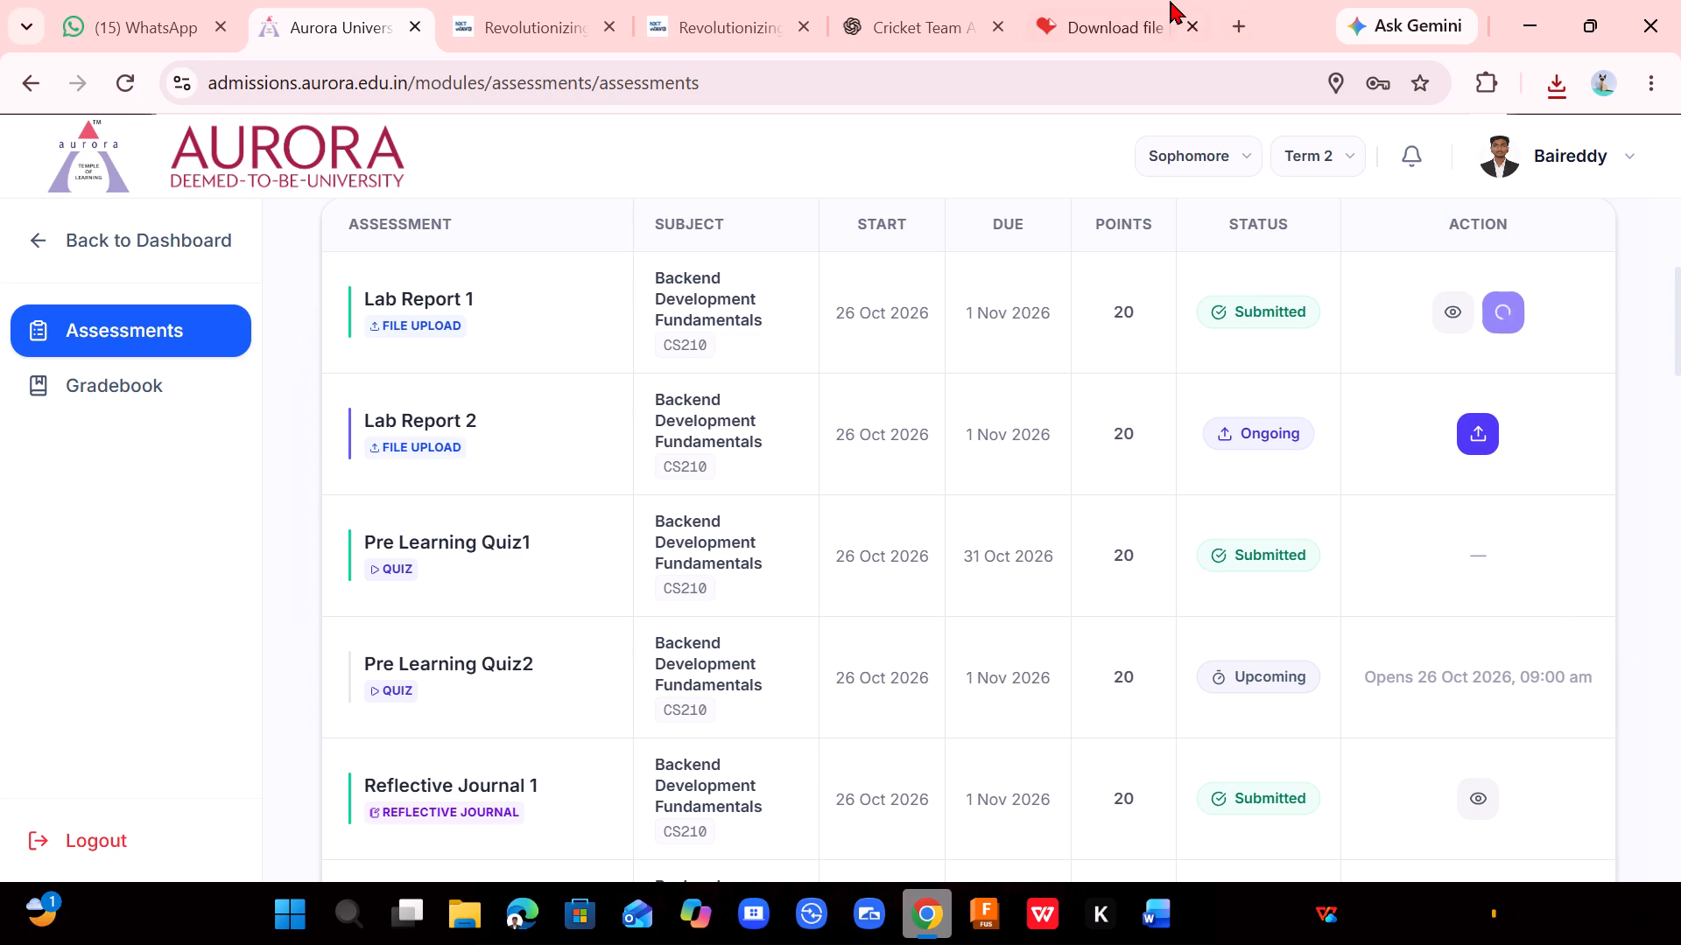
Convert the Pragnanth_Backend_lab2 Word document from Downloads to PDF with iLovePDF and close the converter tab.
{"action": "left_click", "coordinate": [1170, 0]}
{"action": "left_click", "coordinate": [578, 347]}
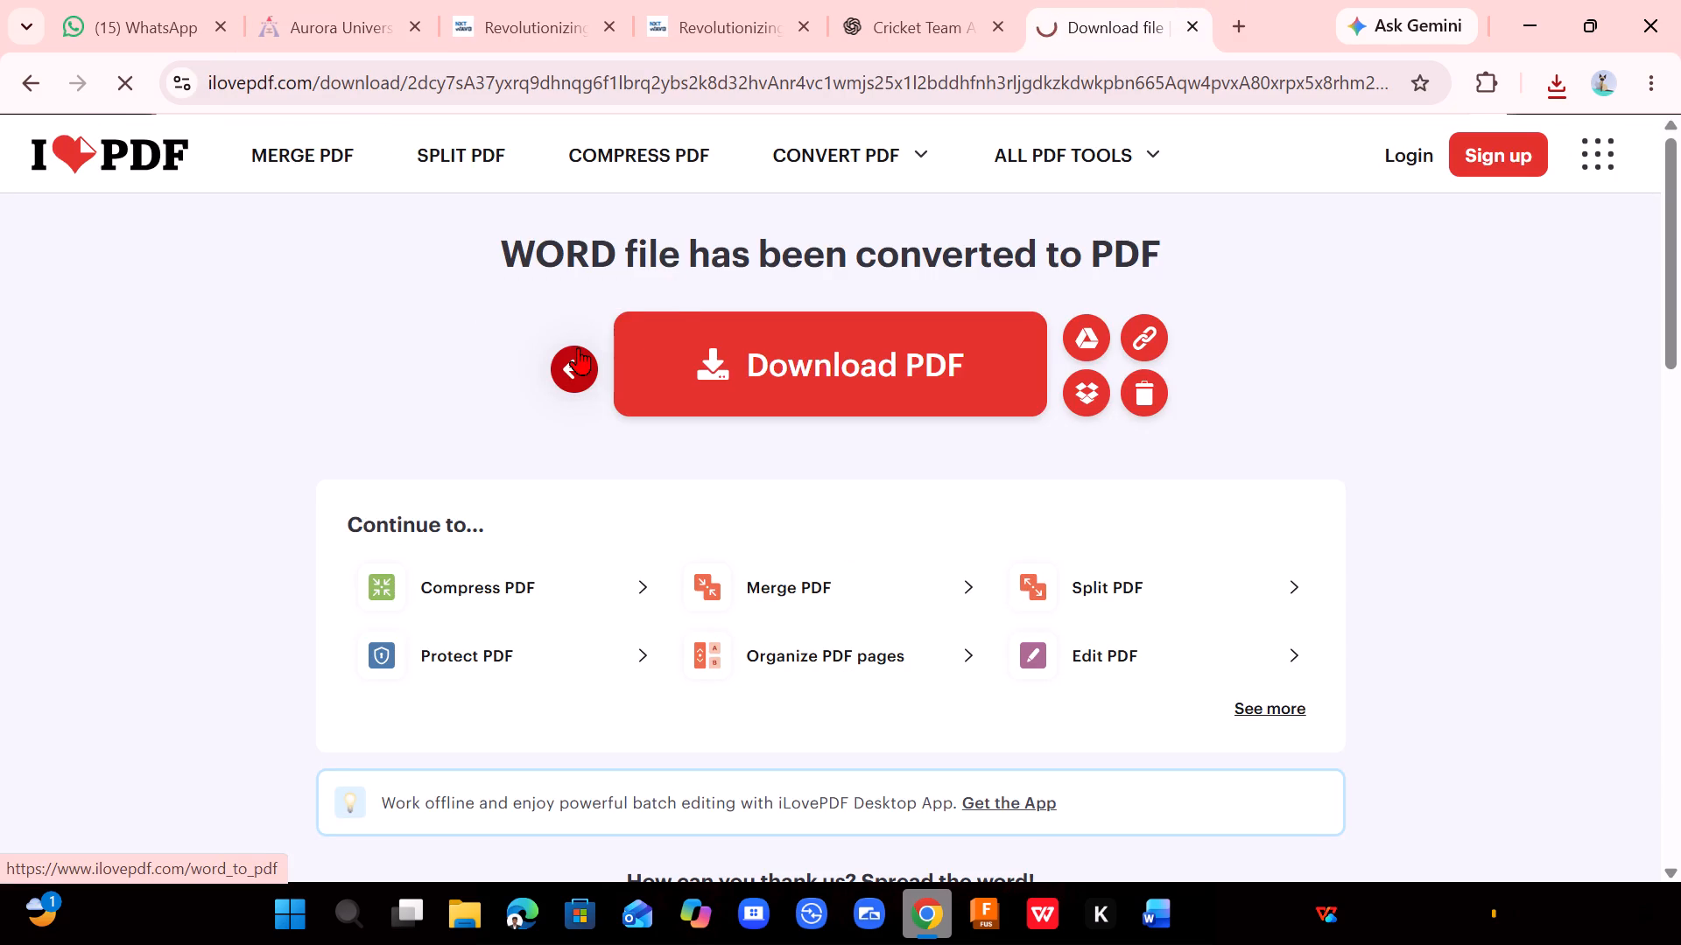
{"action": "left_click", "coordinate": [714, 402]}
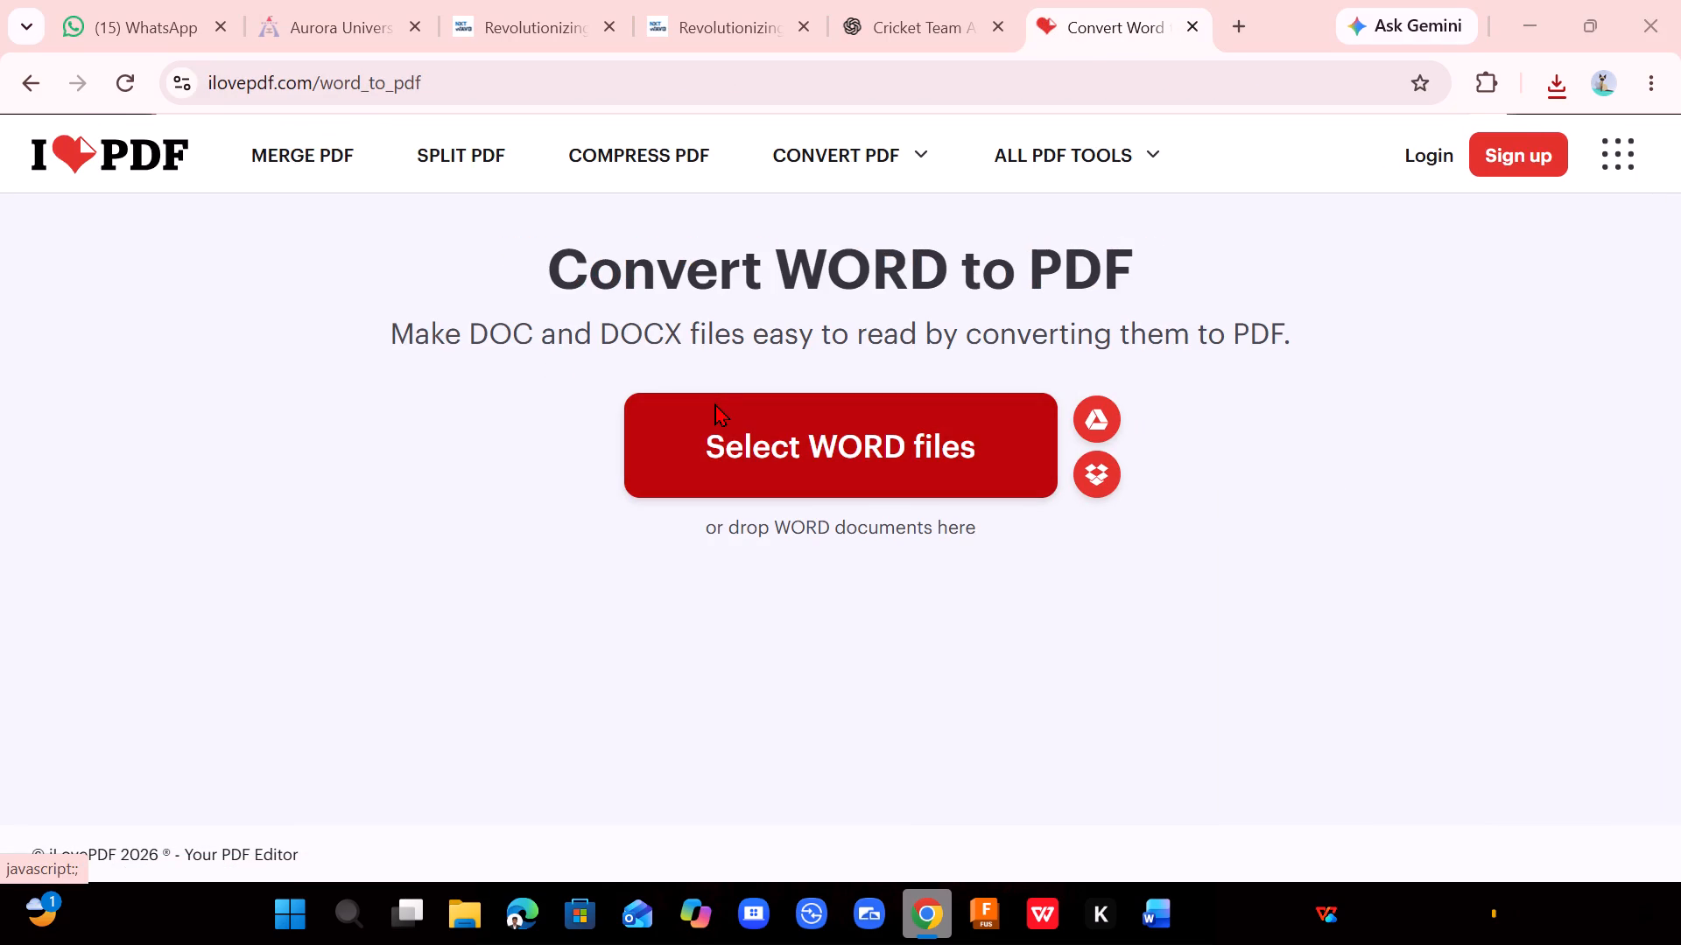
{"action": "left_click", "coordinate": [603, 413]}
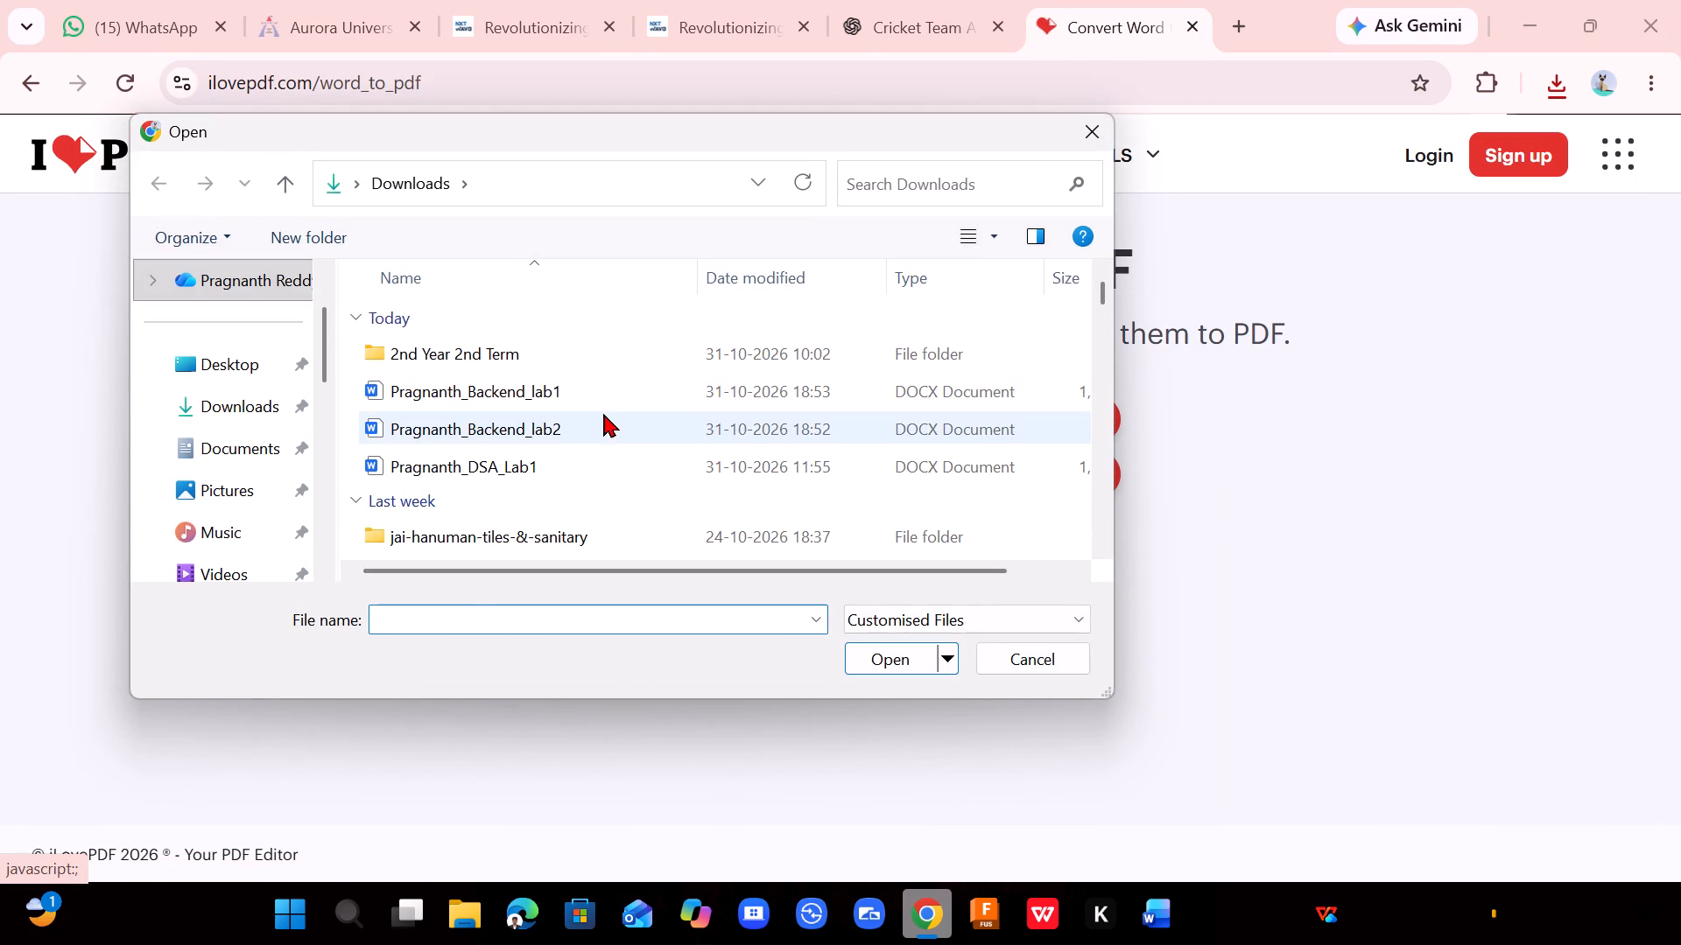
{"action": "left_click", "coordinate": [863, 646]}
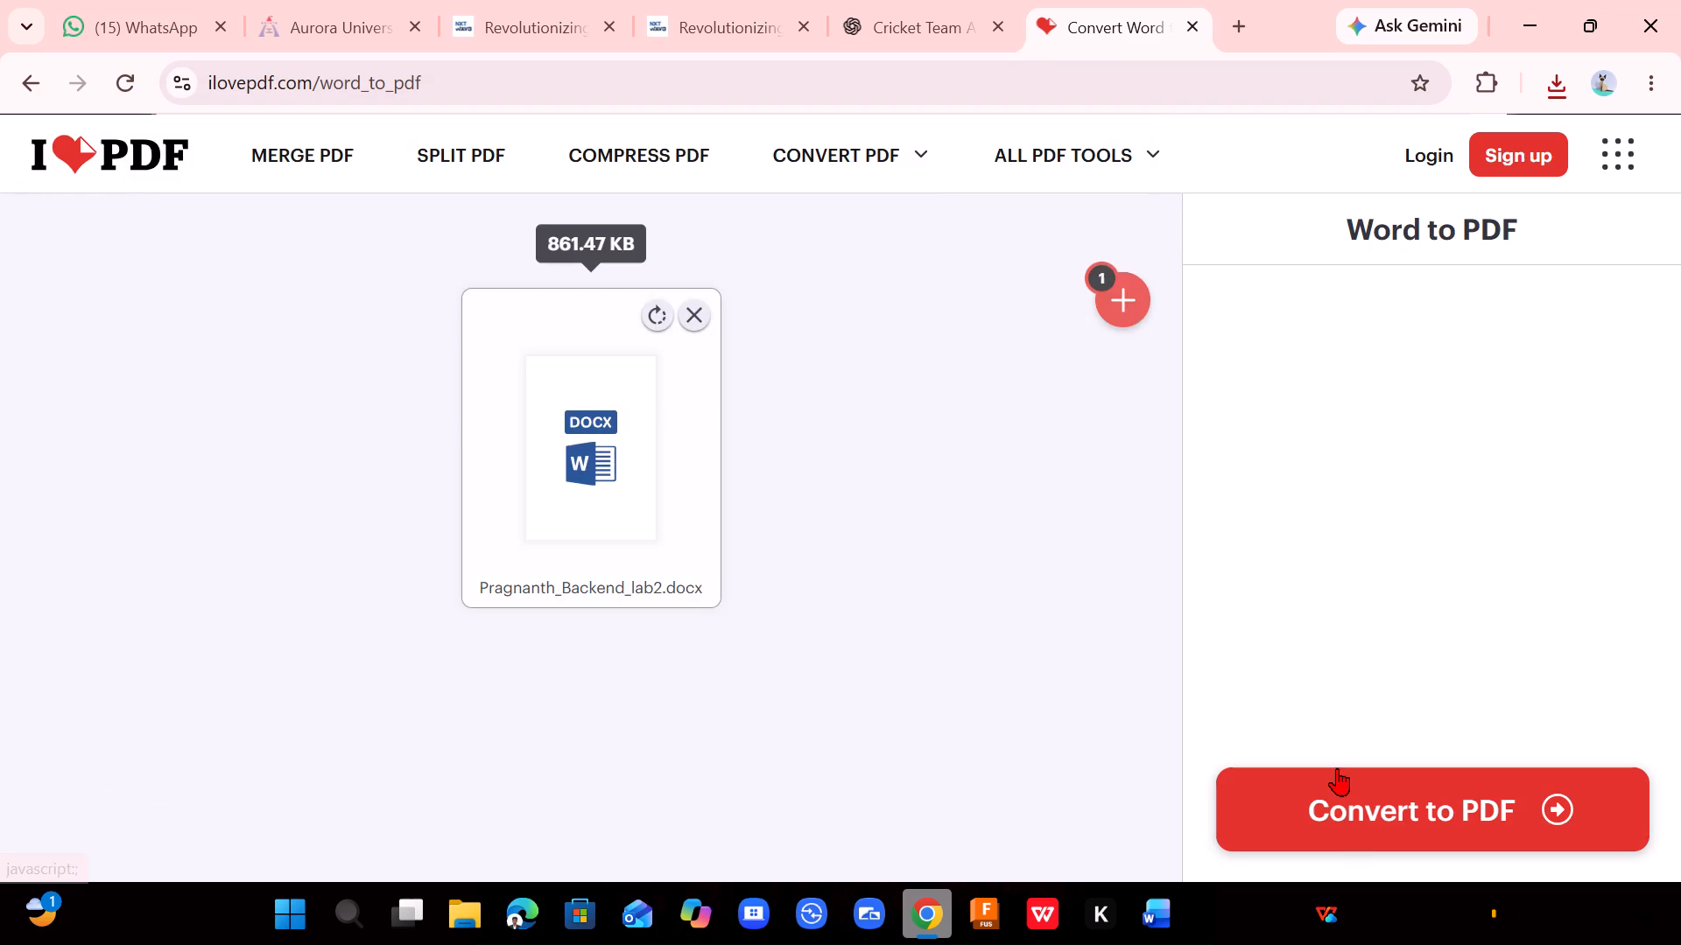
{"action": "left_click", "coordinate": [1348, 830]}
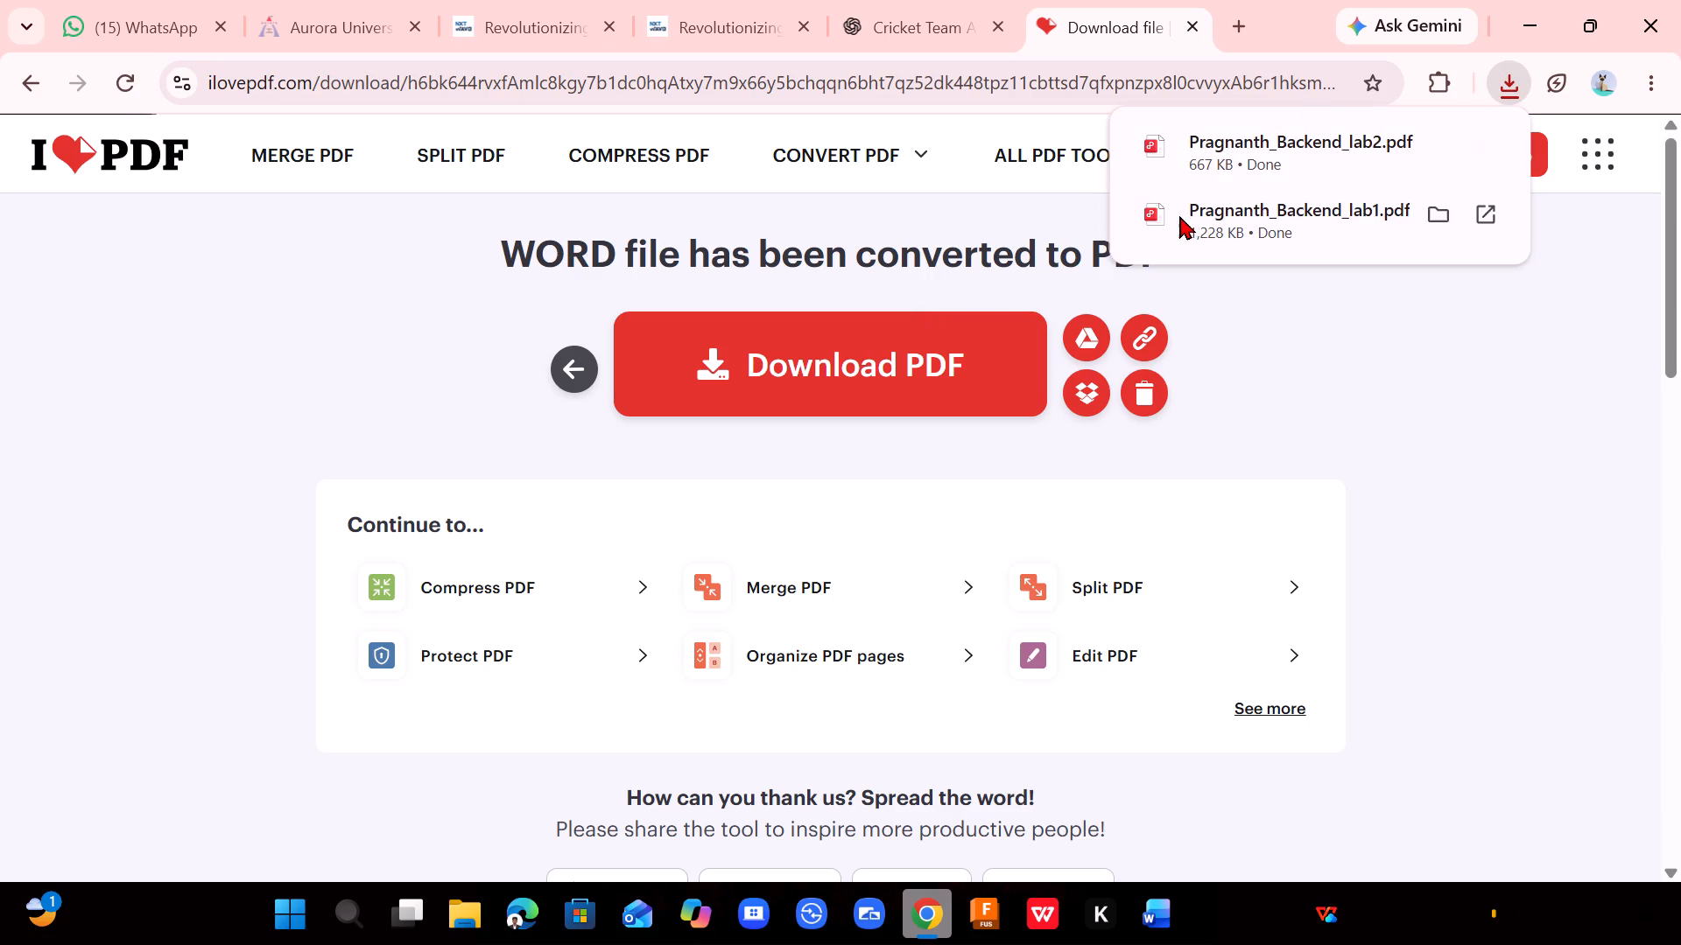
{"action": "left_click", "coordinate": [1199, 25]}
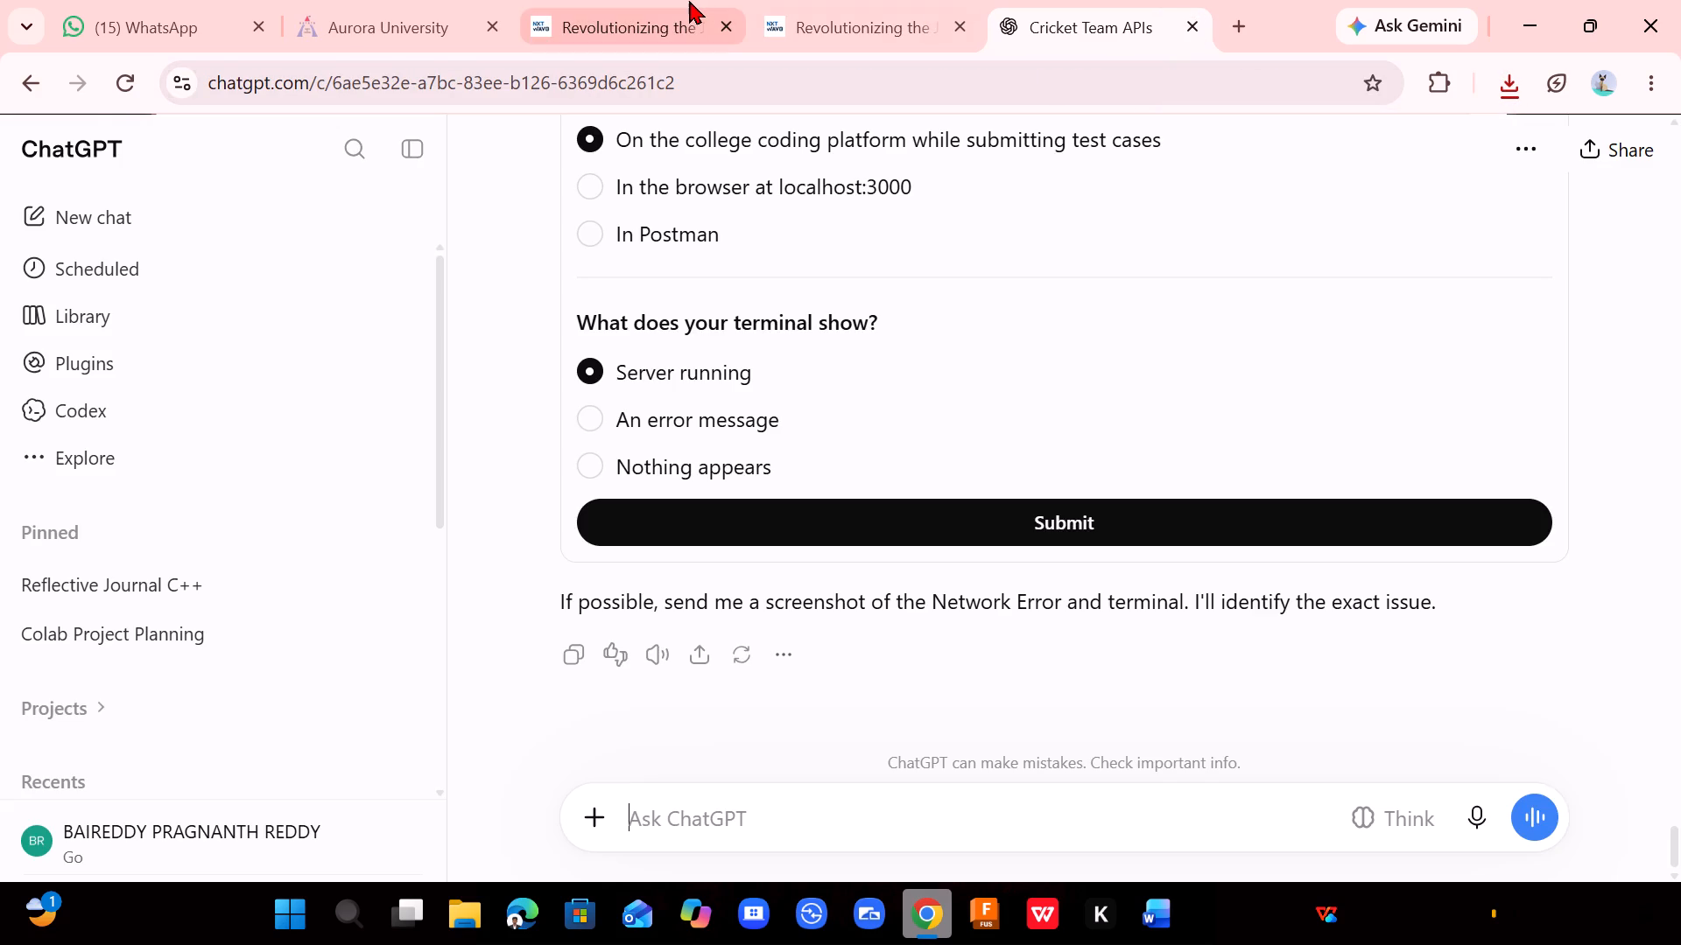
On the Aurora assessments page, upload the Pragnanth_Backend_lab2 PDF to Lab Report 2 of Backend Development Fundamentals.
{"action": "left_click", "coordinate": [333, 0]}
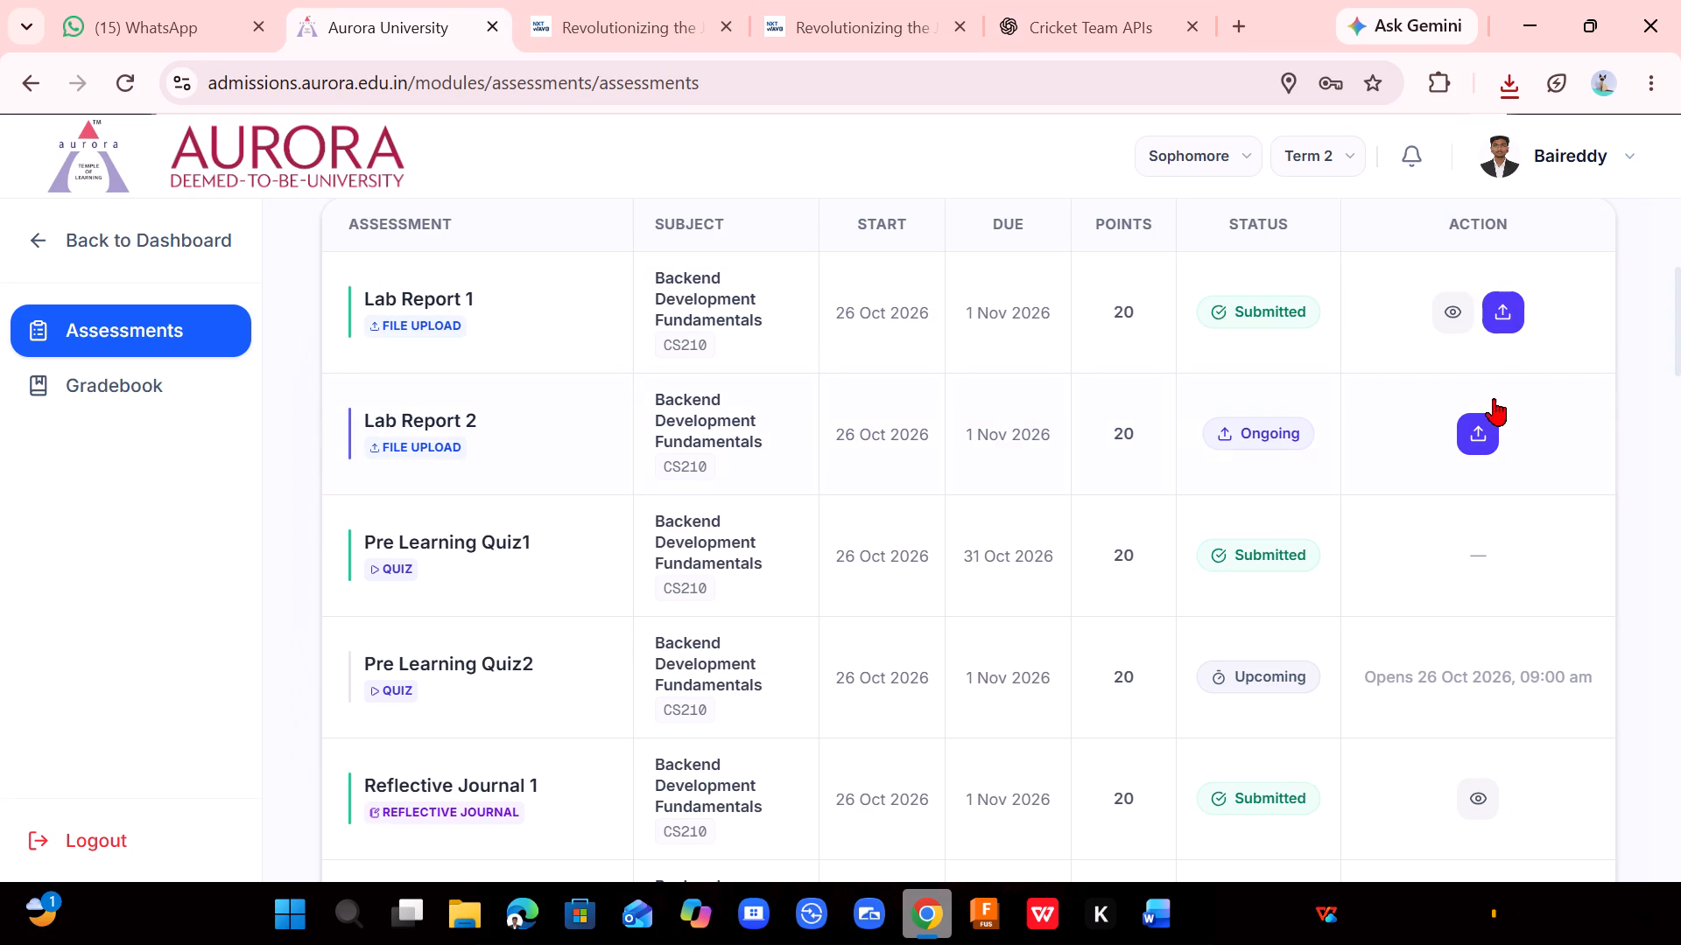
{"action": "left_click", "coordinate": [1475, 428]}
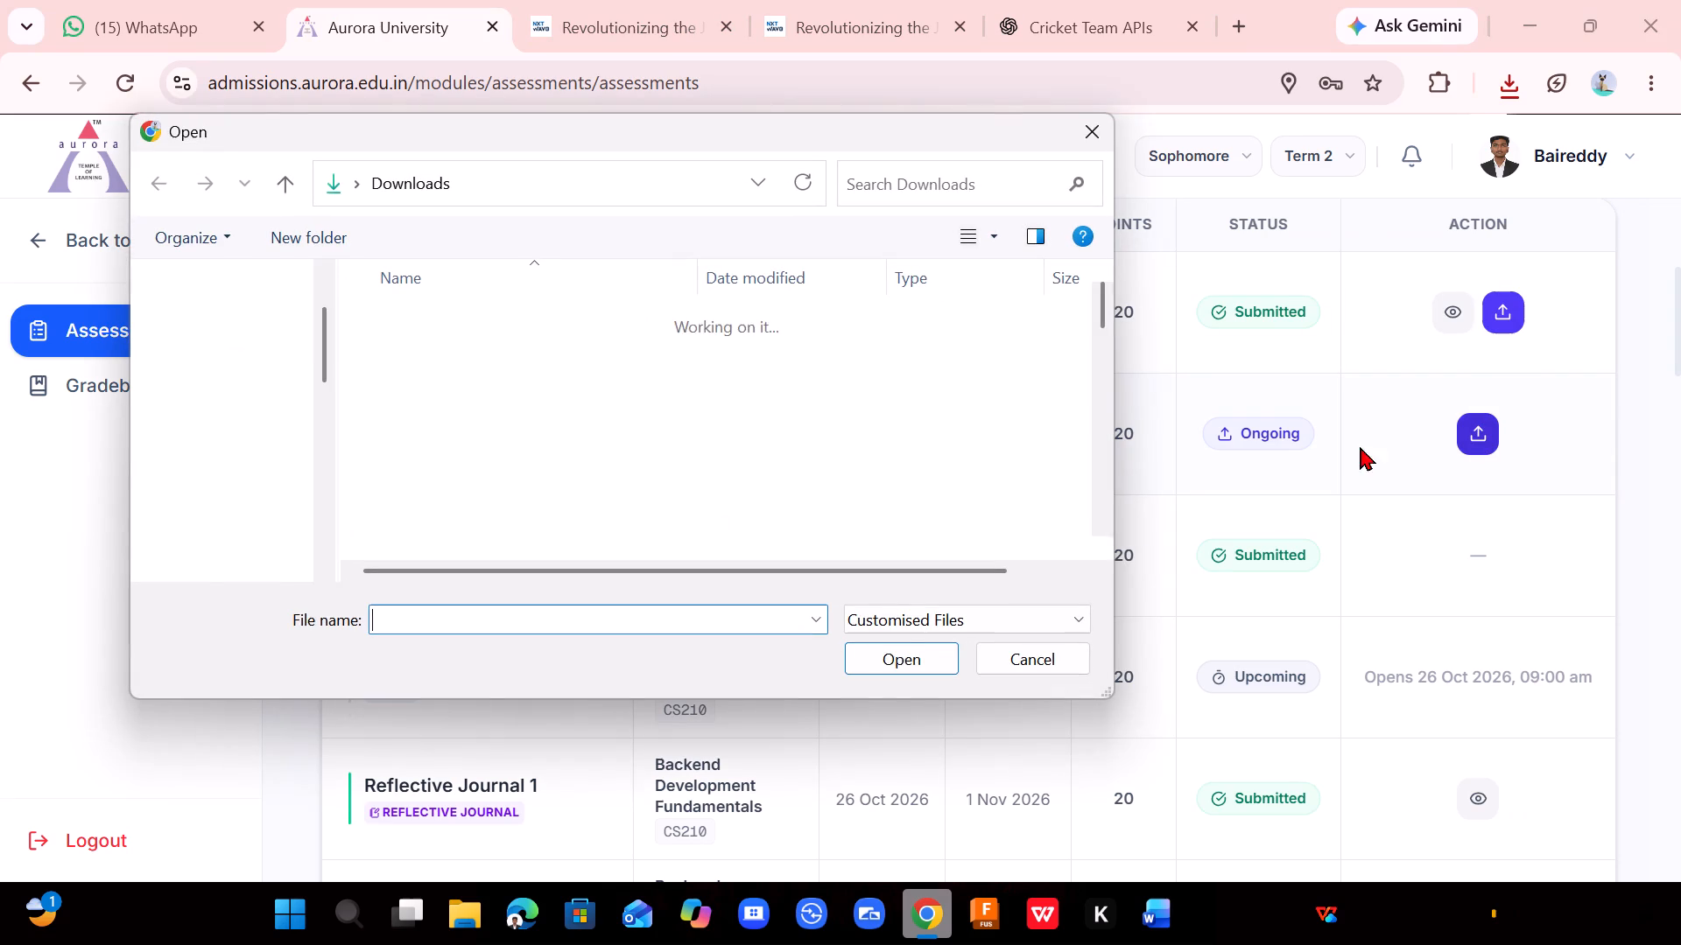
{"action": "left_click", "coordinate": [784, 417]}
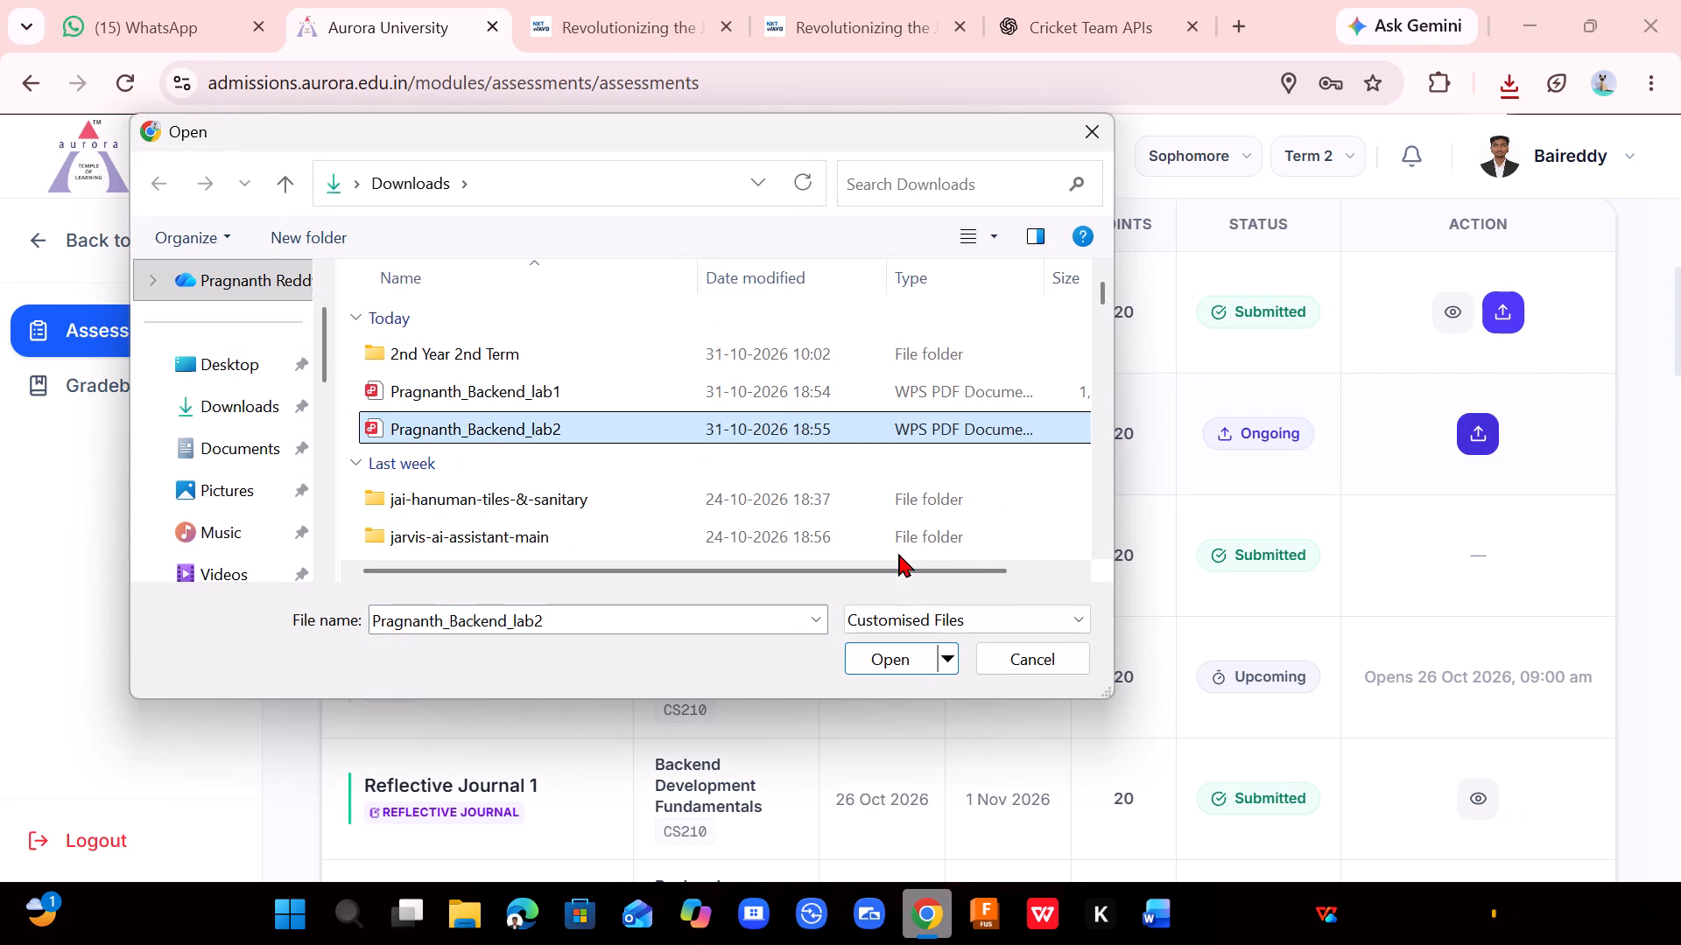
{"action": "left_click", "coordinate": [907, 662]}
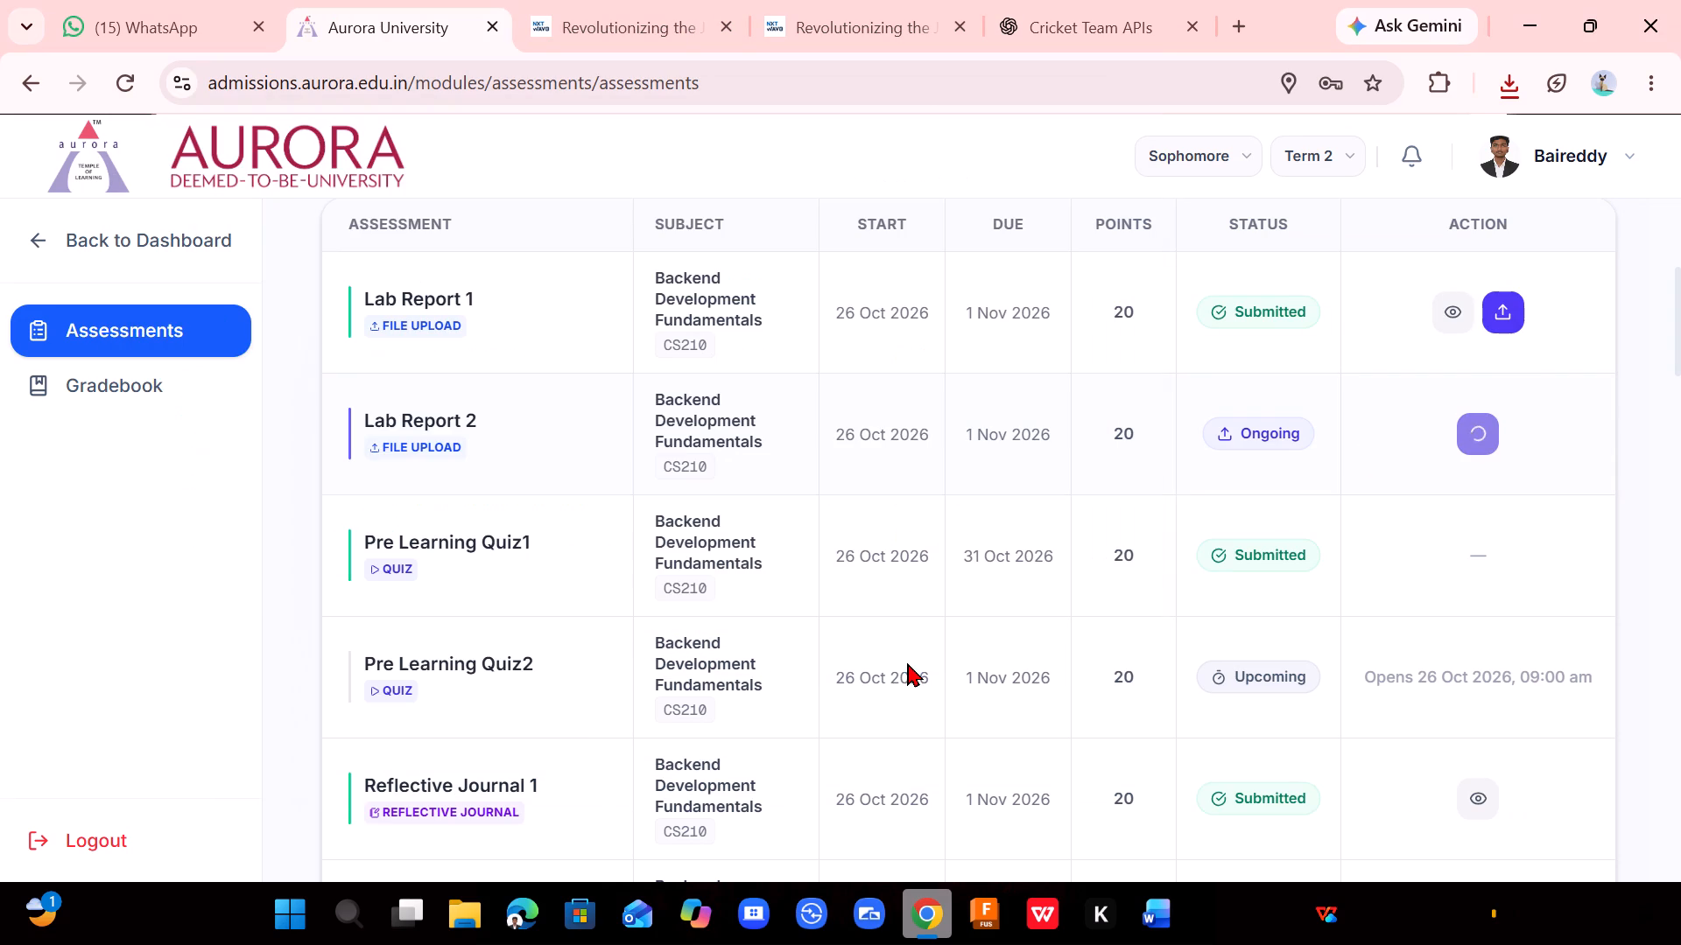
In File Explorer, move the Backend lab1 and lab2 PDFs from Downloads to 2nd Year 2nd Term > Backend Development, replacing the existing lab1 file.
{"action": "left_click", "coordinate": [479, 930]}
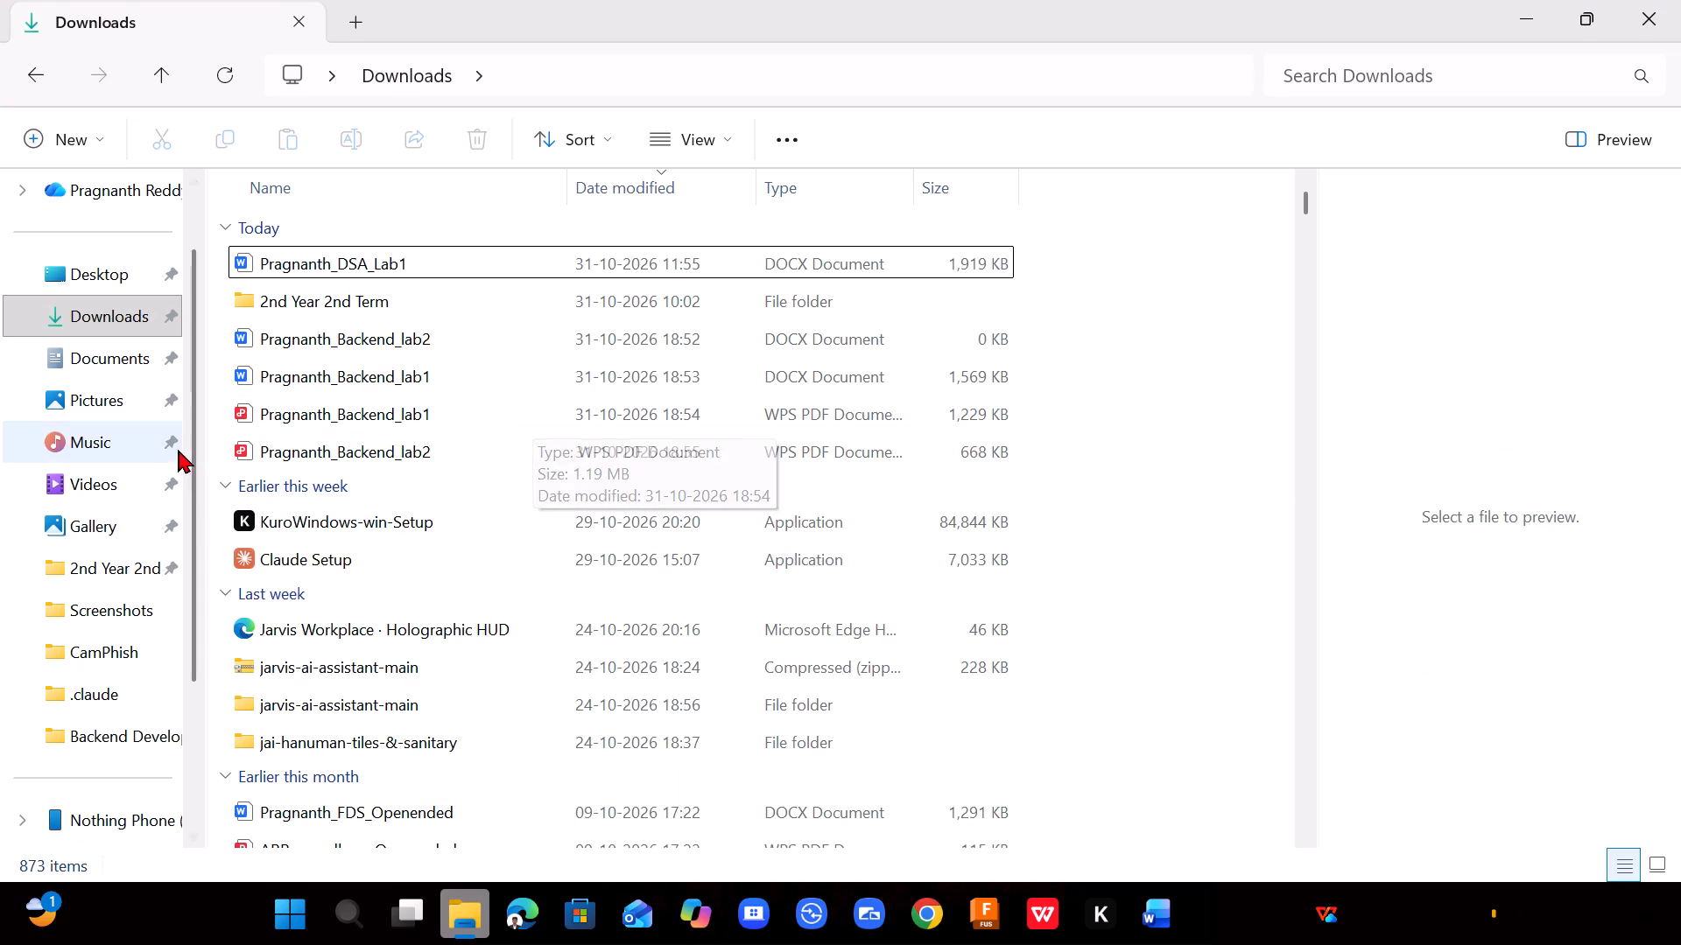
{"action": "left_click_drag", "start_coordinate": [231, 397], "coordinate": [454, 413]}
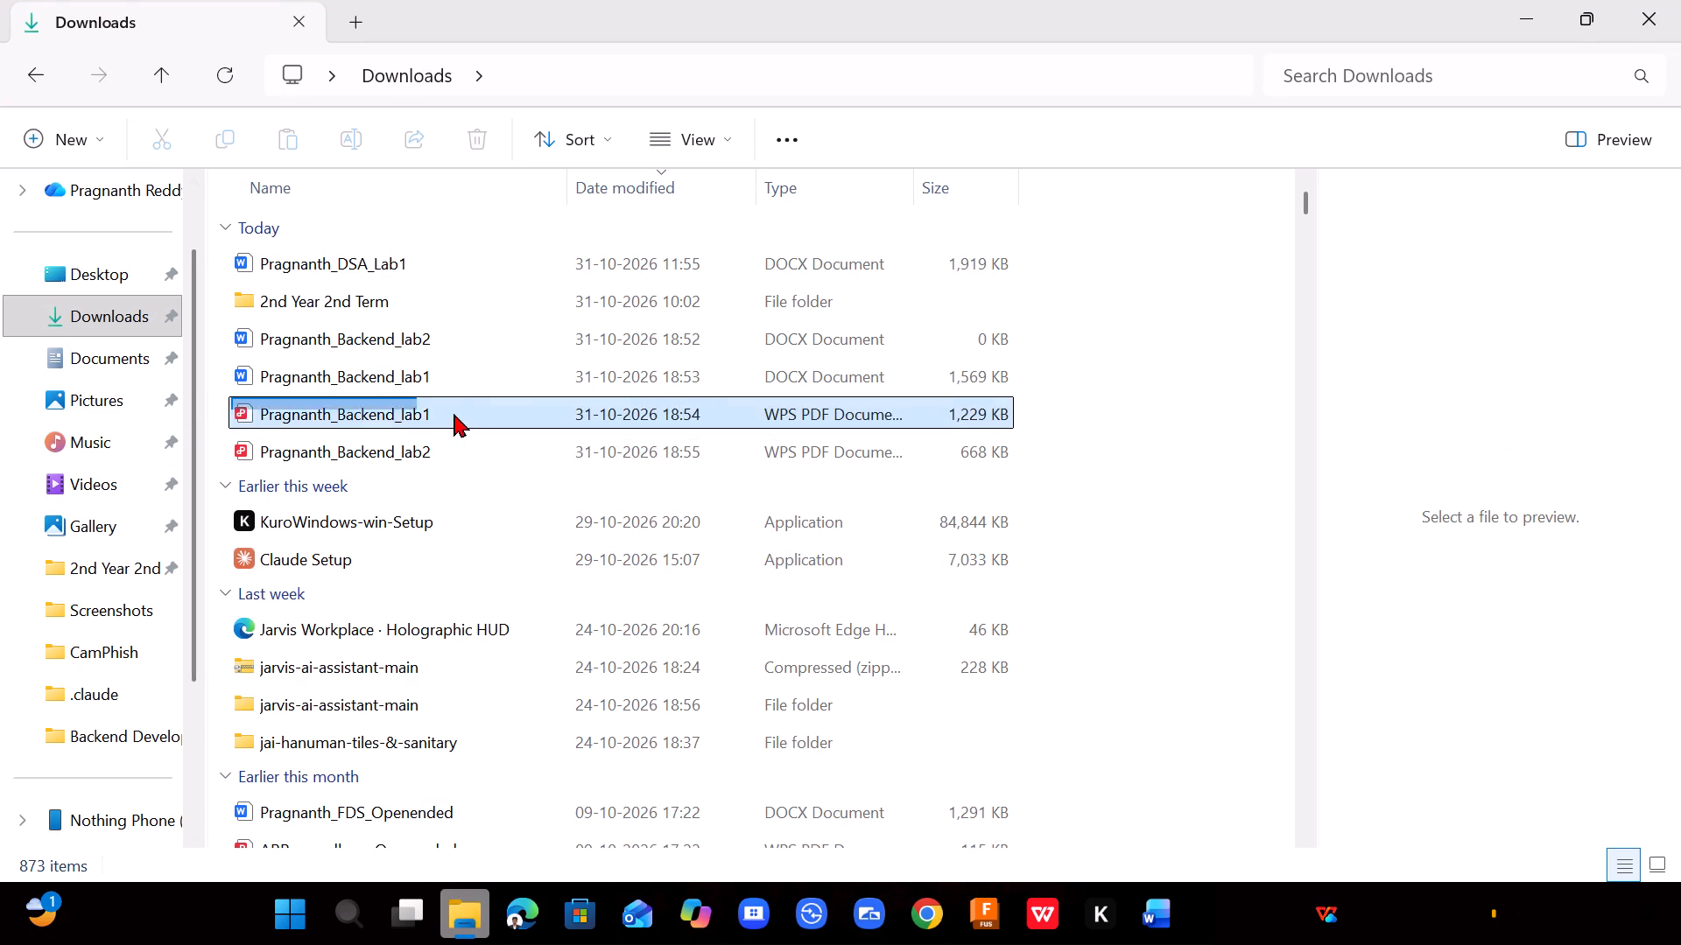
{"action": "left_click_drag", "start_coordinate": [454, 413], "coordinate": [1026, 450]}
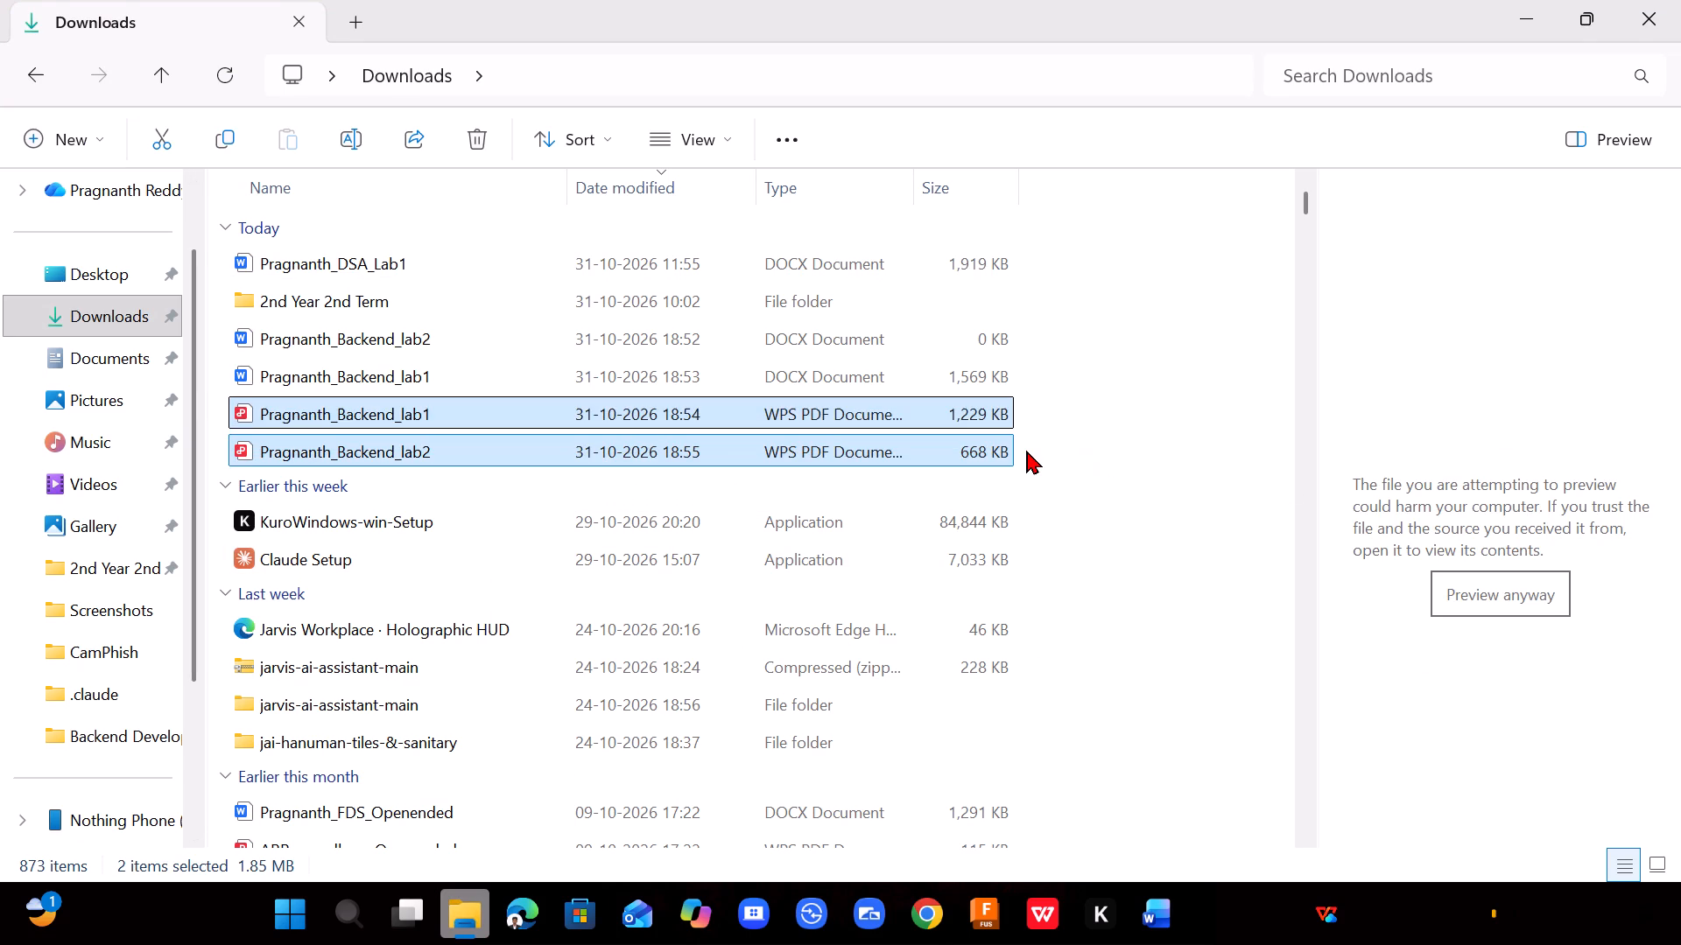
{"action": "key", "text": "ctrl+x"}
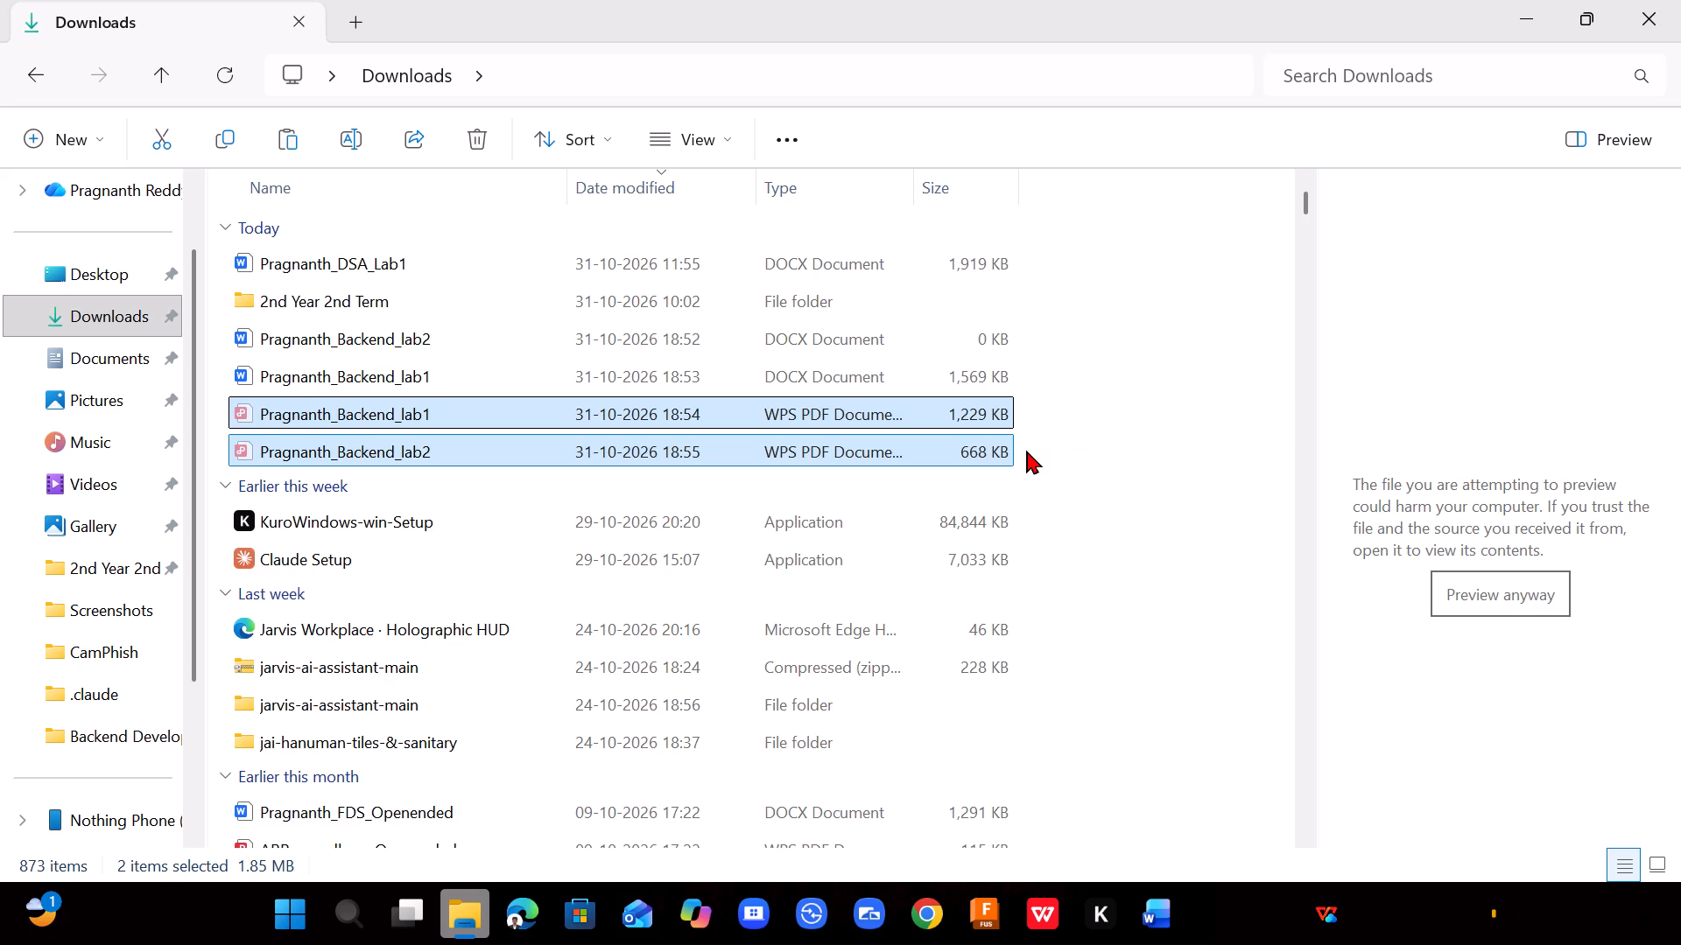
{"action": "double_click", "coordinate": [141, 553]}
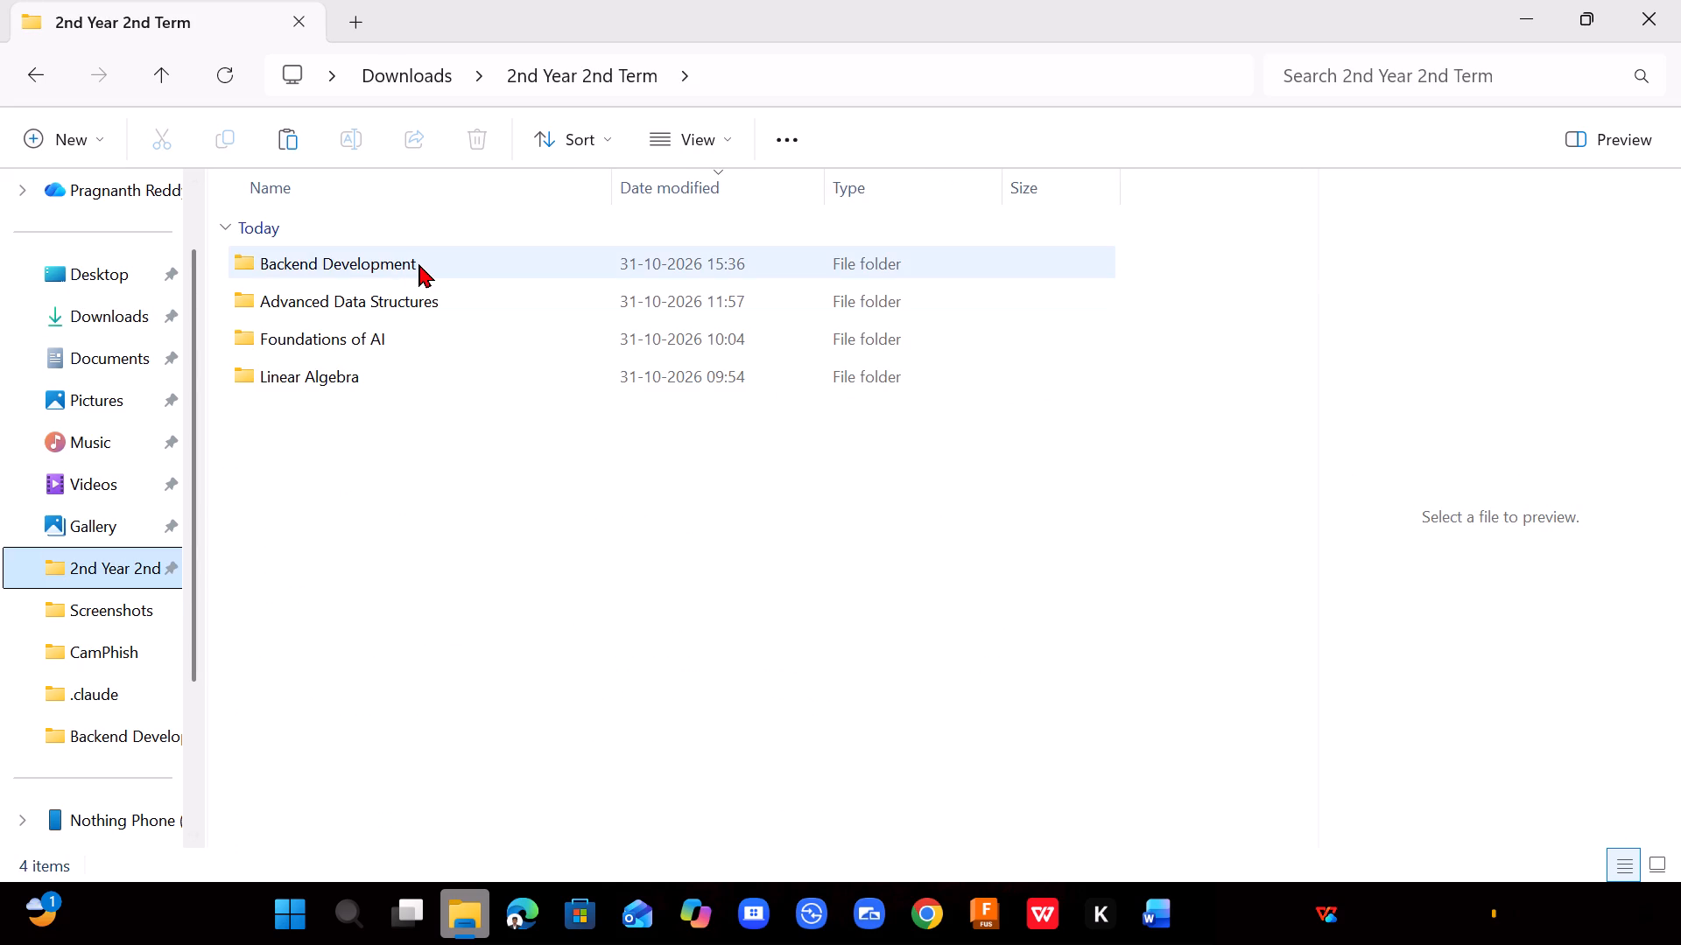
{"action": "double_click", "coordinate": [418, 263]}
{"action": "left_click", "coordinate": [426, 367]}
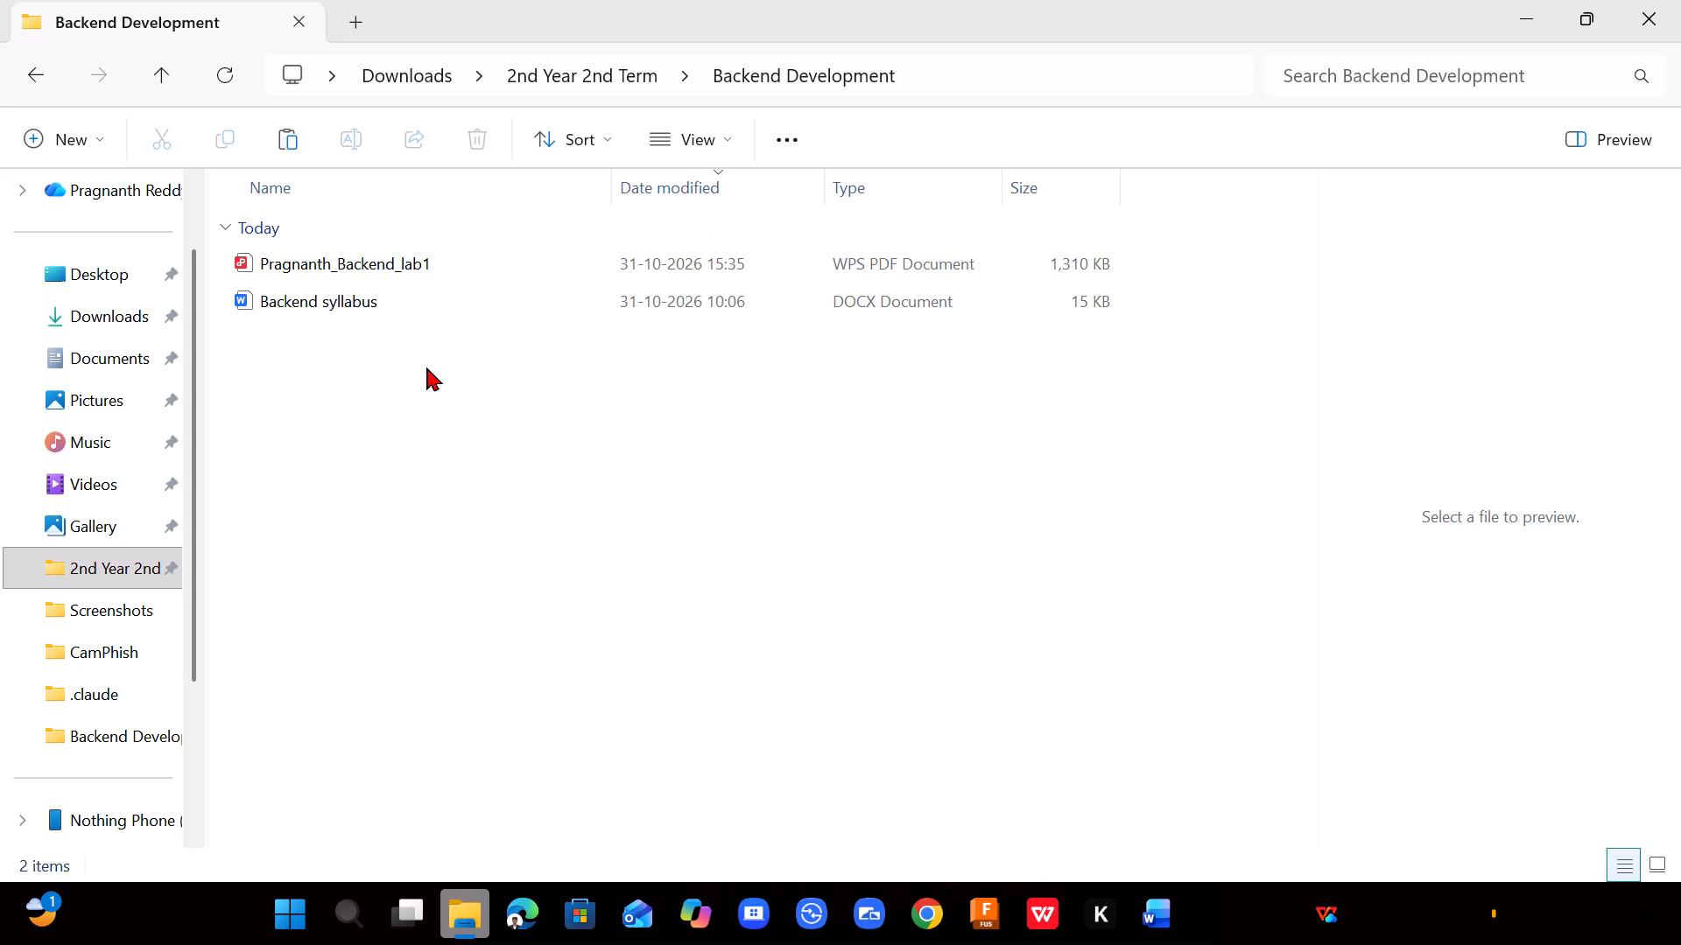
{"action": "key", "text": "ctrl+v"}
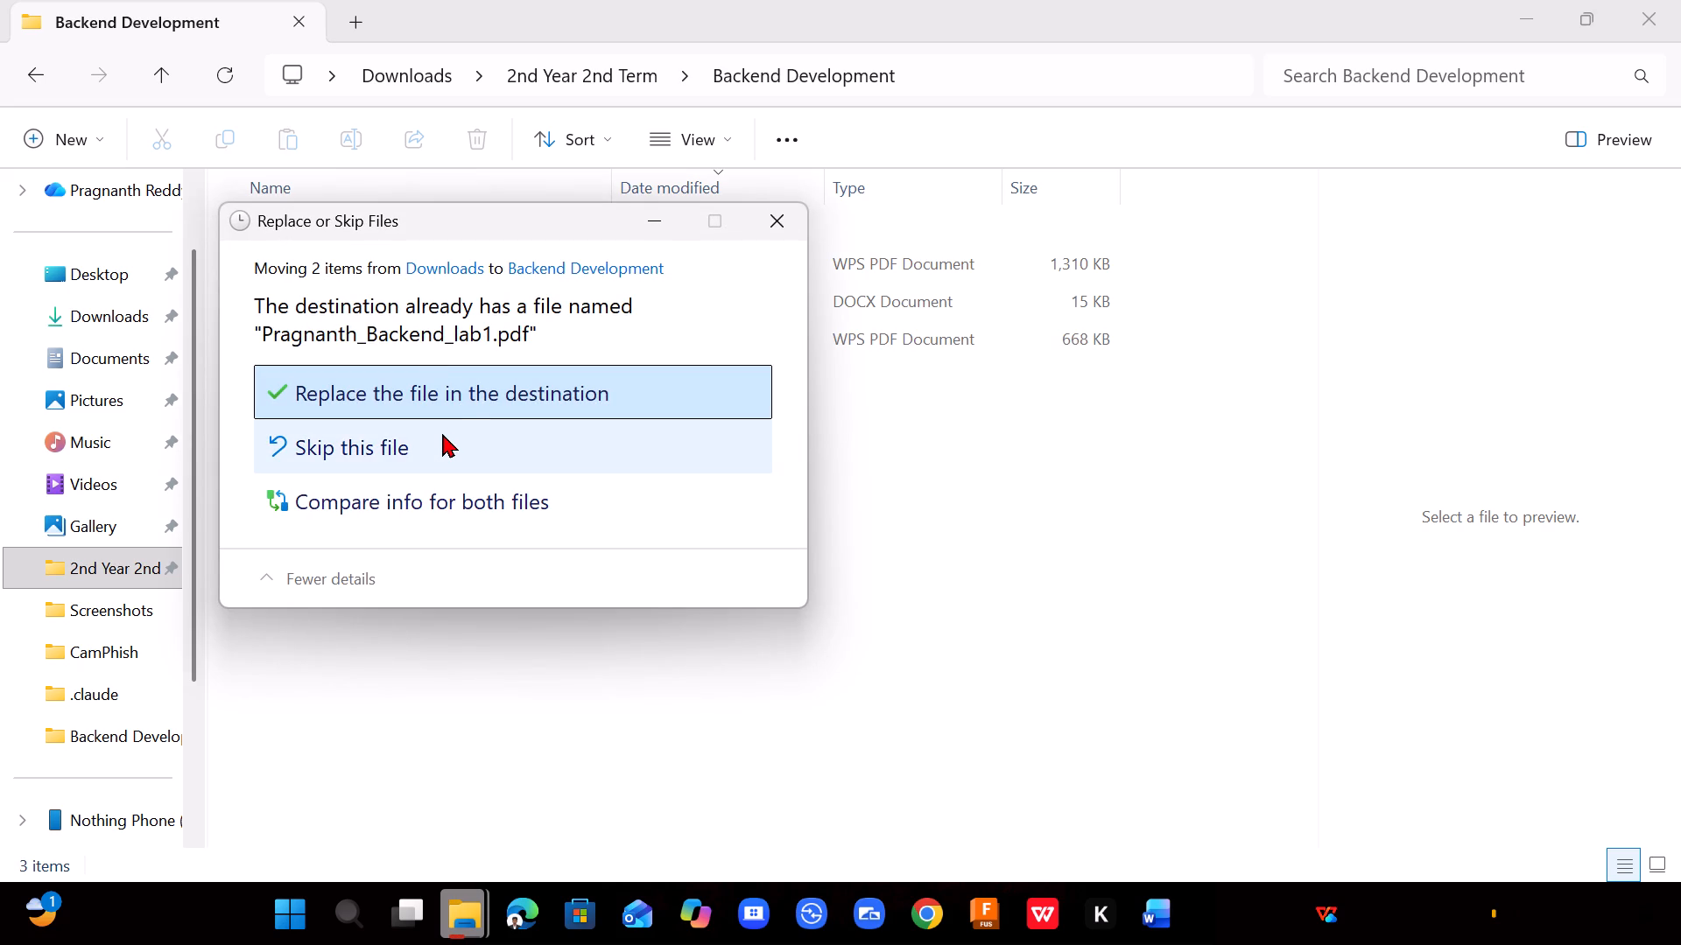
{"action": "left_click", "coordinate": [496, 396]}
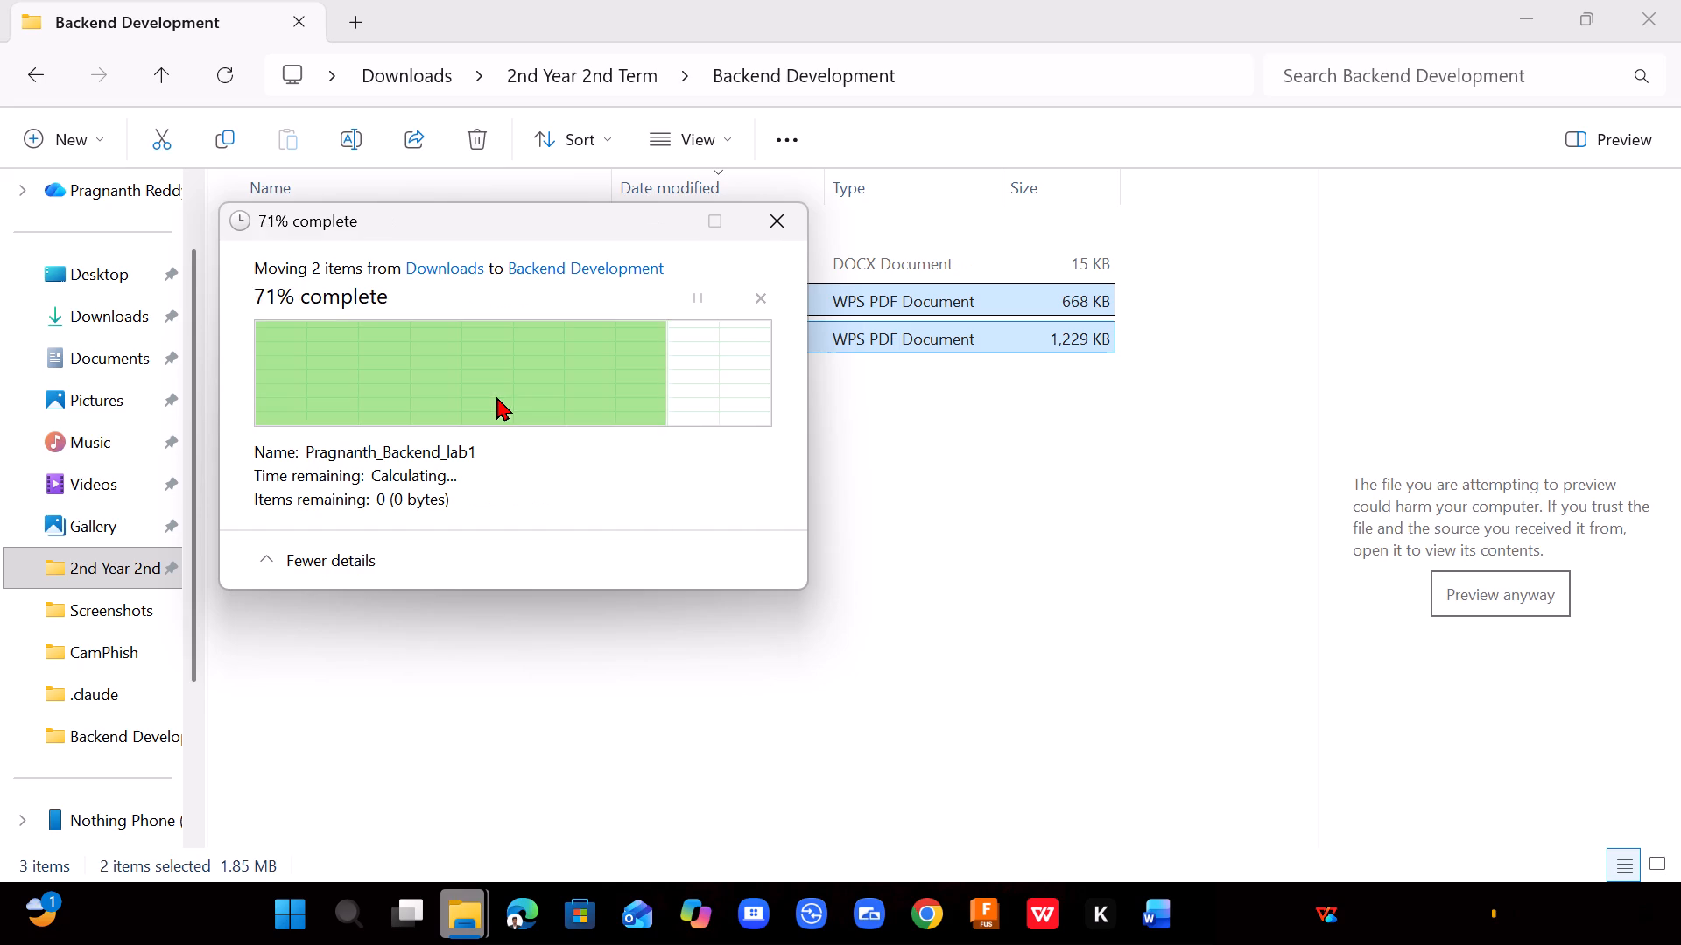
{"action": "left_click", "coordinate": [598, 506]}
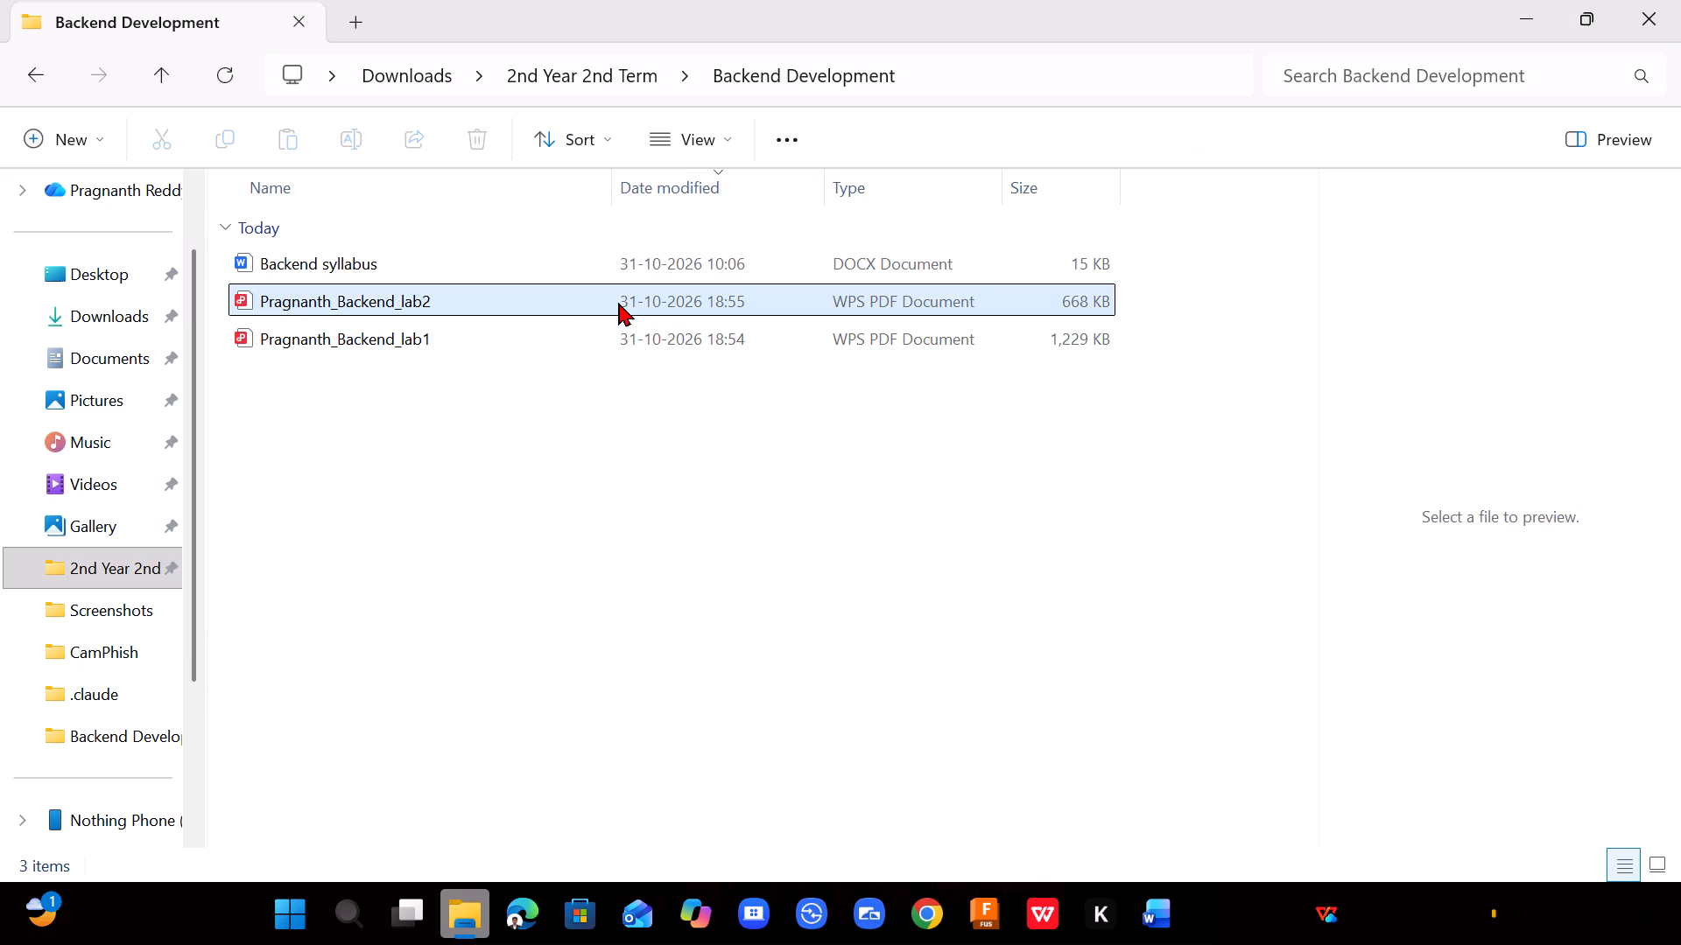
Open the moved Pragnanth_Backend_lab1 PDF, look through its pages, and close it.
{"action": "double_click", "coordinate": [400, 346]}
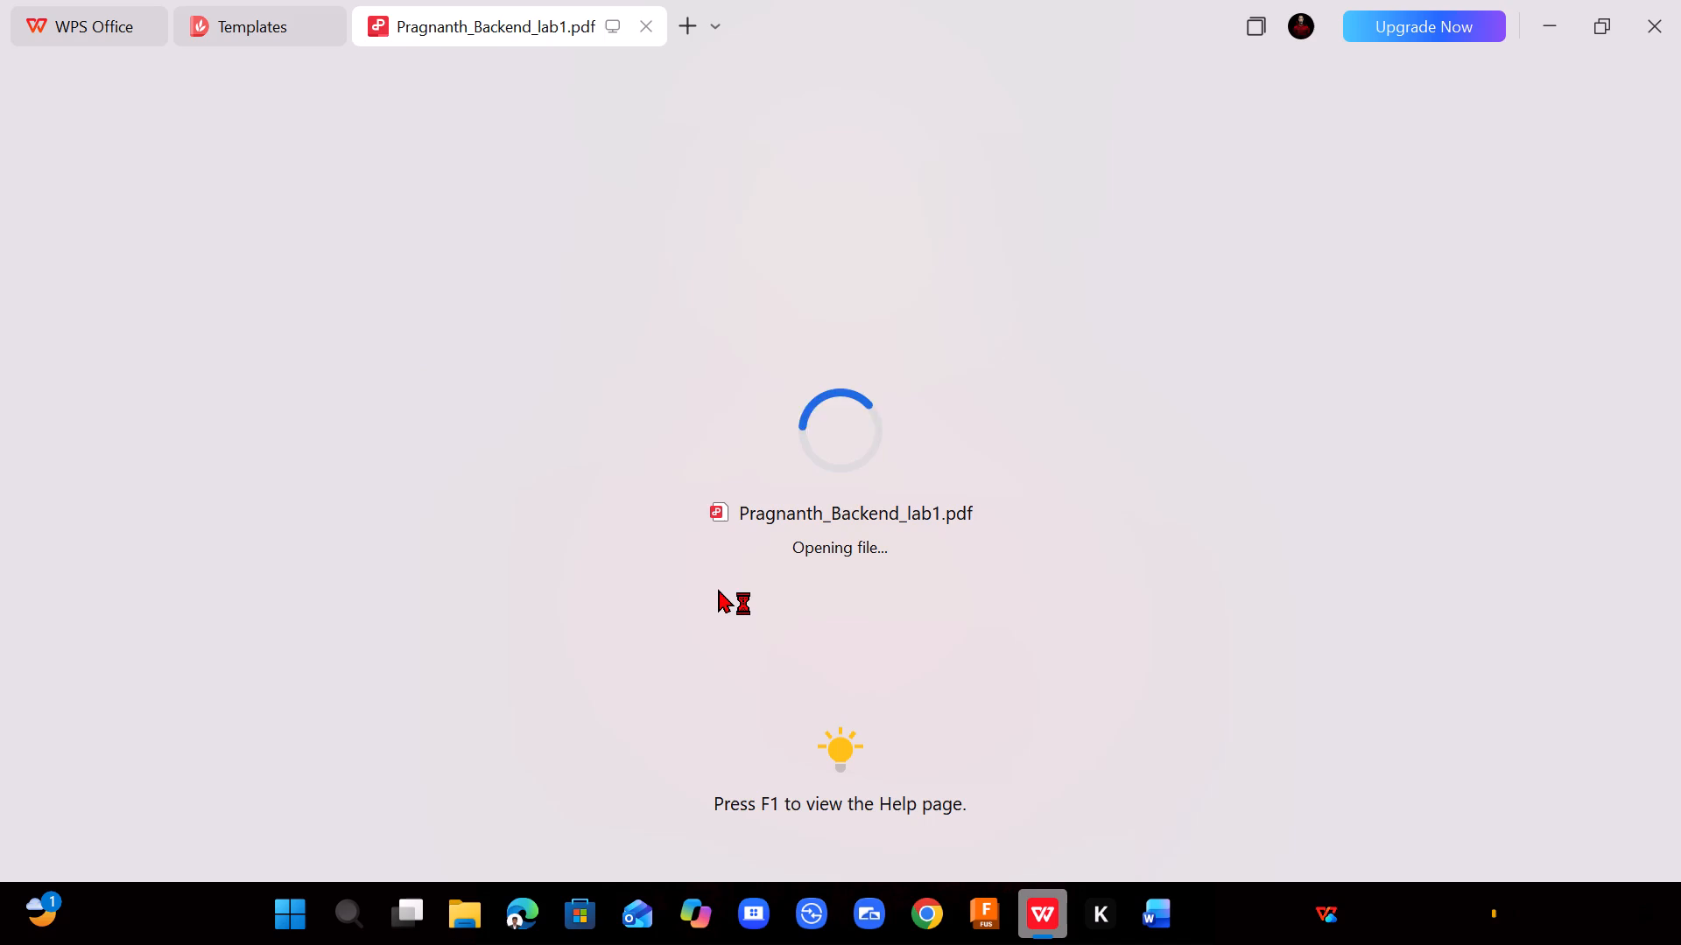
{"action": "scroll", "coordinate": [718, 589], "scroll_direction": "down", "scroll_amount": 19}
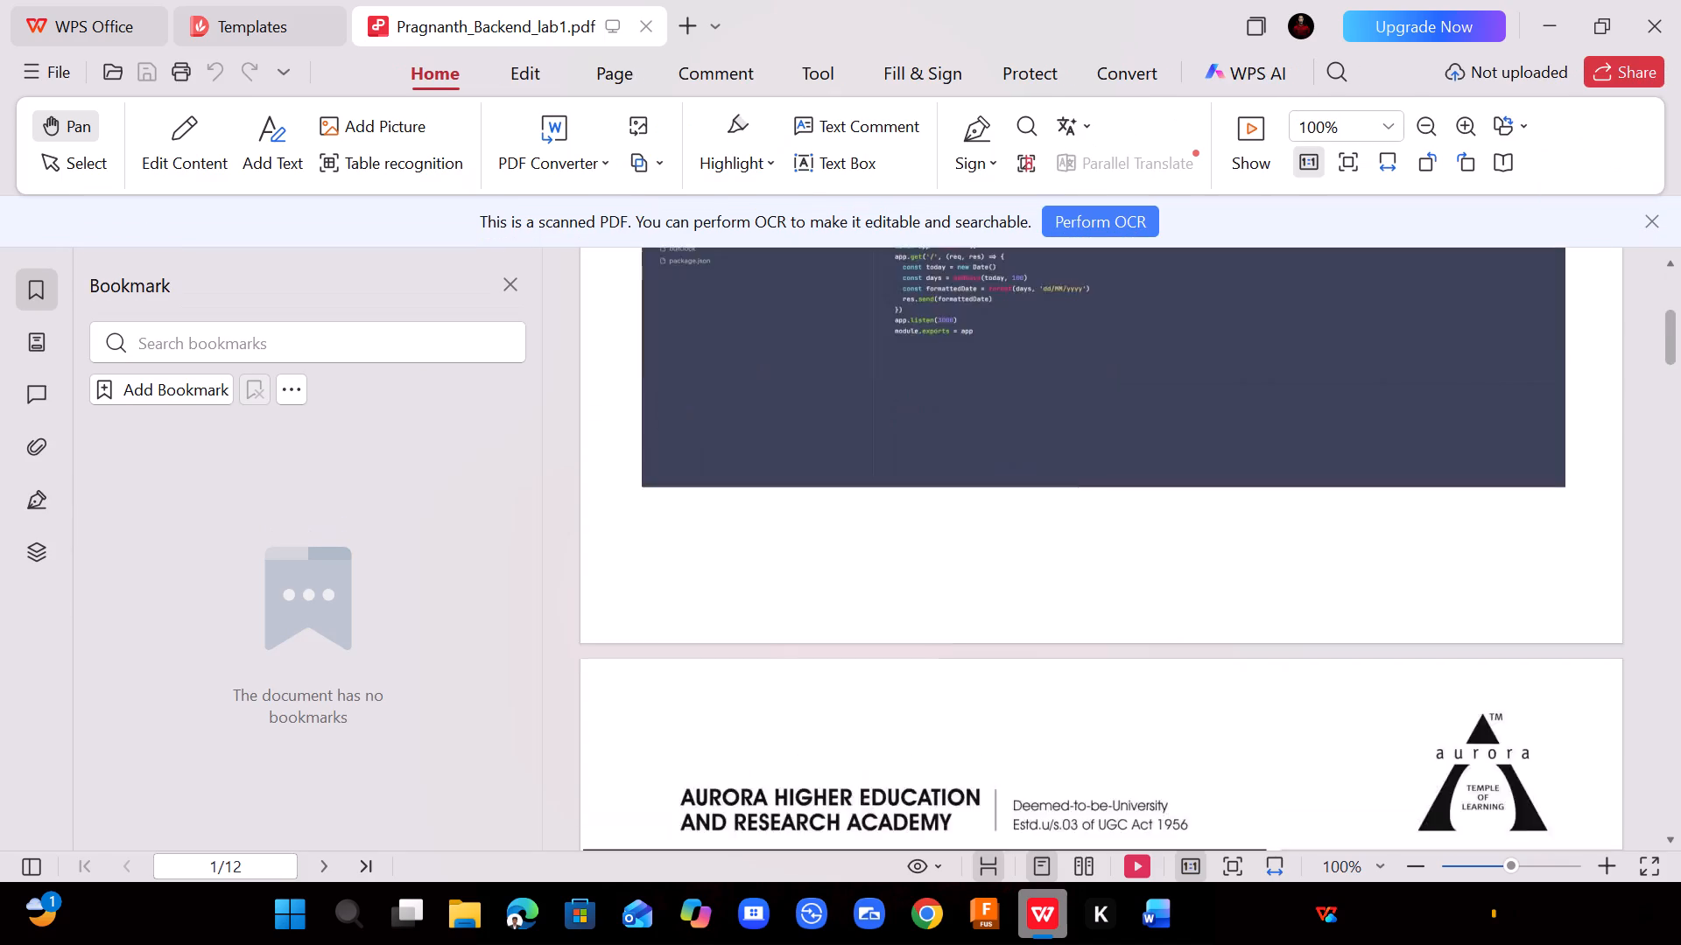
{"action": "scroll", "coordinate": [718, 589], "scroll_direction": "down", "scroll_amount": 20}
{"action": "scroll", "coordinate": [718, 589], "scroll_direction": "down", "scroll_amount": 20}
{"action": "scroll", "coordinate": [718, 589], "scroll_direction": "down", "scroll_amount": 20}
{"action": "scroll", "coordinate": [718, 589], "scroll_direction": "up", "scroll_amount": 6}
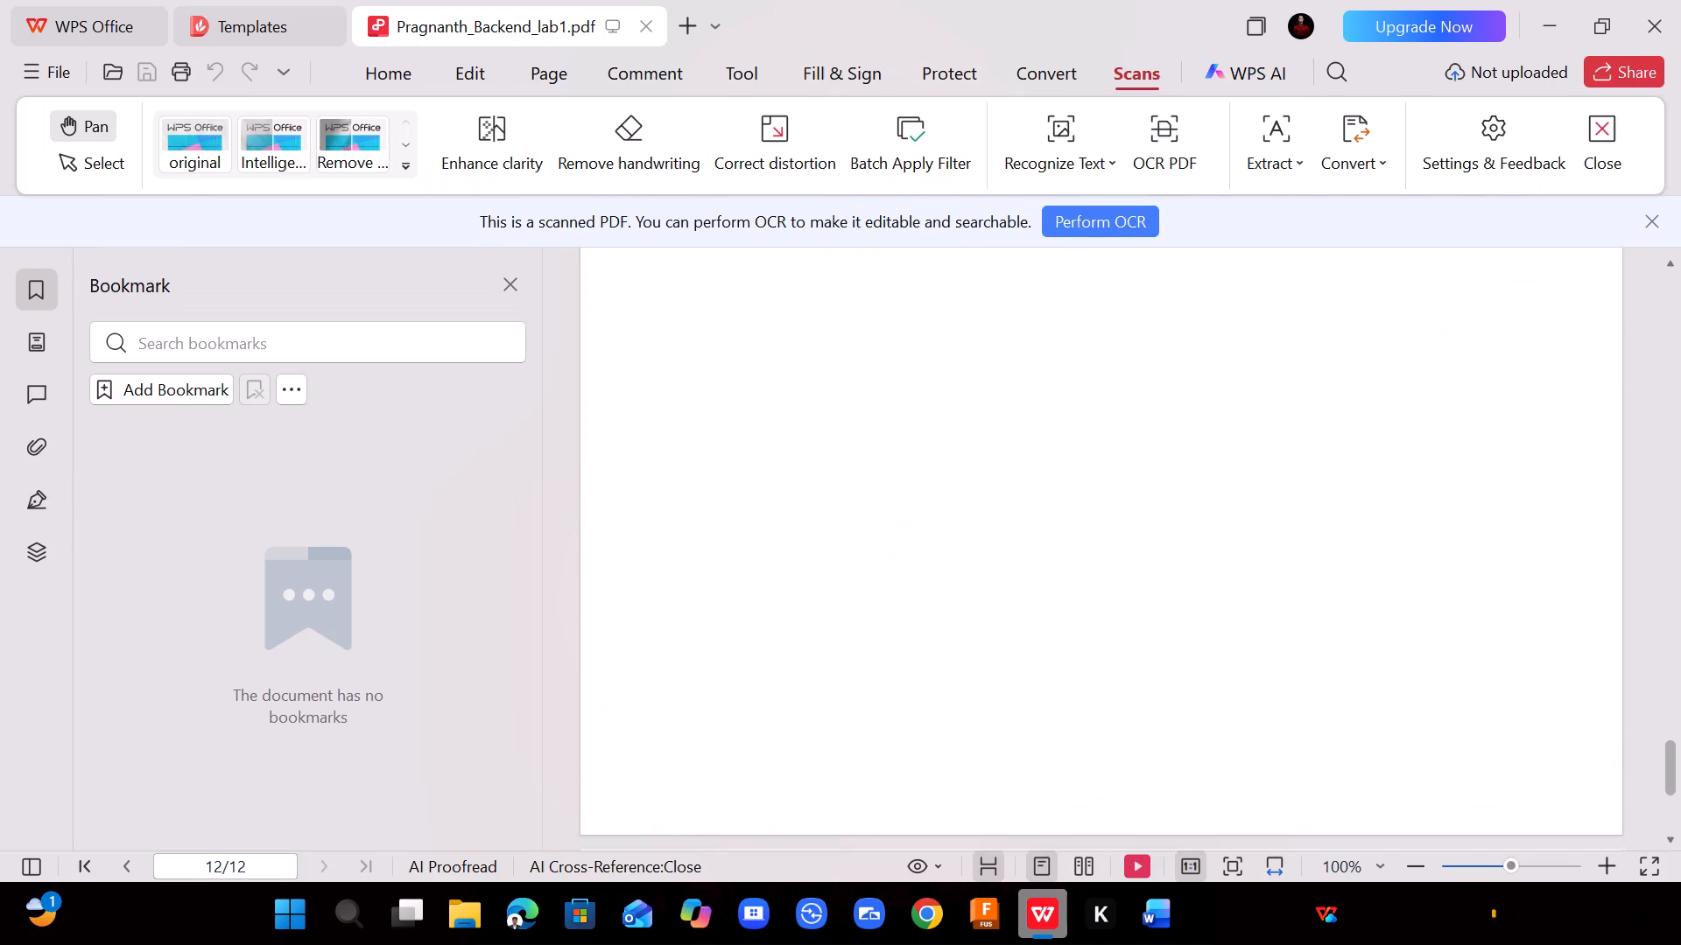
{"action": "scroll", "coordinate": [718, 589], "scroll_direction": "up", "scroll_amount": 20}
{"action": "scroll", "coordinate": [718, 589], "scroll_direction": "up", "scroll_amount": 2}
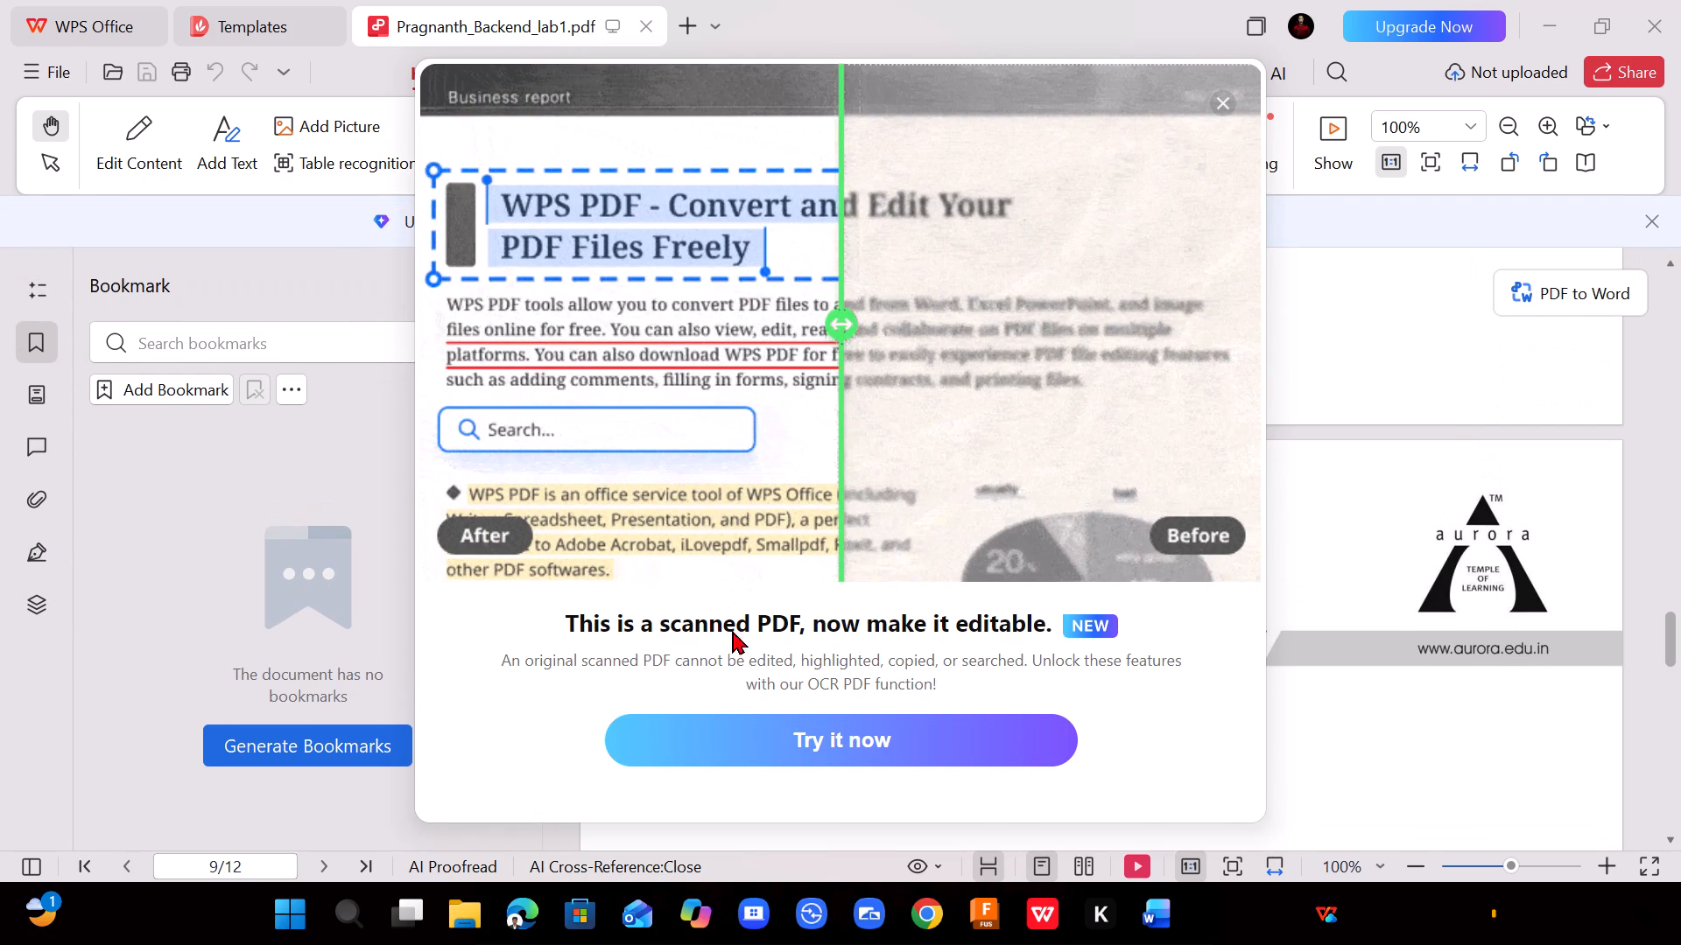
{"action": "left_click", "coordinate": [1223, 101]}
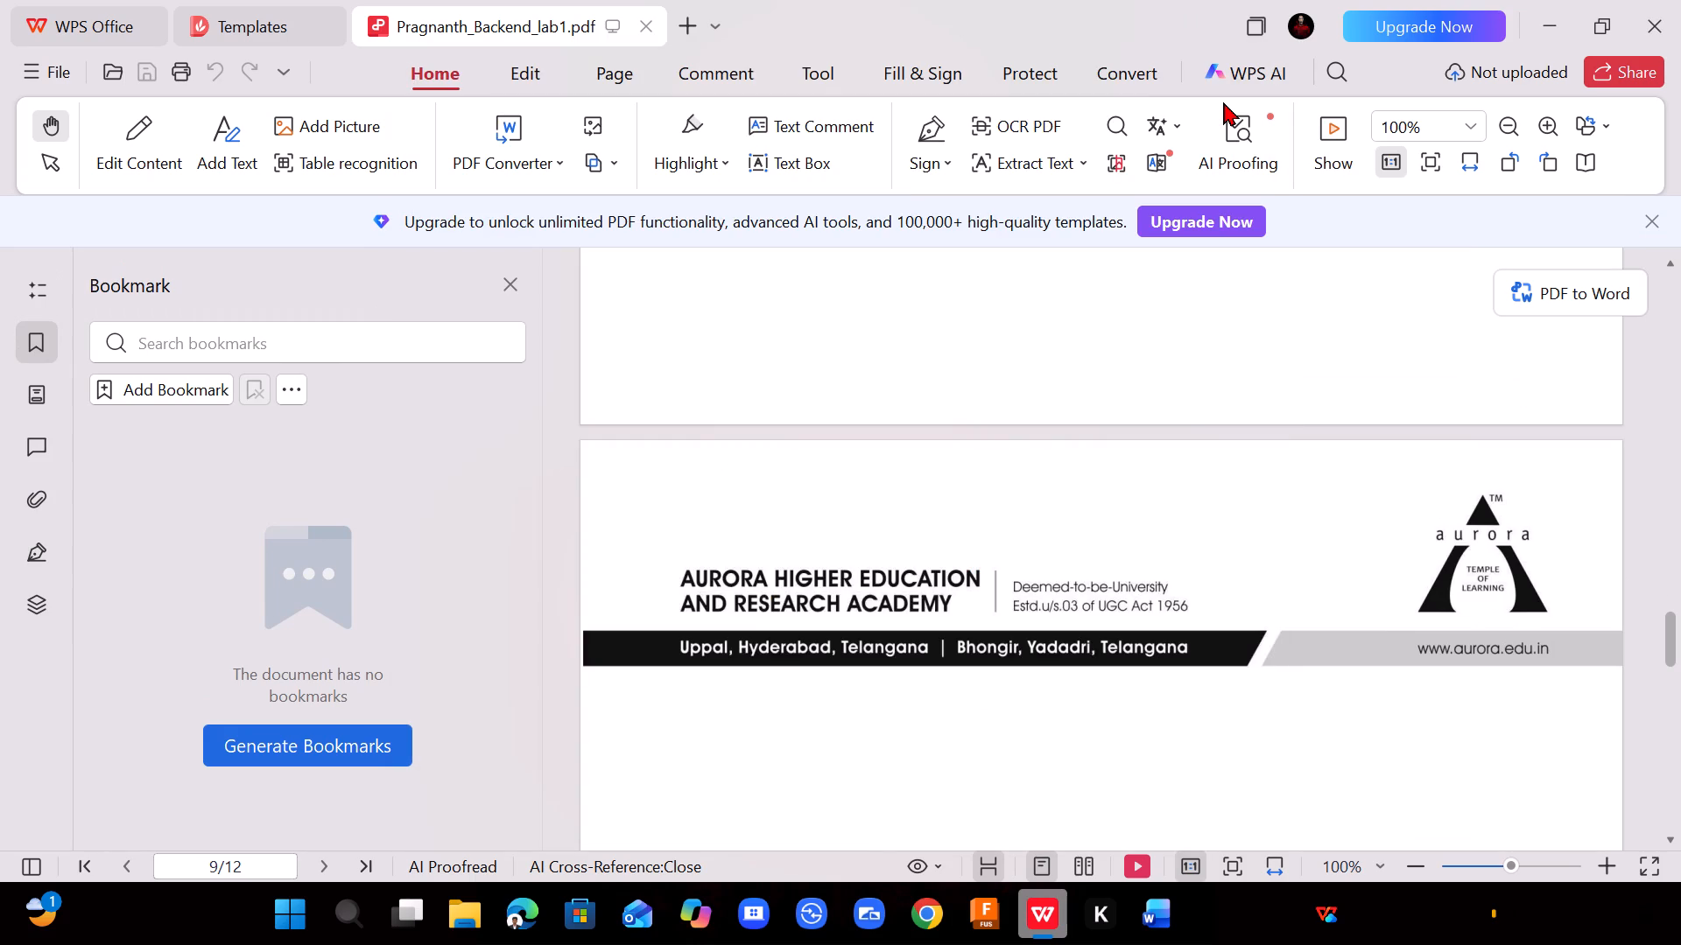
{"action": "scroll", "coordinate": [1150, 283], "scroll_direction": "up", "scroll_amount": 6}
{"action": "left_click", "coordinate": [1680, 0]}
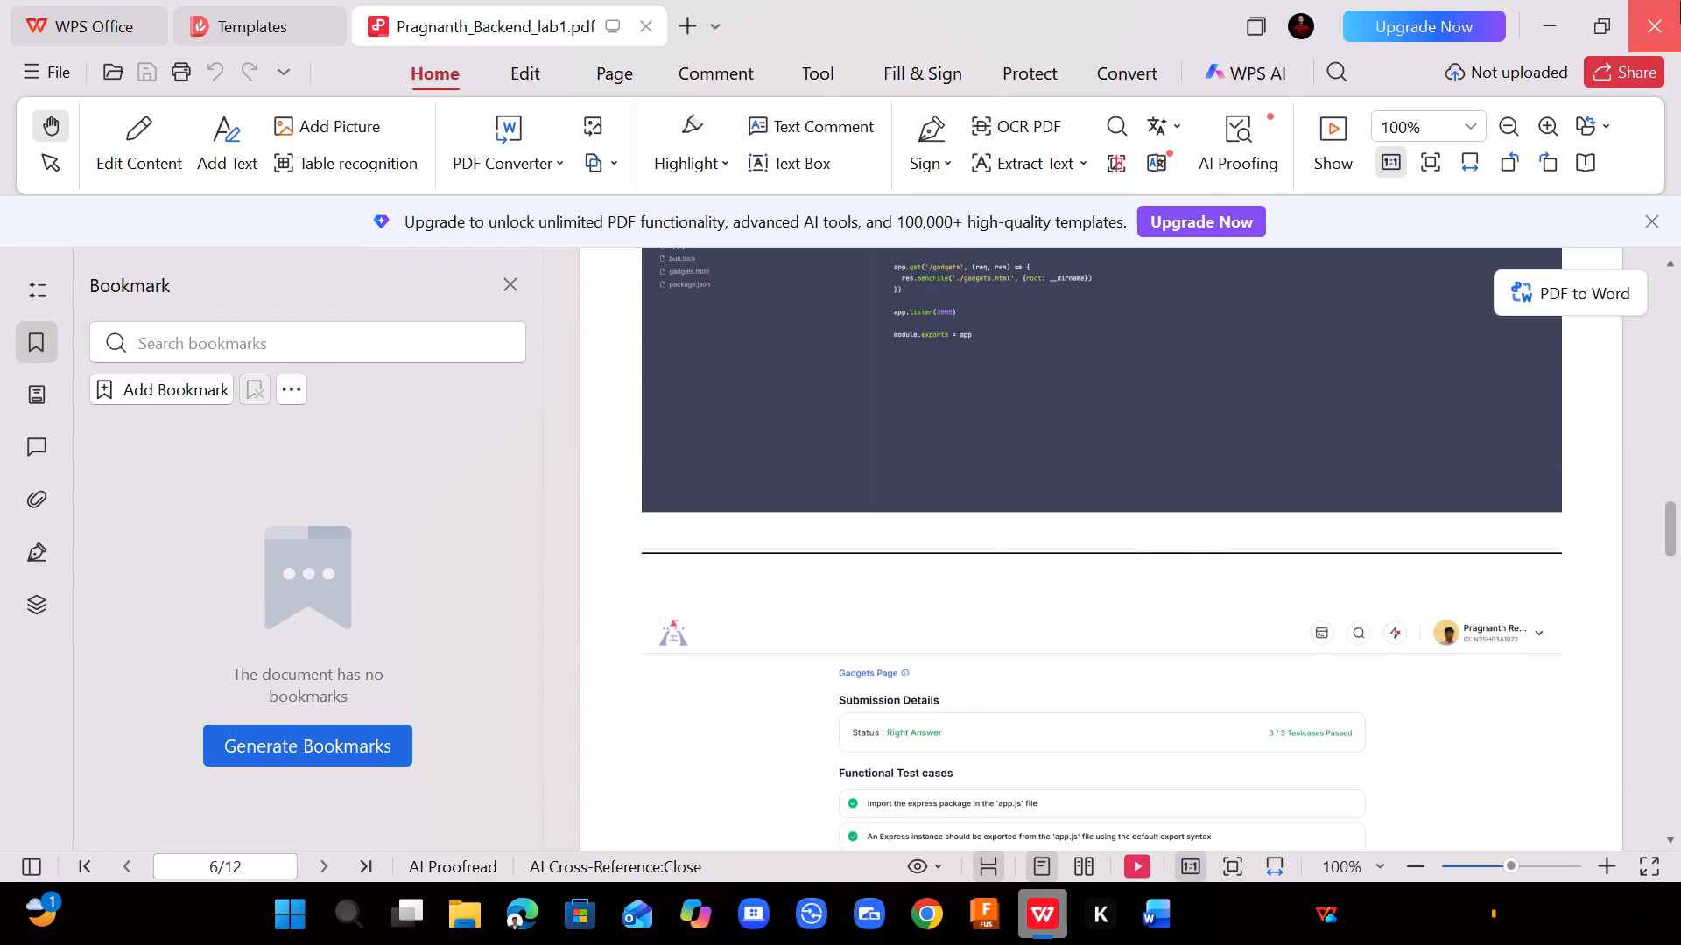
{"action": "scroll", "coordinate": [822, 472], "scroll_direction": "up", "scroll_amount": 2}
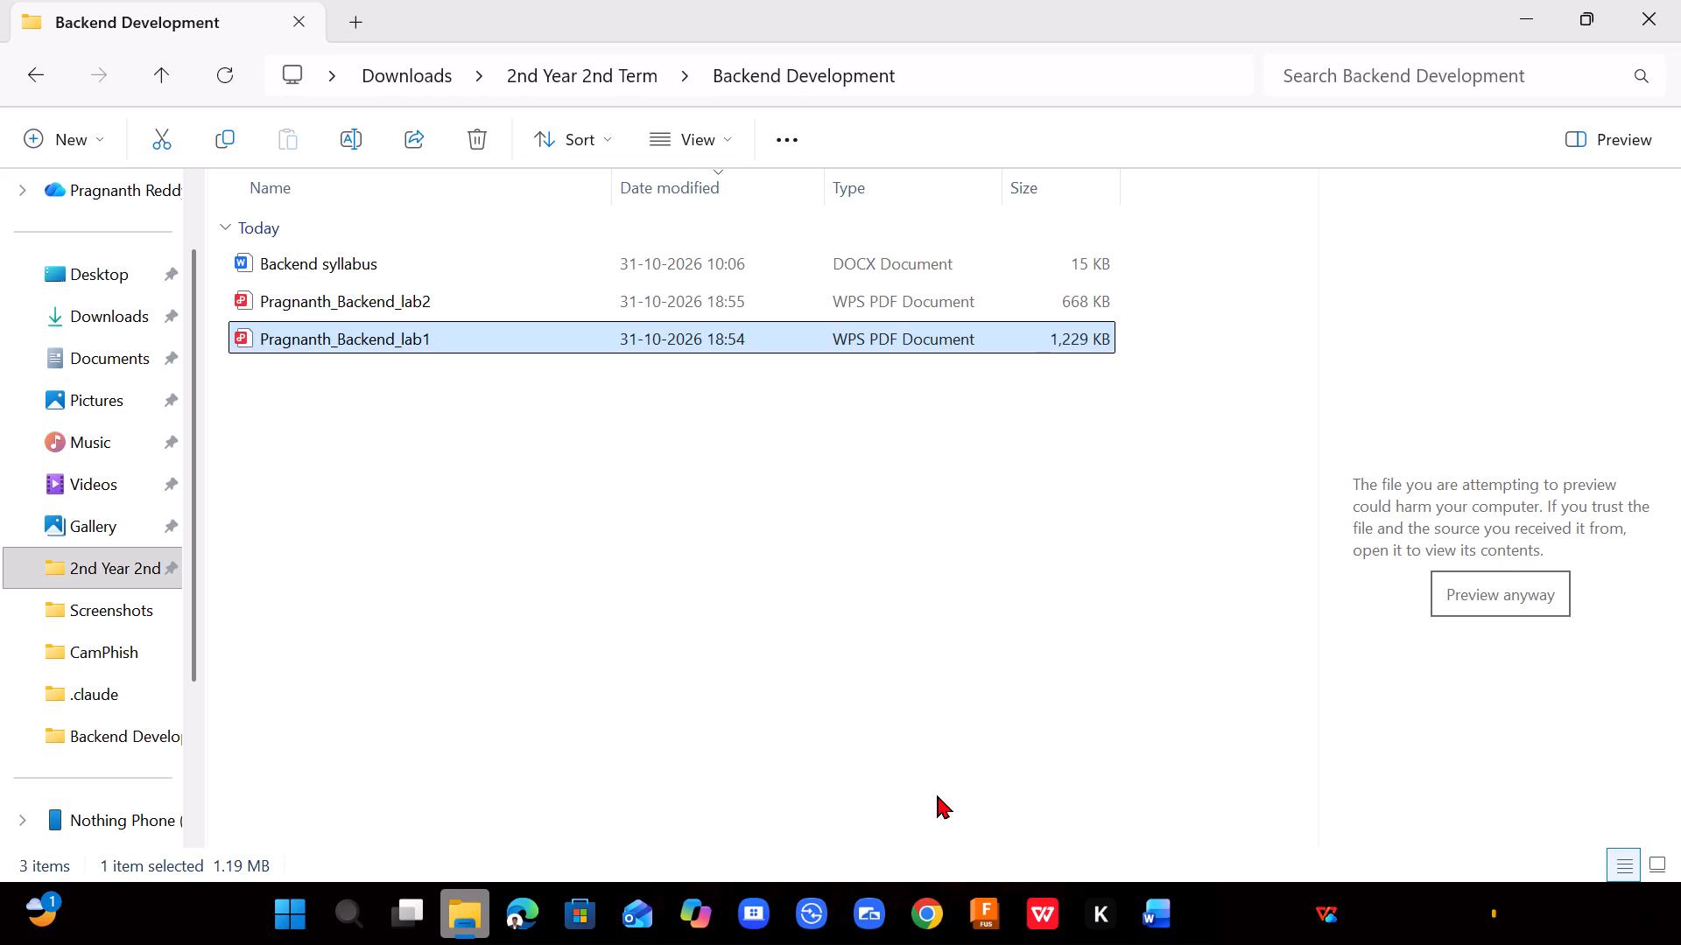
Switch to Chrome, return to the Aurora assessments course overview, and look through the courses for due assessments.
{"action": "left_click", "coordinate": [942, 920]}
{"action": "scroll", "coordinate": [1016, 499], "scroll_direction": "up", "scroll_amount": 3}
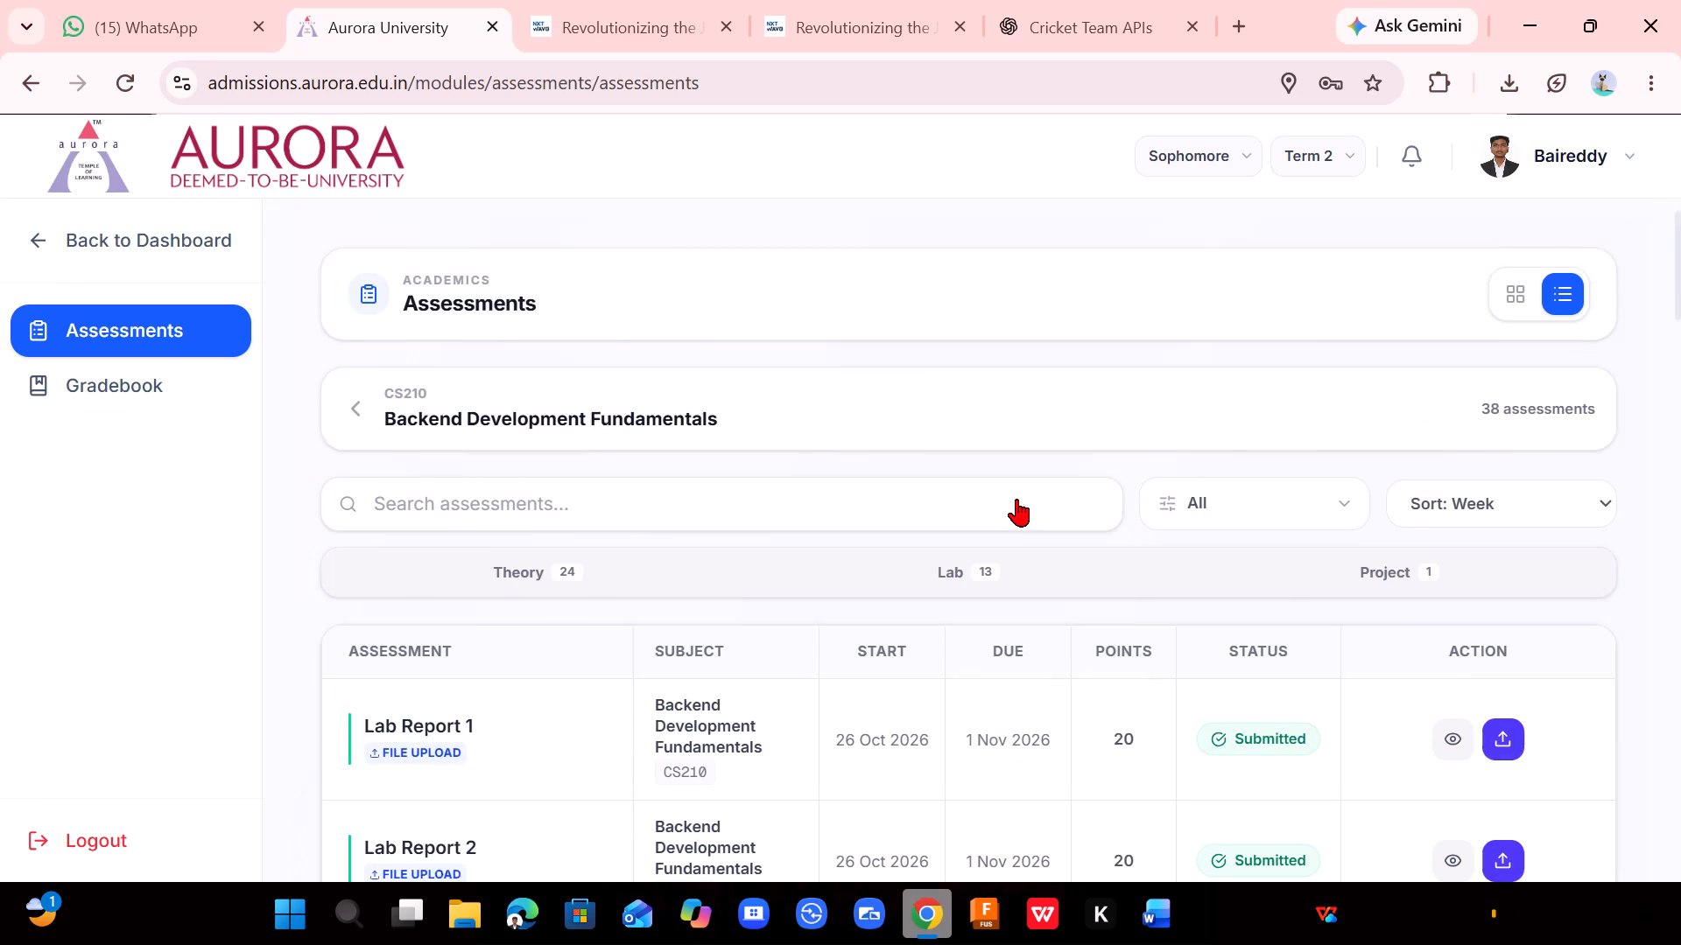
{"action": "scroll", "coordinate": [928, 570], "scroll_direction": "up", "scroll_amount": 1}
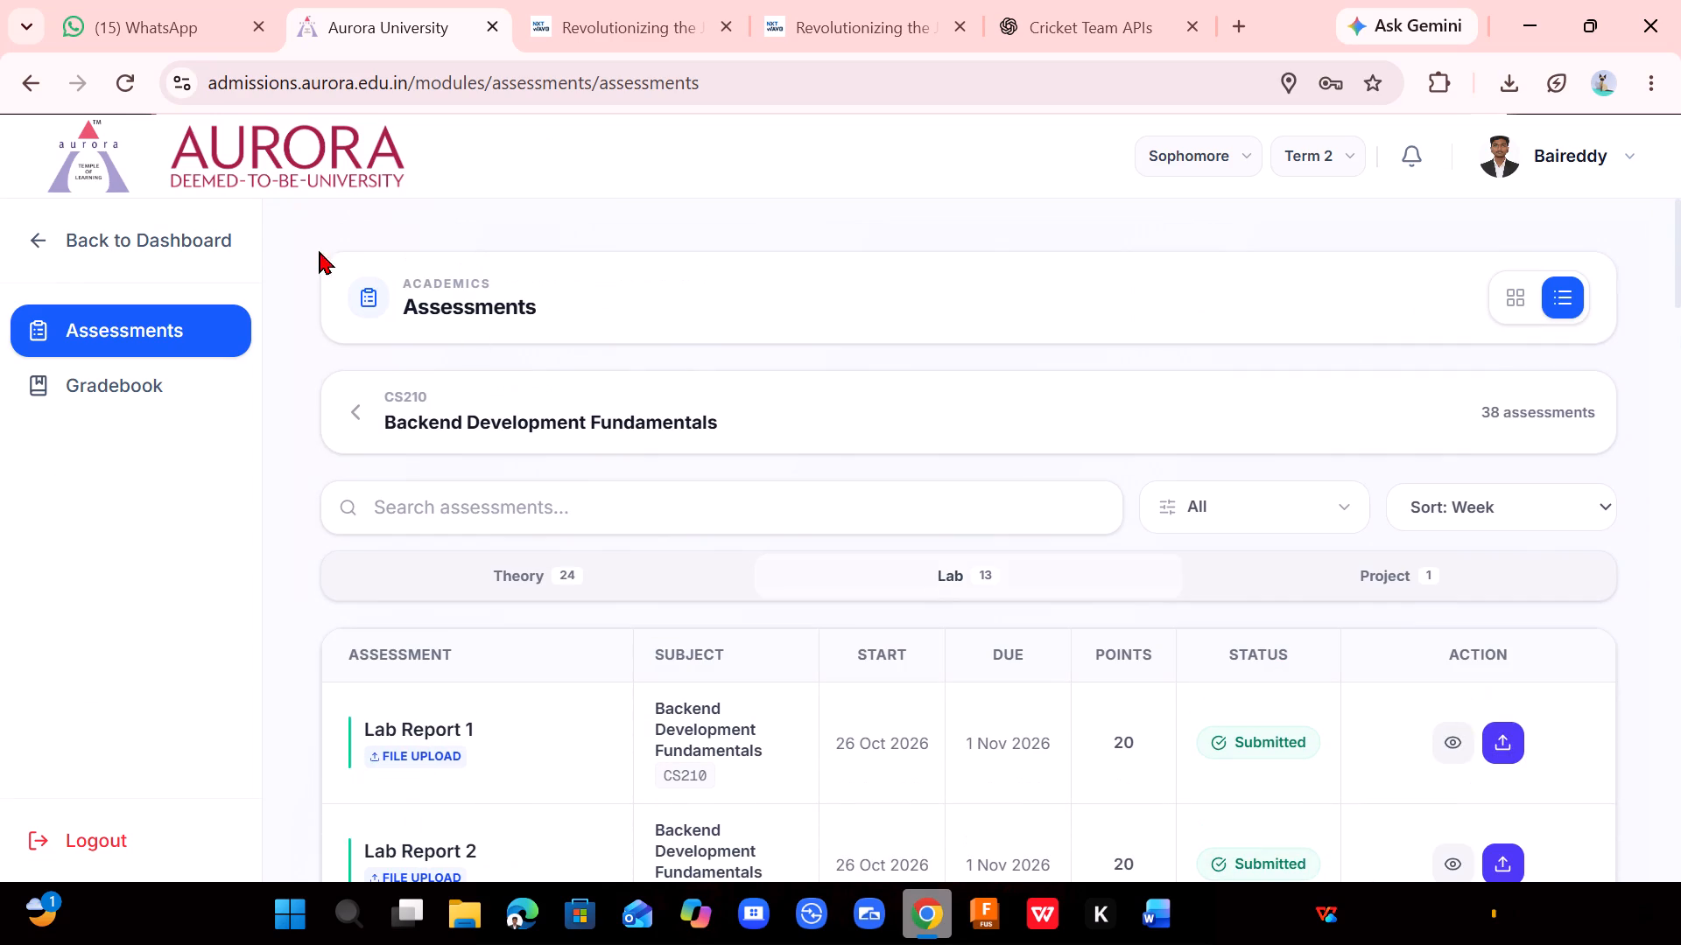
{"action": "left_click", "coordinate": [352, 417]}
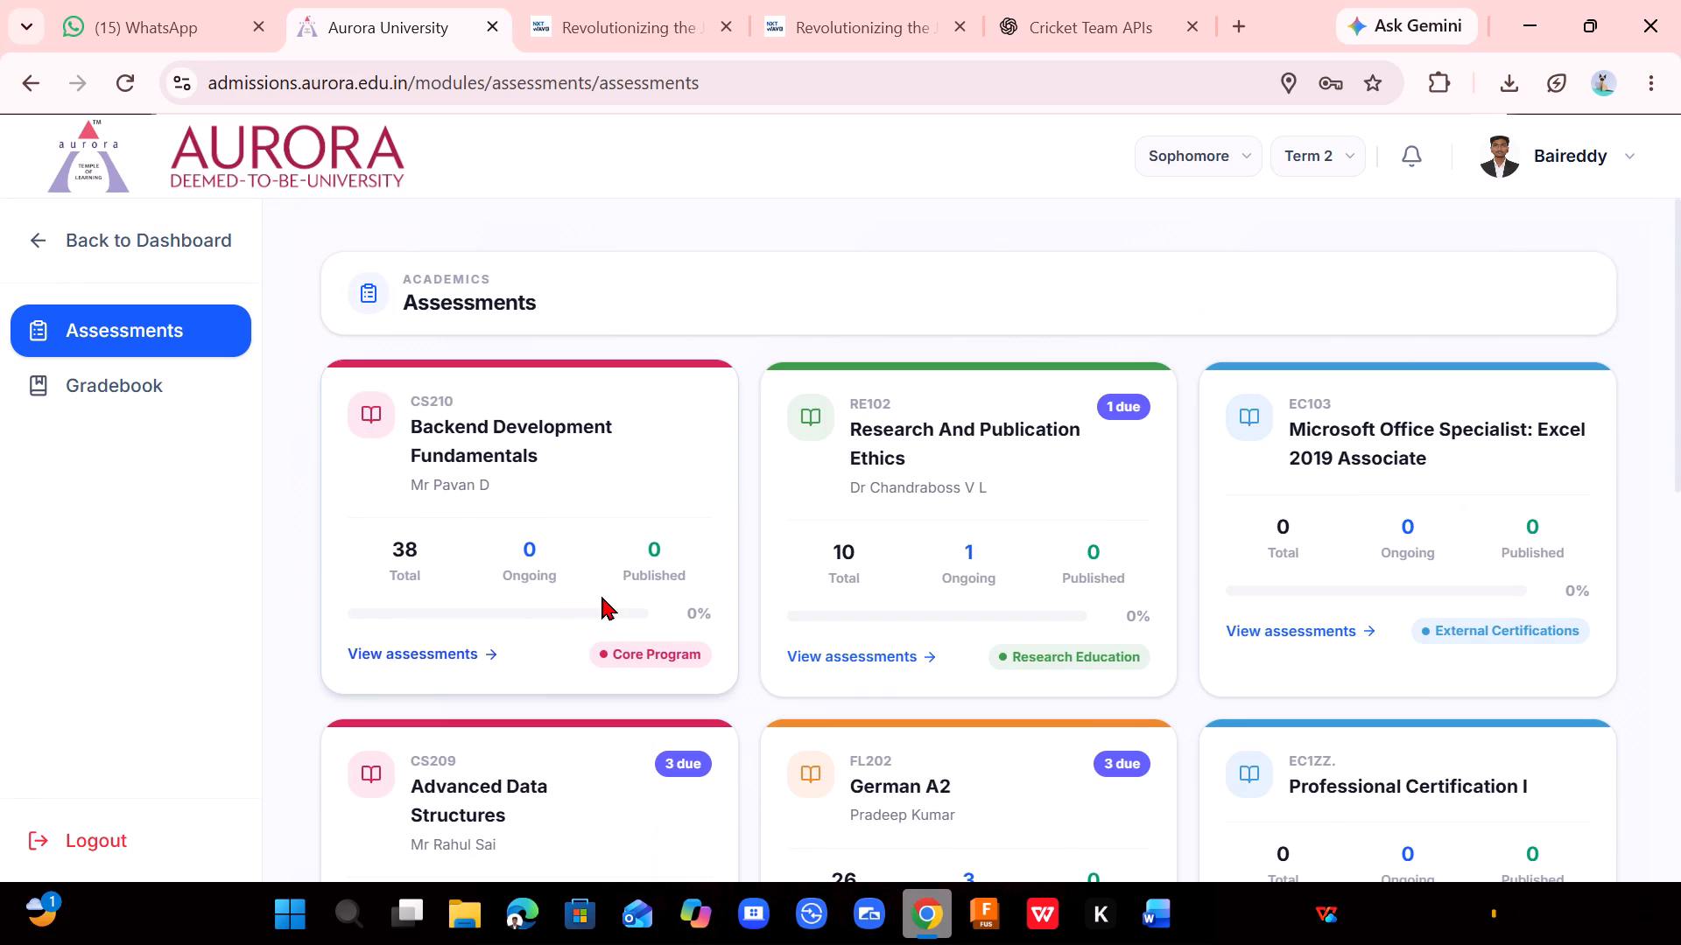
{"action": "scroll", "coordinate": [601, 596], "scroll_direction": "down", "scroll_amount": 2}
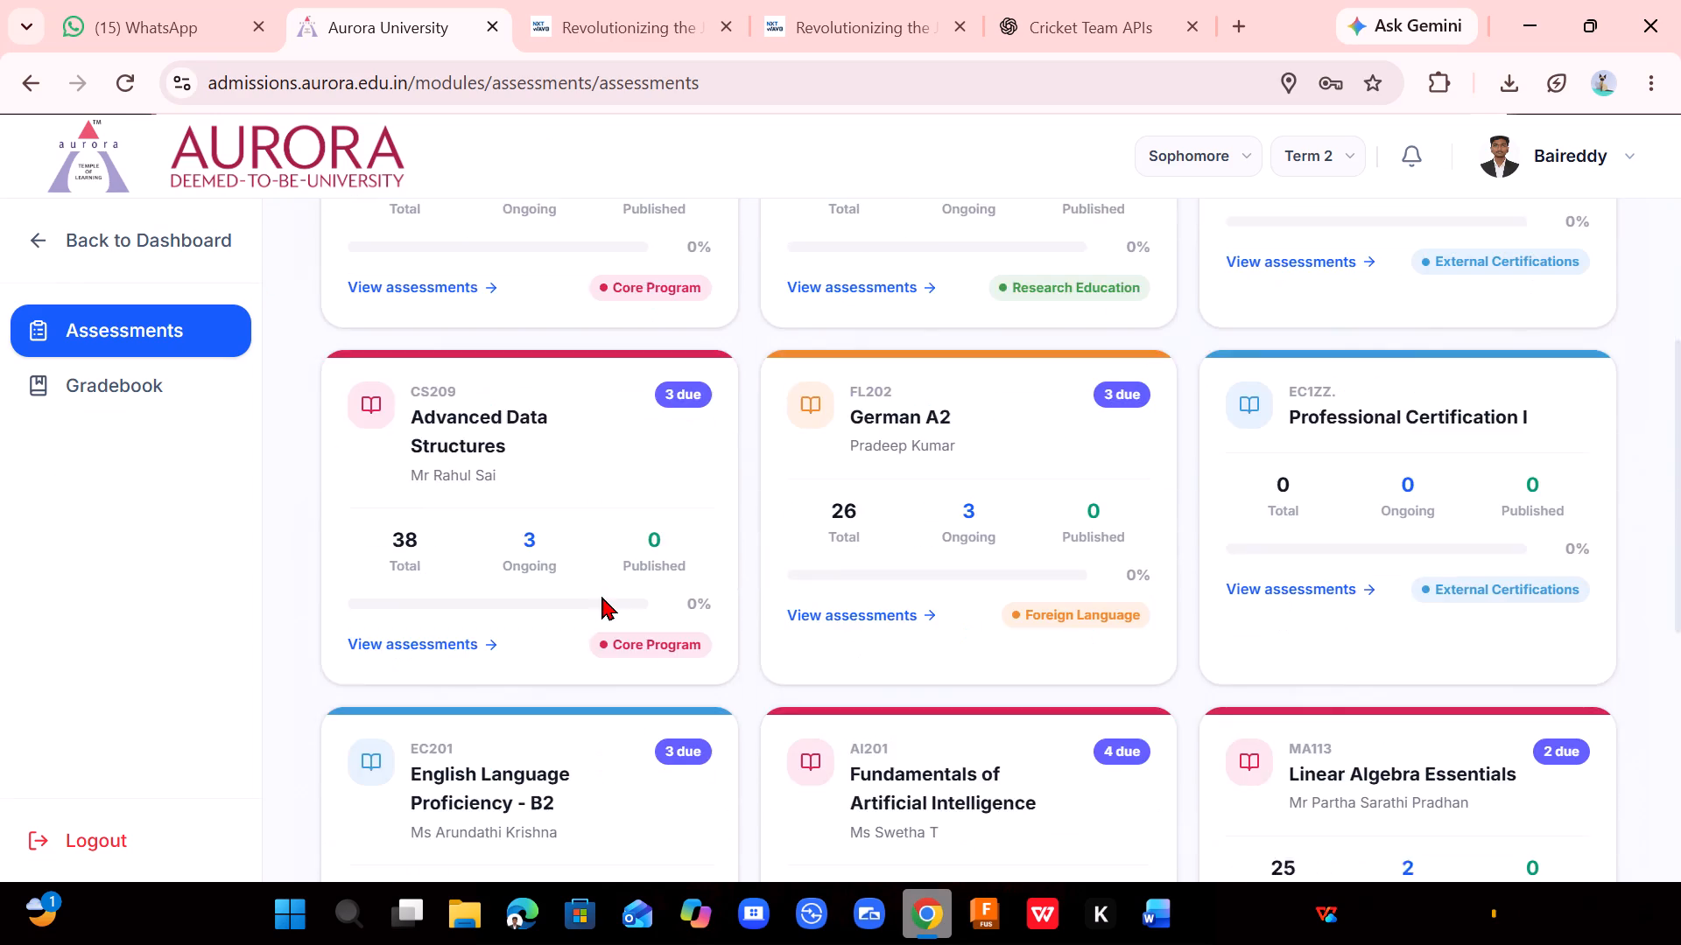
{"action": "scroll", "coordinate": [601, 596], "scroll_direction": "down", "scroll_amount": 1}
{"action": "scroll", "coordinate": [601, 596], "scroll_direction": "up", "scroll_amount": 2}
{"action": "scroll", "coordinate": [601, 596], "scroll_direction": "down", "scroll_amount": 1}
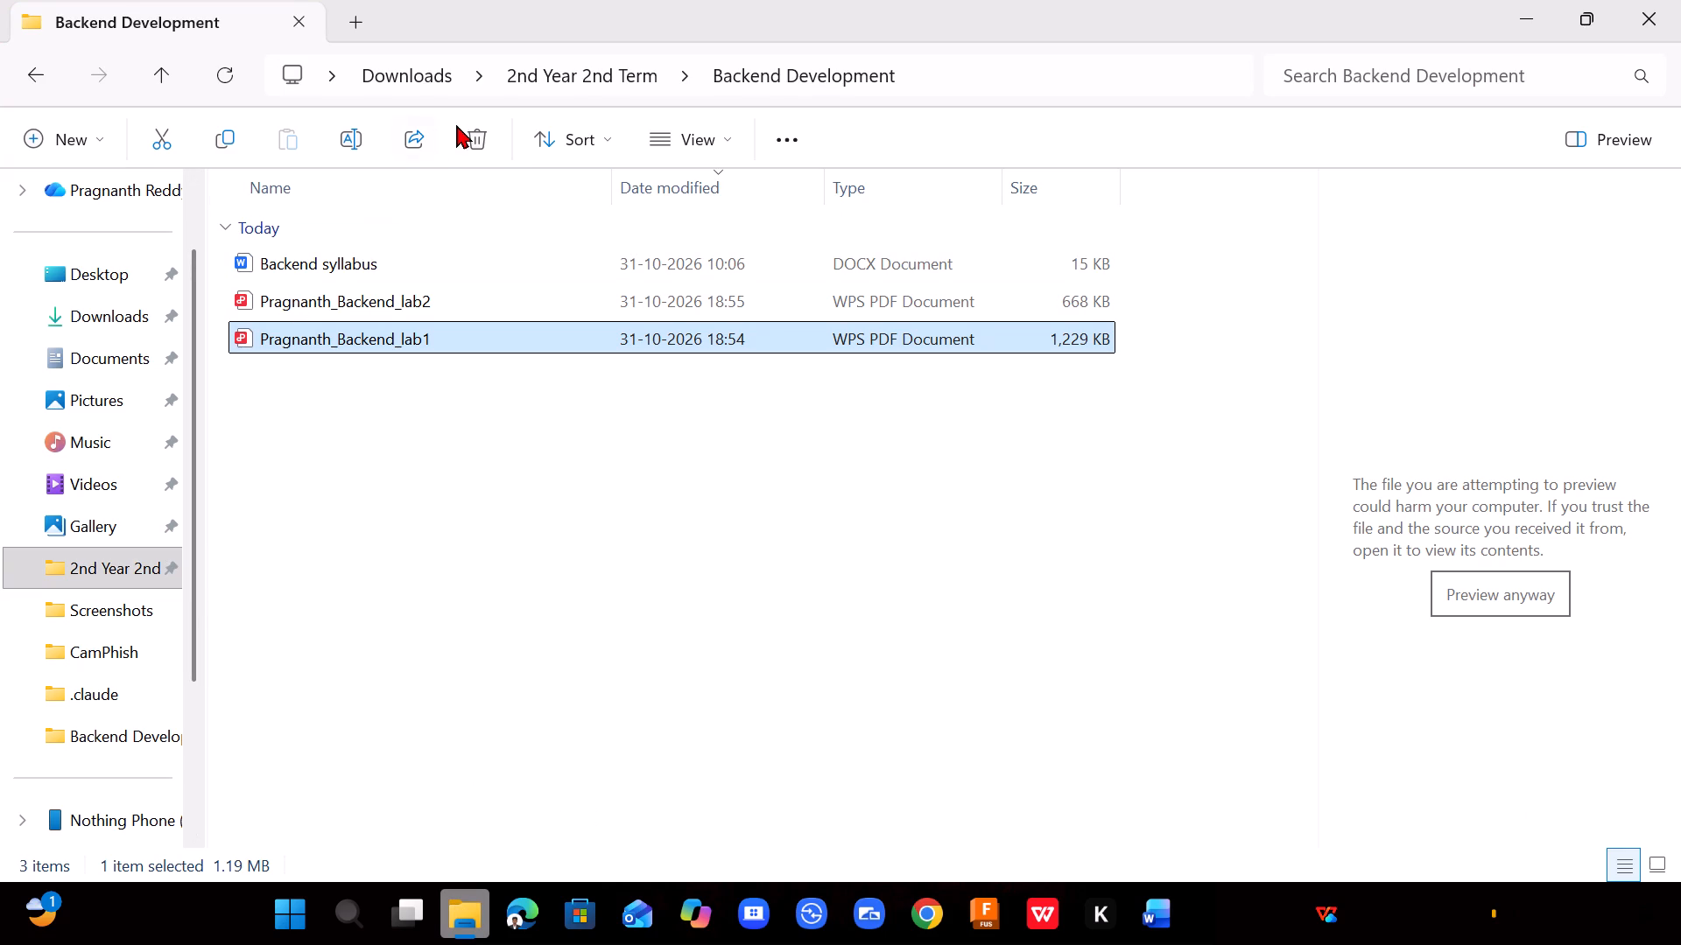
{"action": "left_click", "coordinate": [577, 66]}
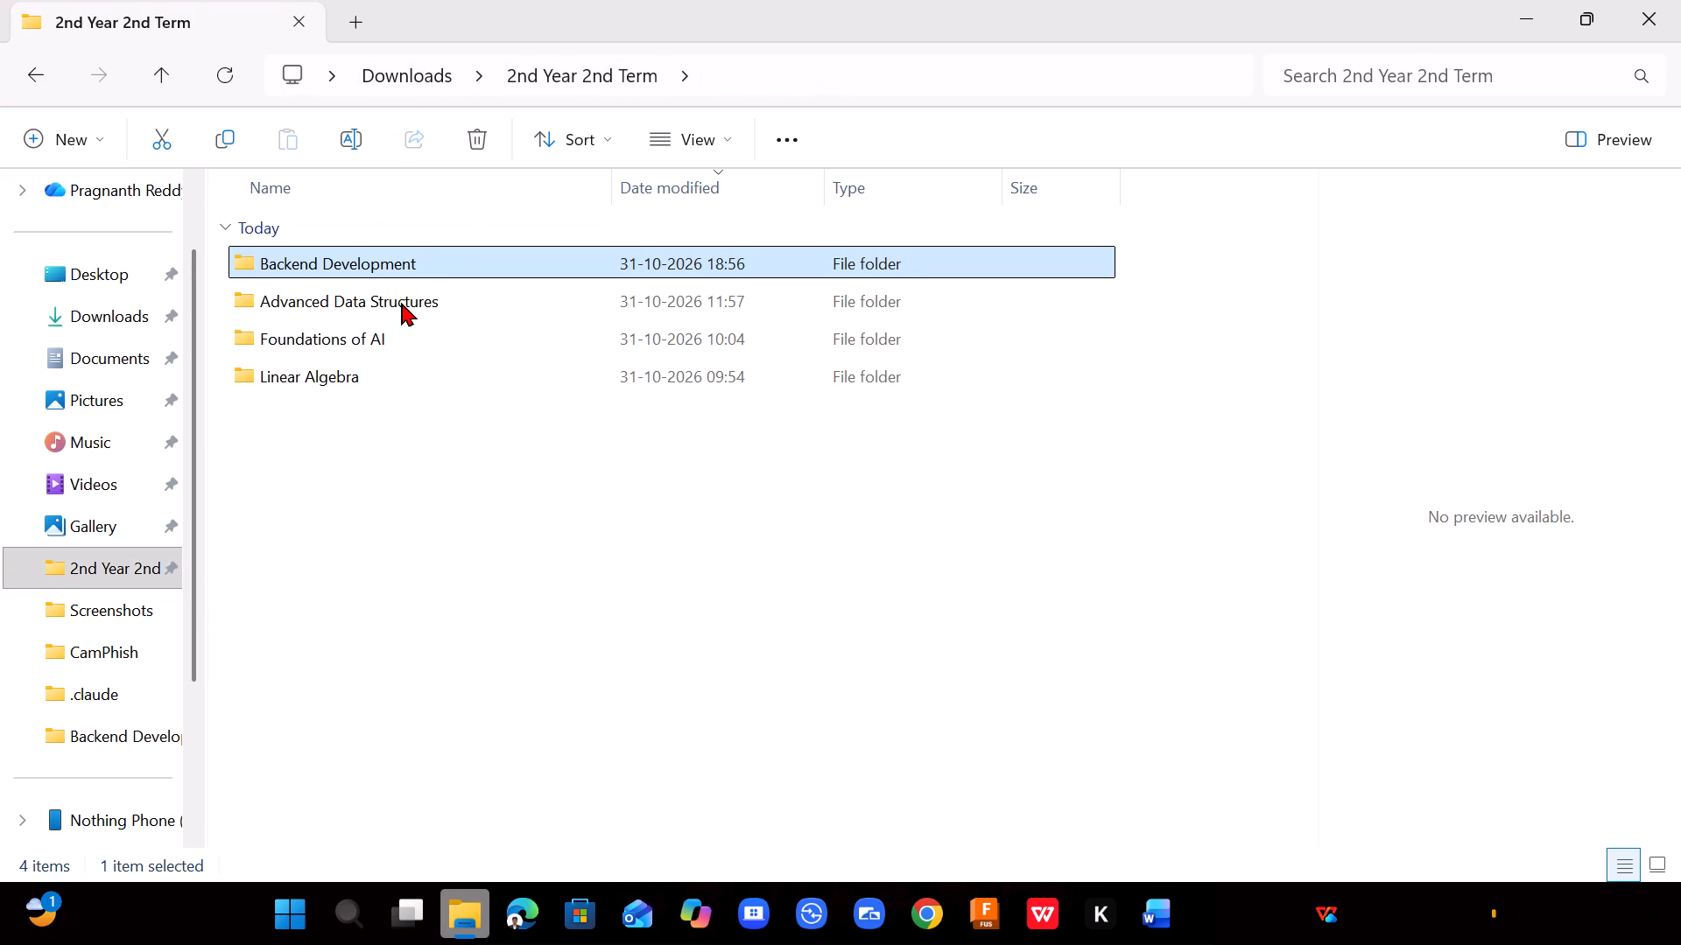
{"action": "double_click", "coordinate": [401, 302]}
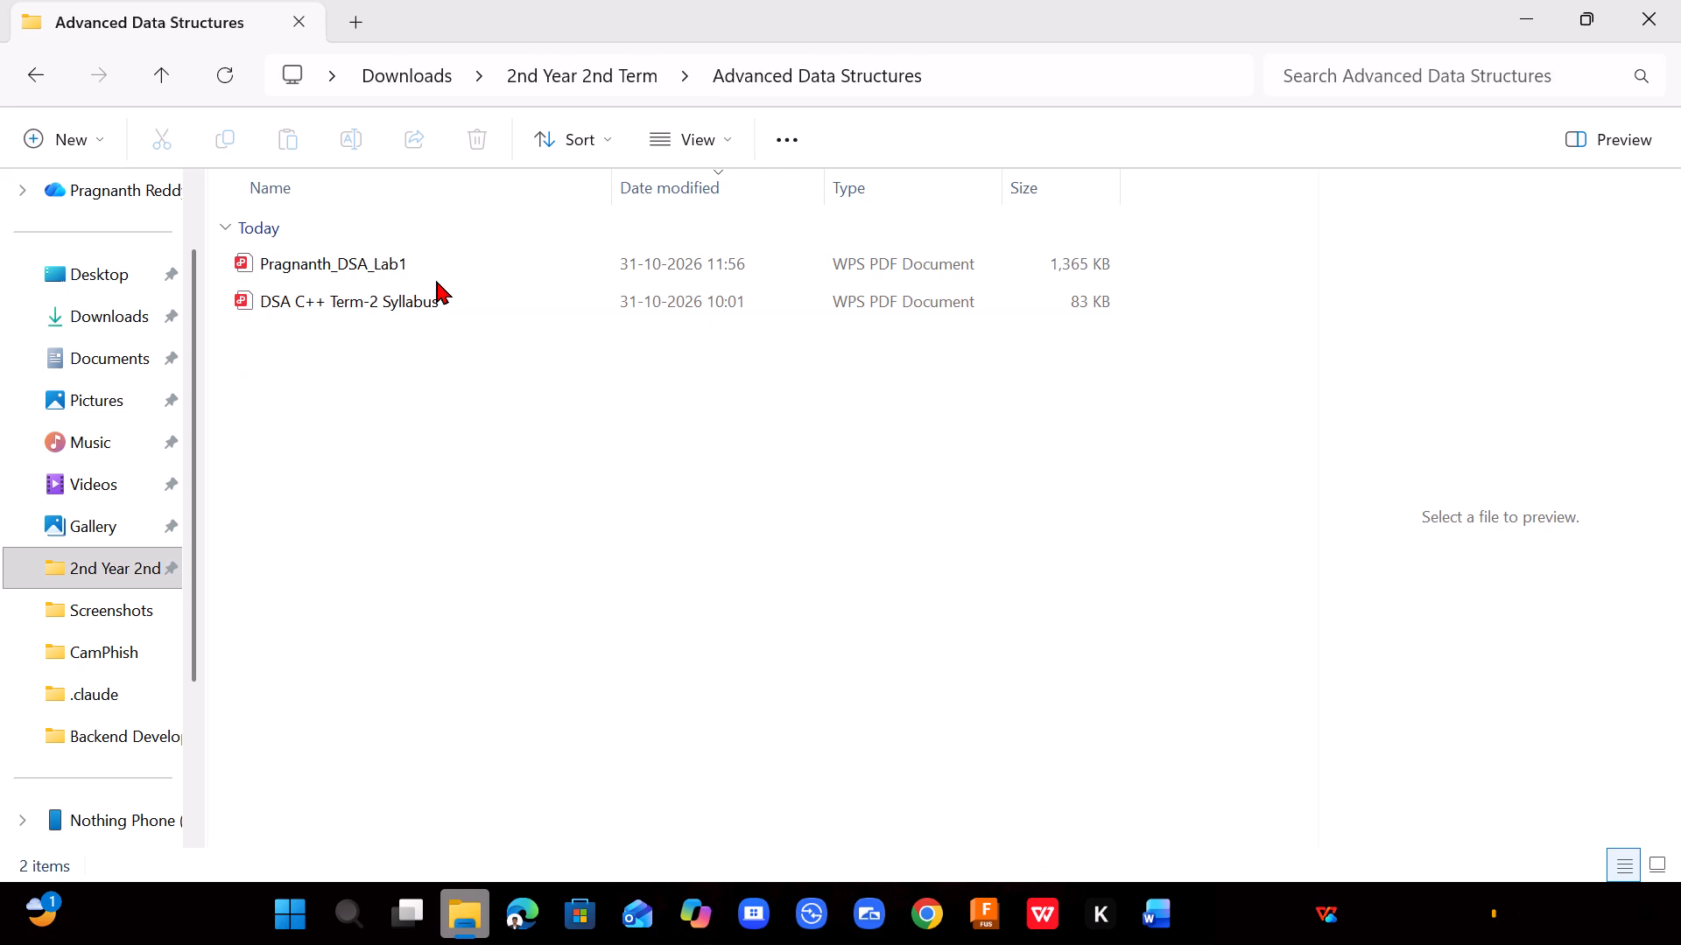
{"action": "left_click", "coordinate": [421, 305]}
{"action": "right_click", "coordinate": [421, 305]}
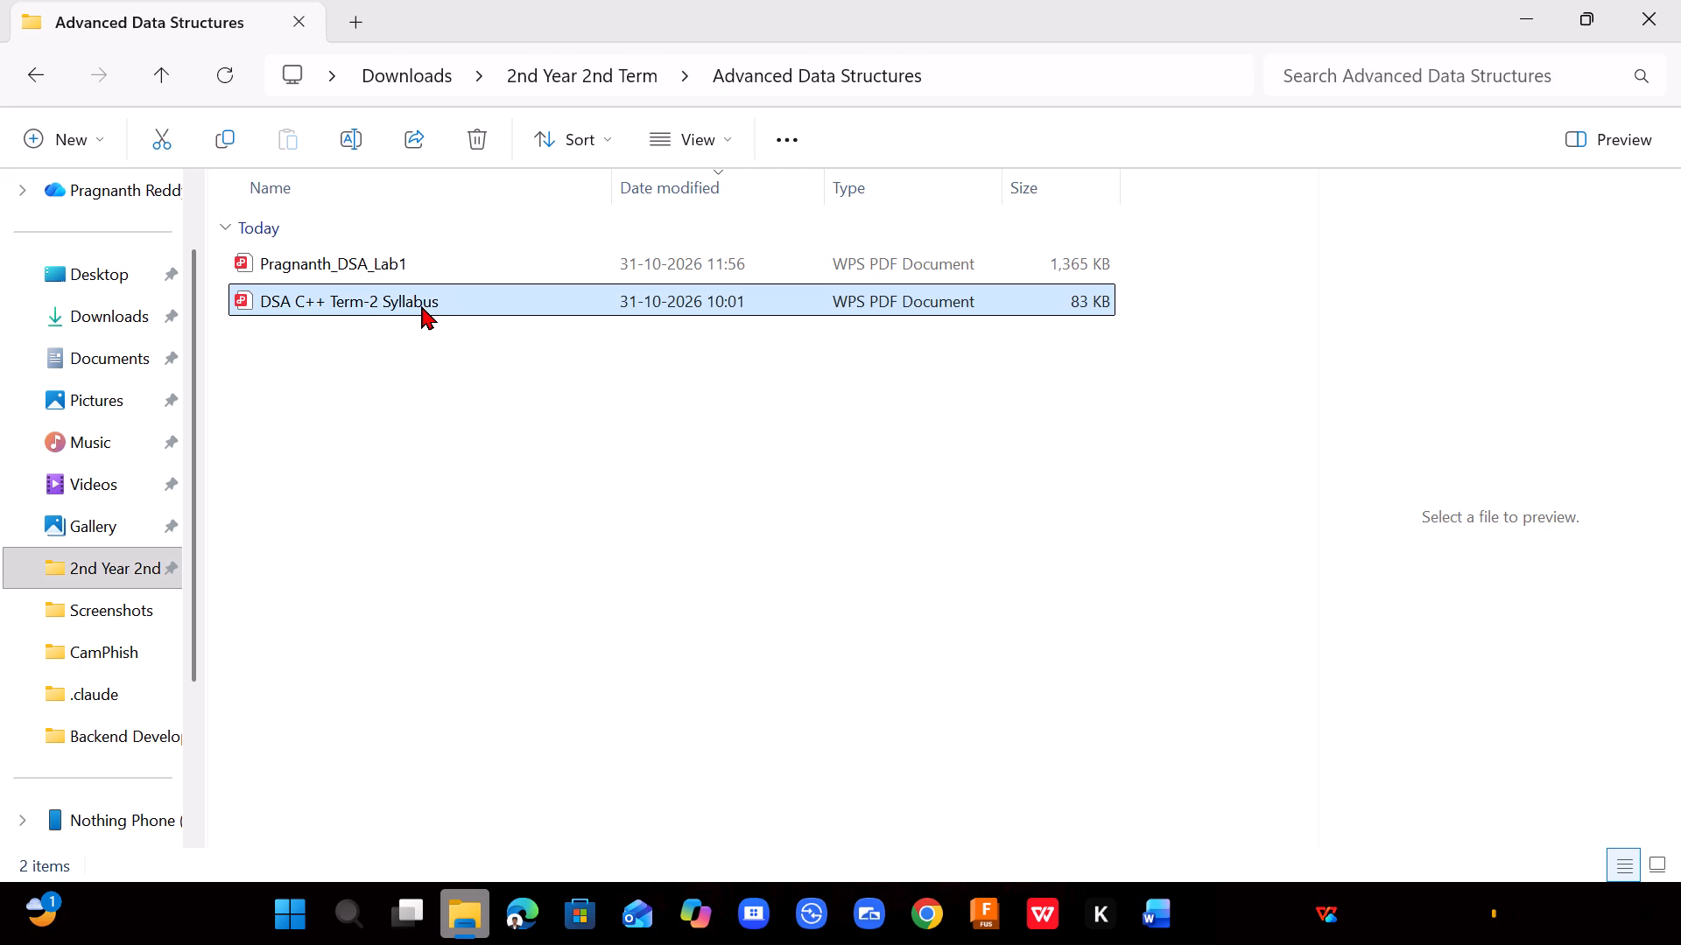
{"action": "right_click", "coordinate": [421, 305]}
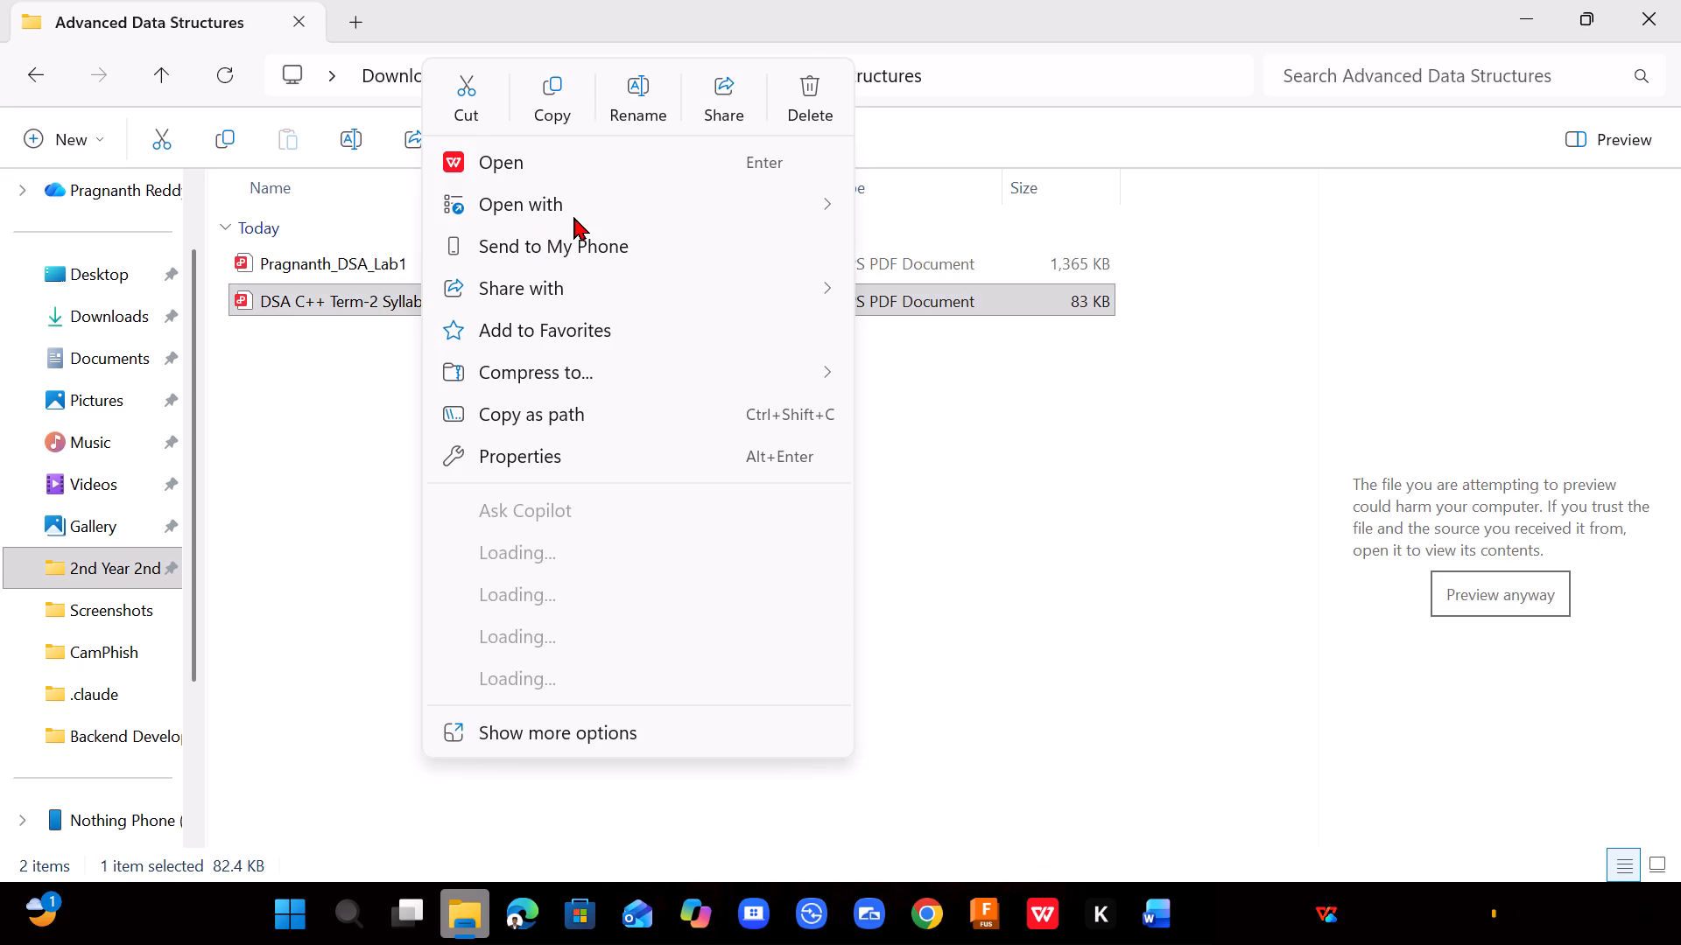
{"action": "left_click", "coordinate": [573, 216]}
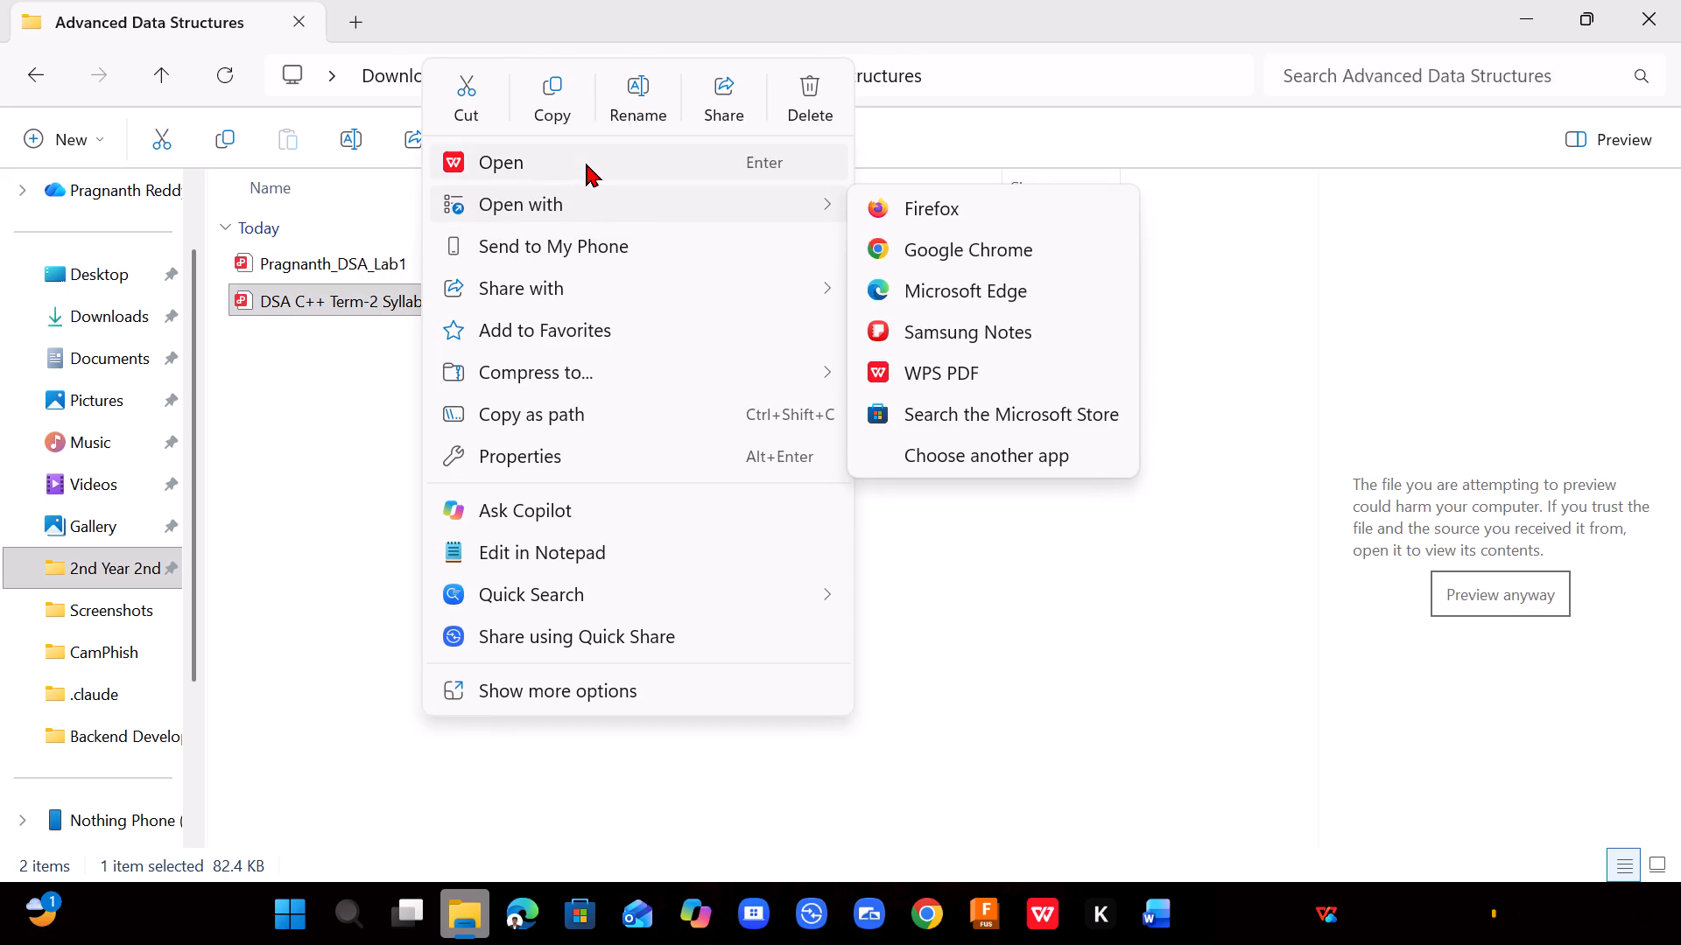
{"action": "left_click", "coordinate": [586, 163]}
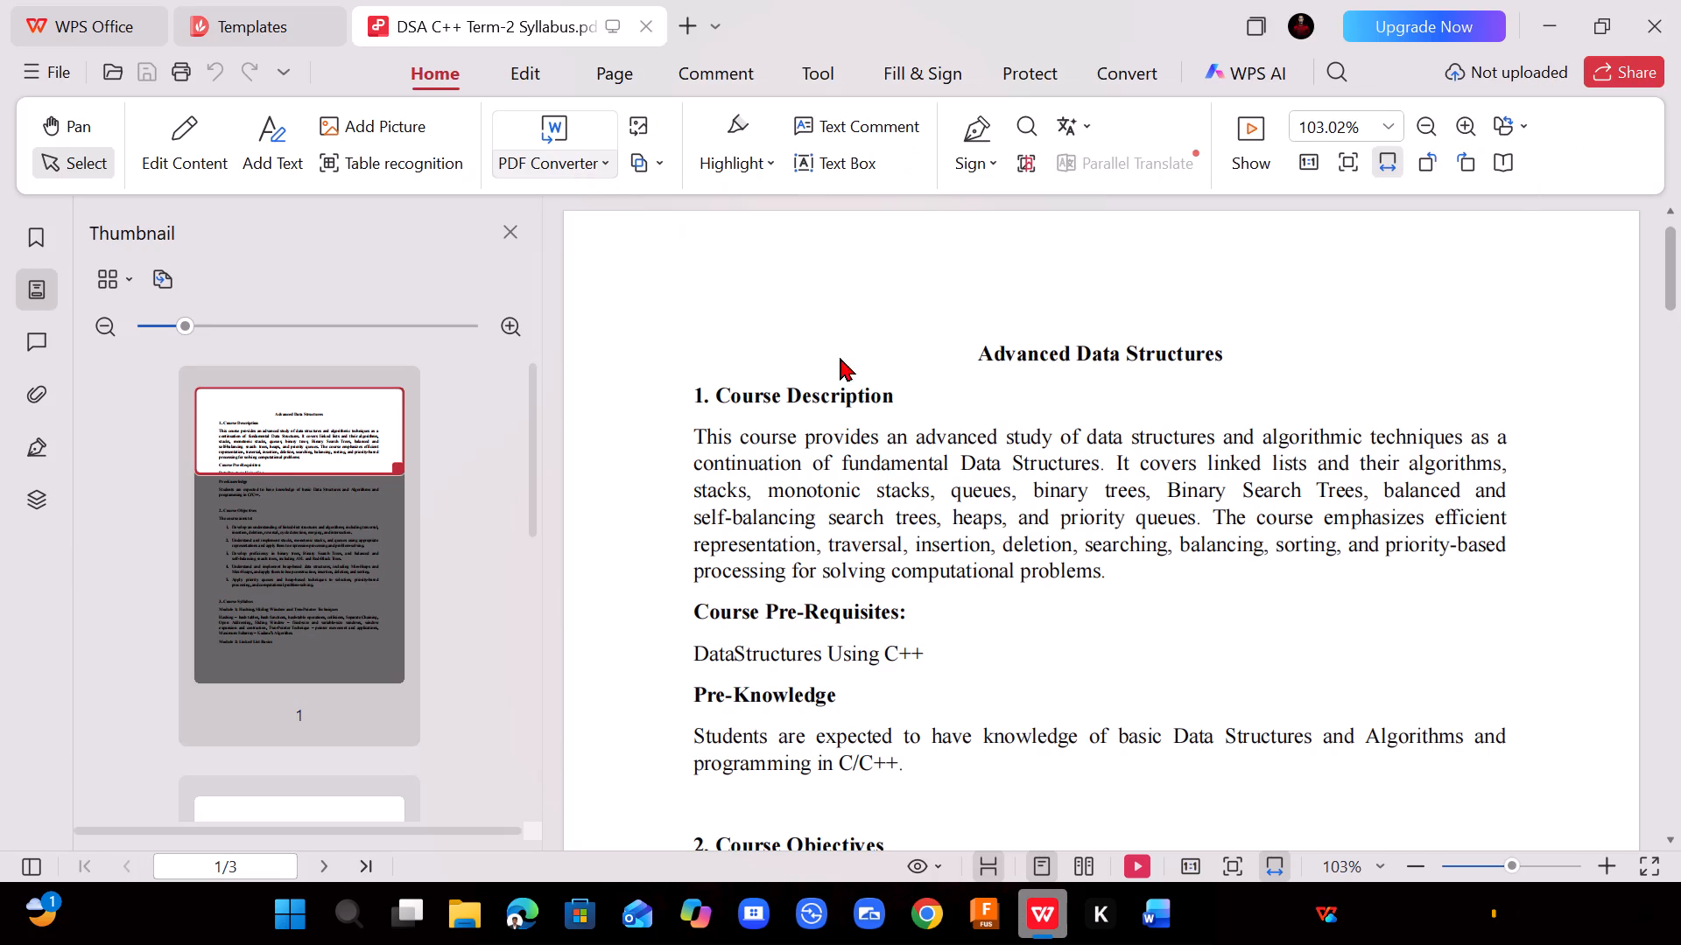
Copy the Module 1 heading and its full topic paragraph from the Course Syllabus section, close the PDF, and return to ChatGPT in Chrome.
{"action": "scroll", "coordinate": [833, 542], "scroll_direction": "down", "scroll_amount": 3}
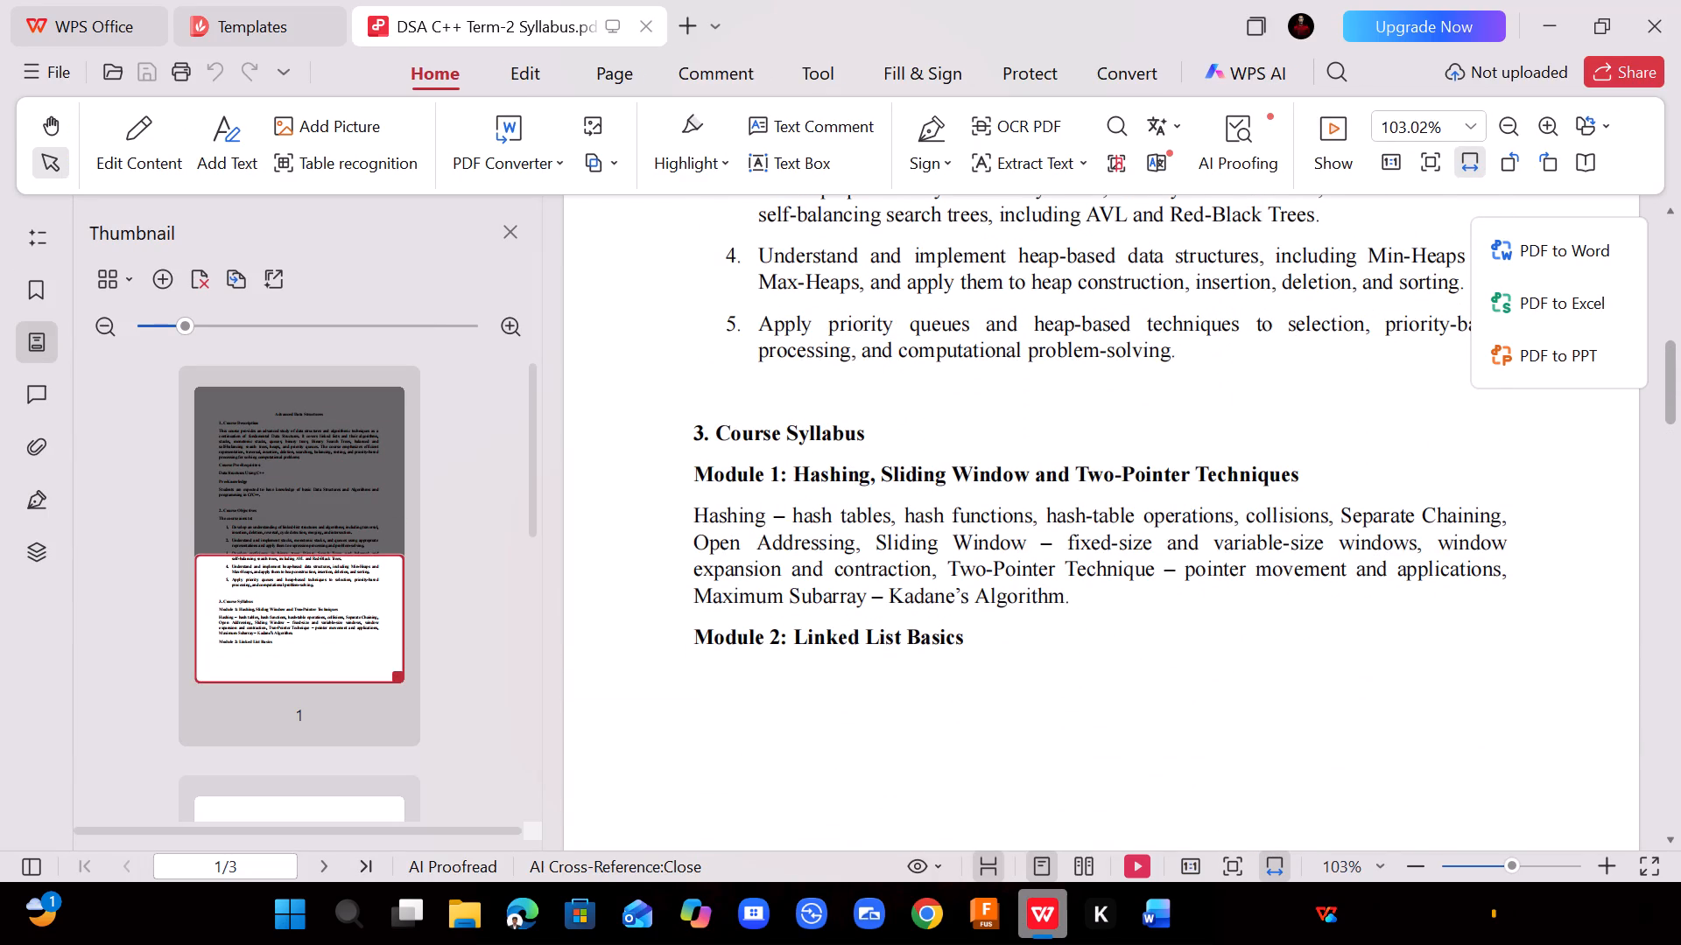
{"action": "left_click_drag", "start_coordinate": [686, 508], "coordinate": [772, 535]}
{"action": "left_click_drag", "start_coordinate": [691, 469], "coordinate": [1088, 598]}
{"action": "key", "text": "ctrl+c"}
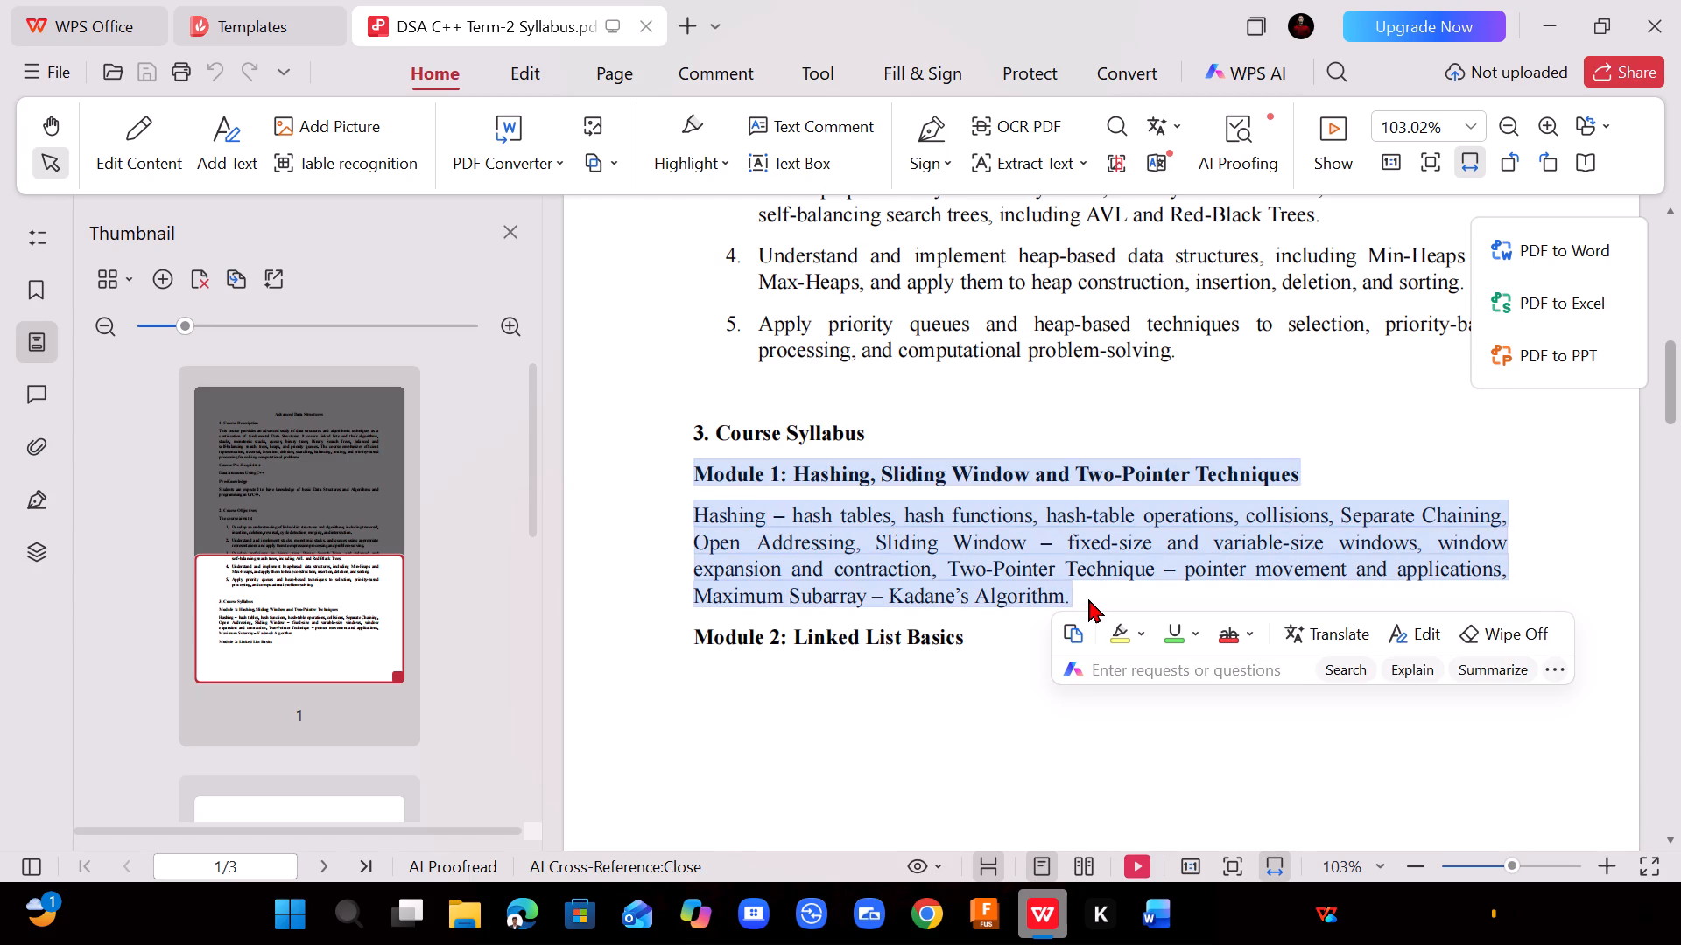
{"action": "left_click", "coordinate": [1647, 0]}
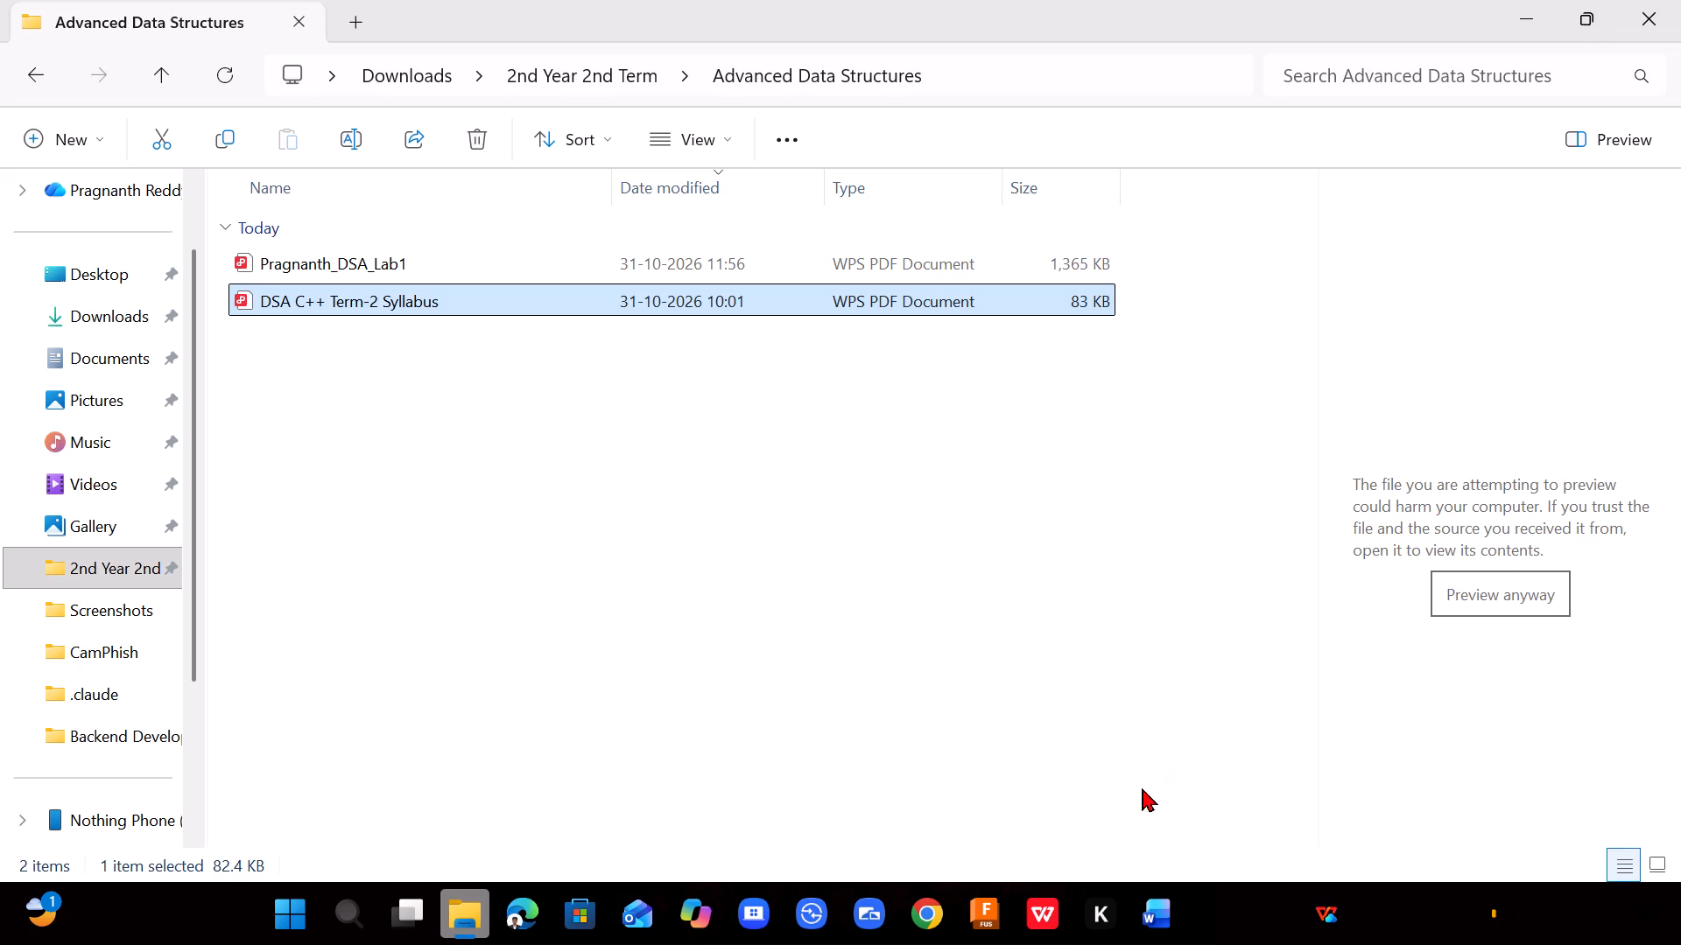
{"action": "left_click", "coordinate": [929, 910]}
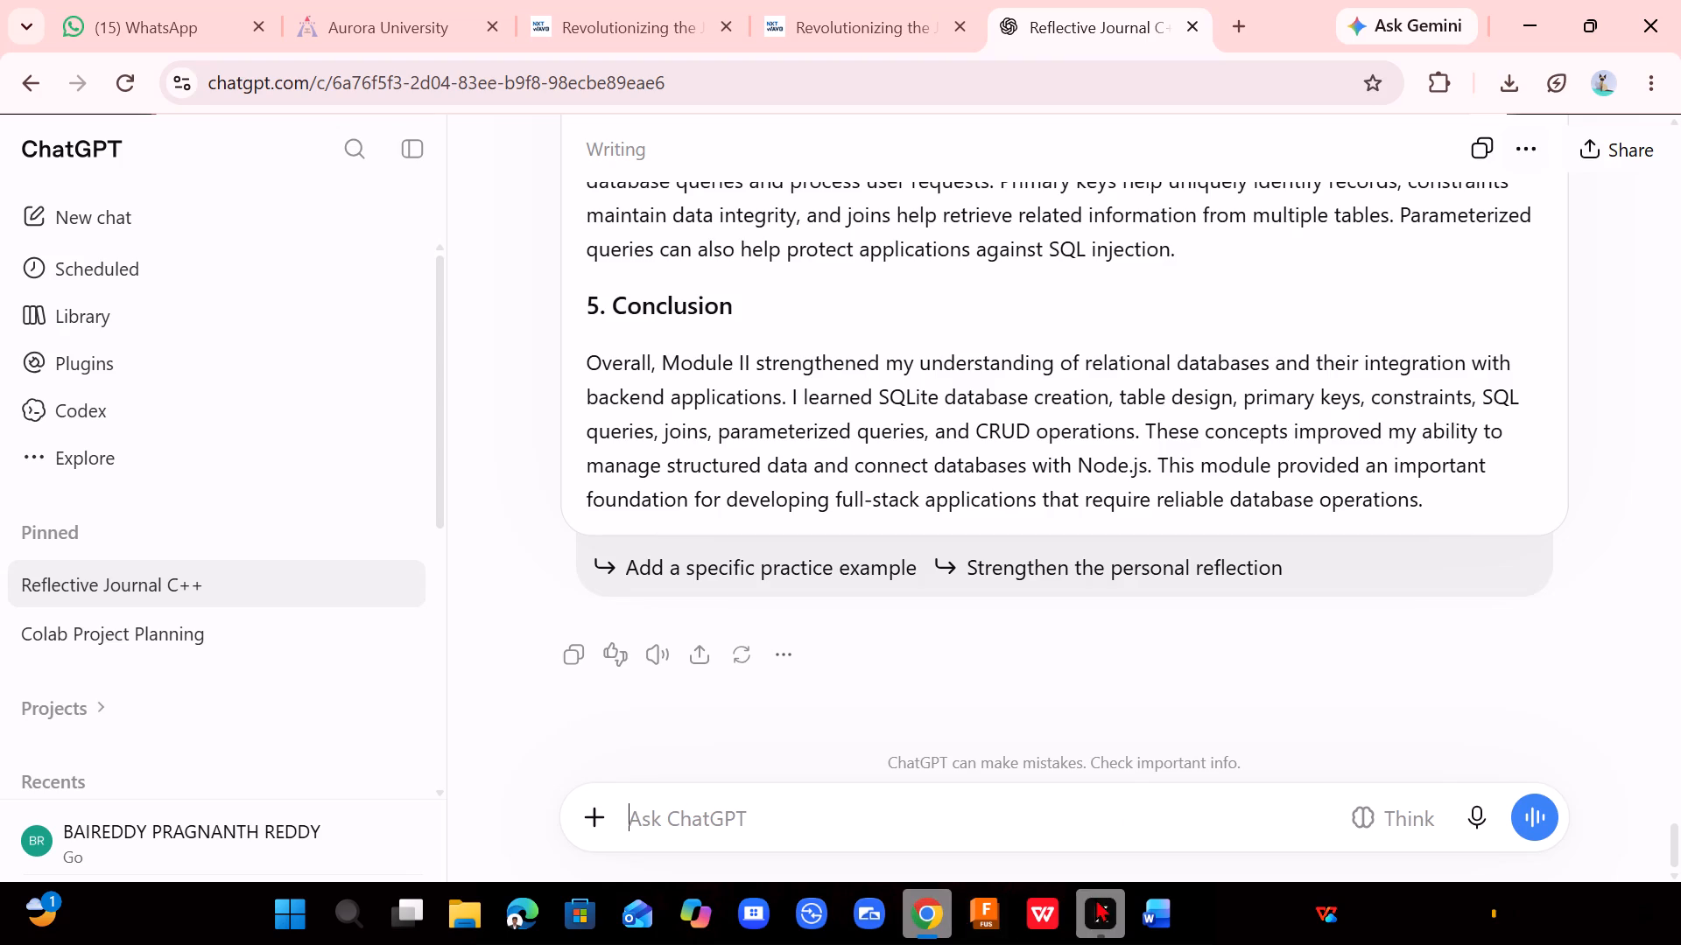